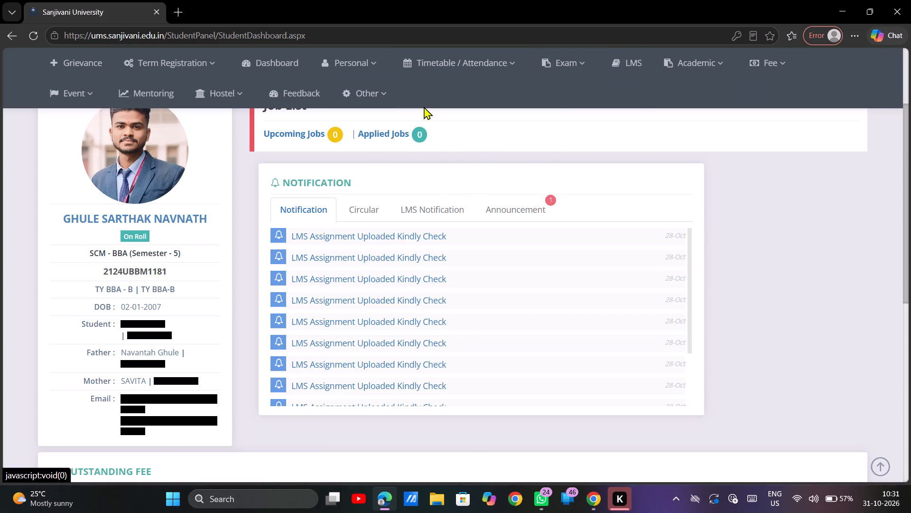
Go to the MAP Activity form list and open the fill form for regulation SU (2024-2025).
{"action": "left_click", "coordinate": [381, 92]}
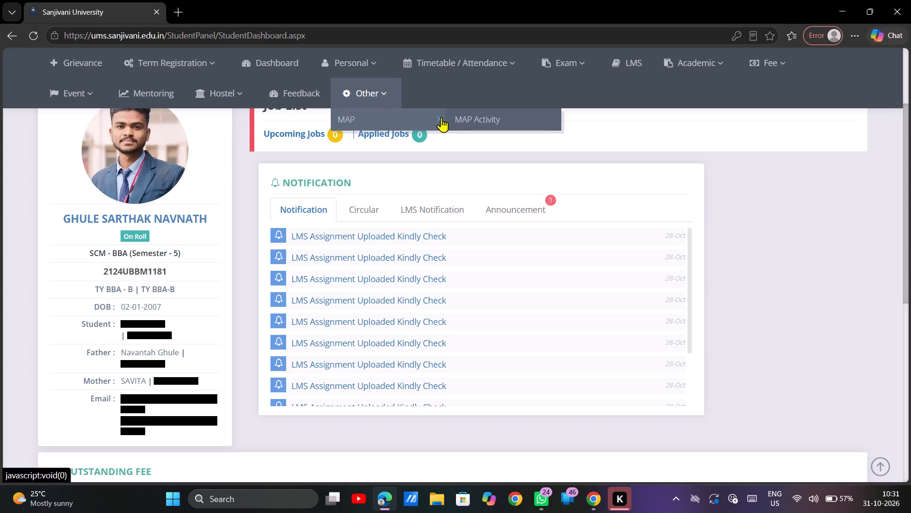
{"action": "left_click", "coordinate": [458, 117]}
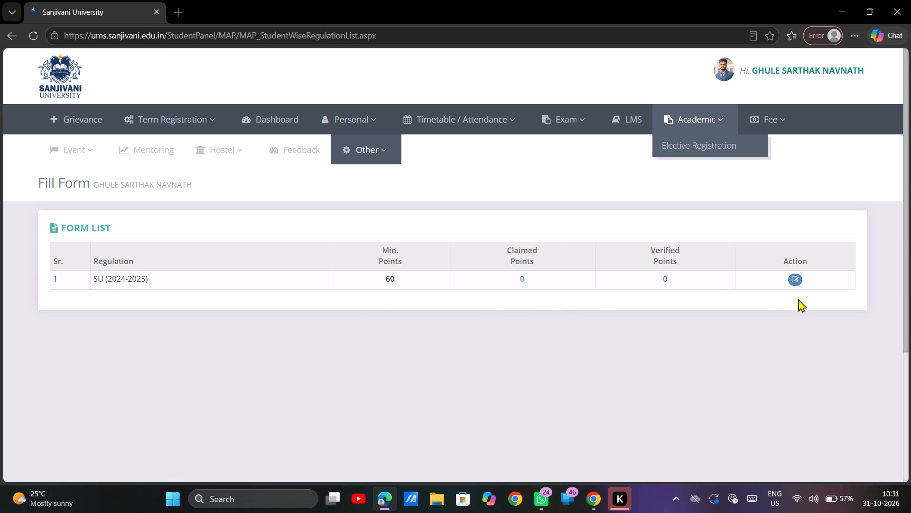
{"action": "left_click", "coordinate": [802, 282]}
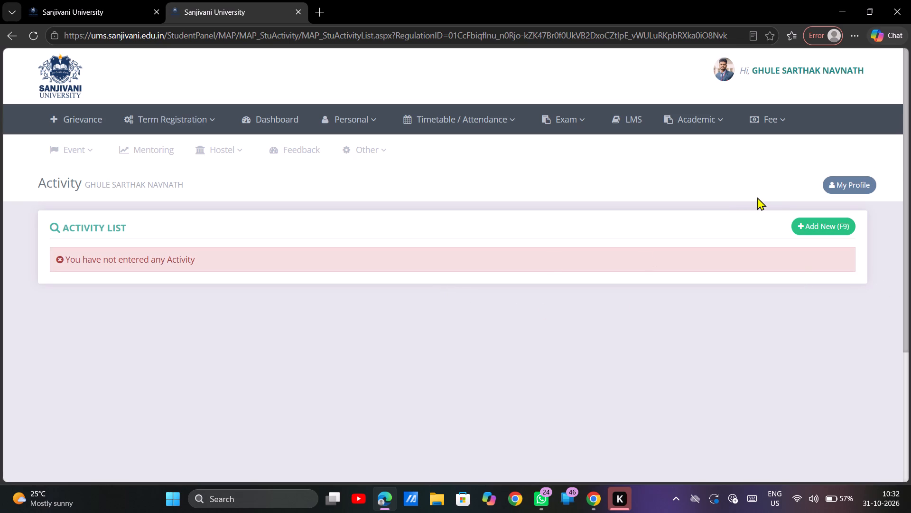
Start a new activity entry and view the available activity types without choosing one.
{"action": "left_click", "coordinate": [820, 225]}
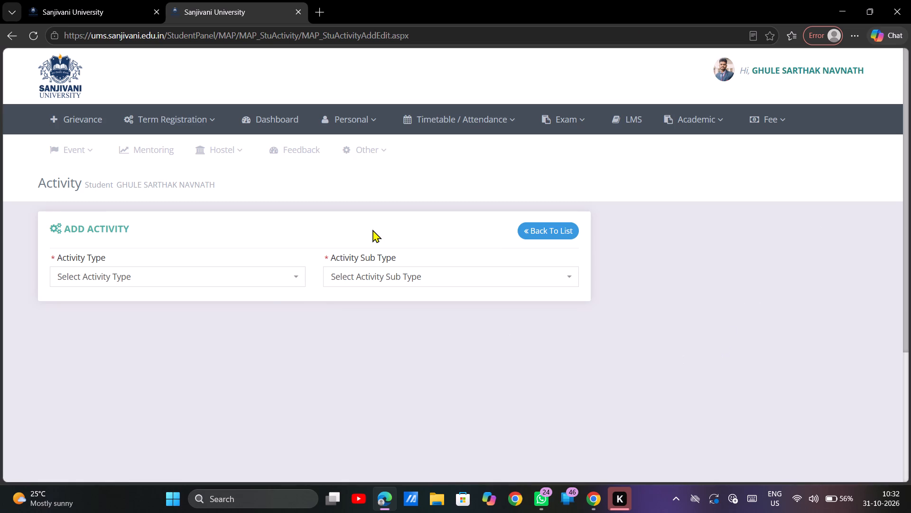
{"action": "left_click", "coordinate": [297, 270]}
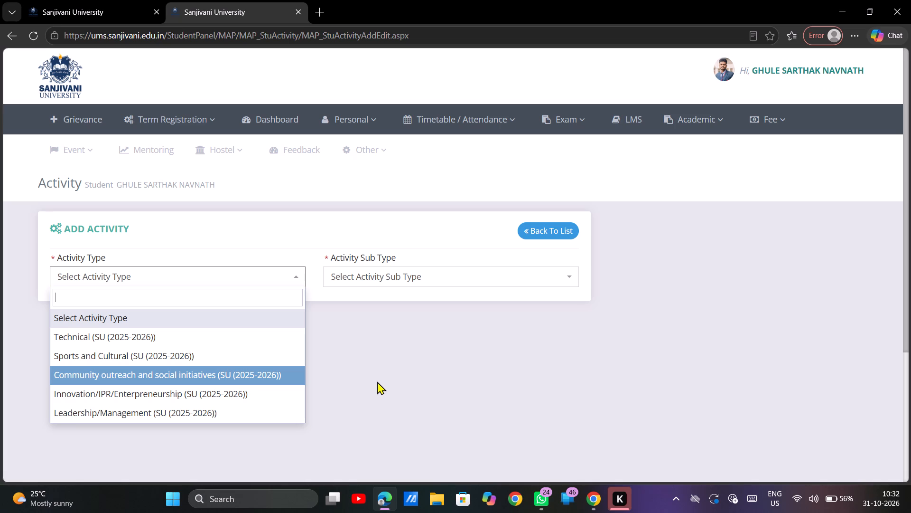
{"action": "left_click", "coordinate": [459, 325]}
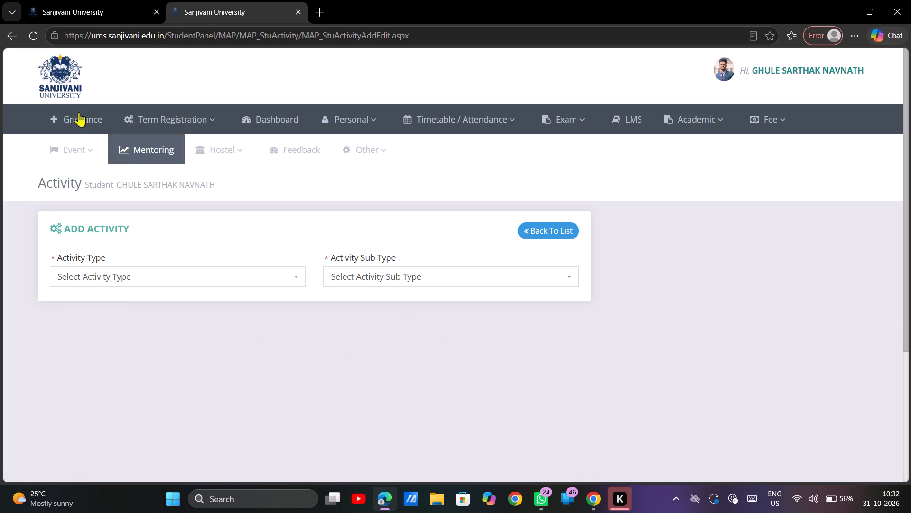
Leave the new activity entry, return to the form list and reopen the SU (2024-2025) fill form.
{"action": "left_click", "coordinate": [7, 40]}
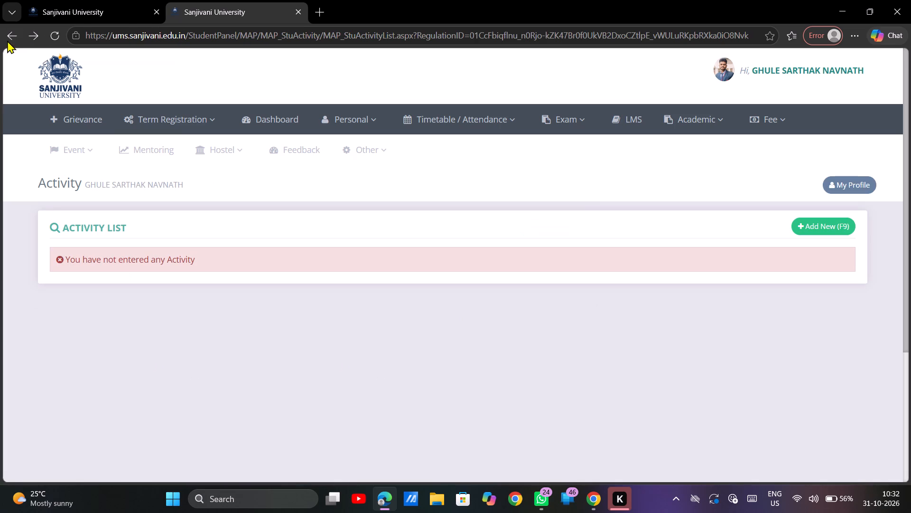
{"action": "left_click", "coordinate": [7, 40]}
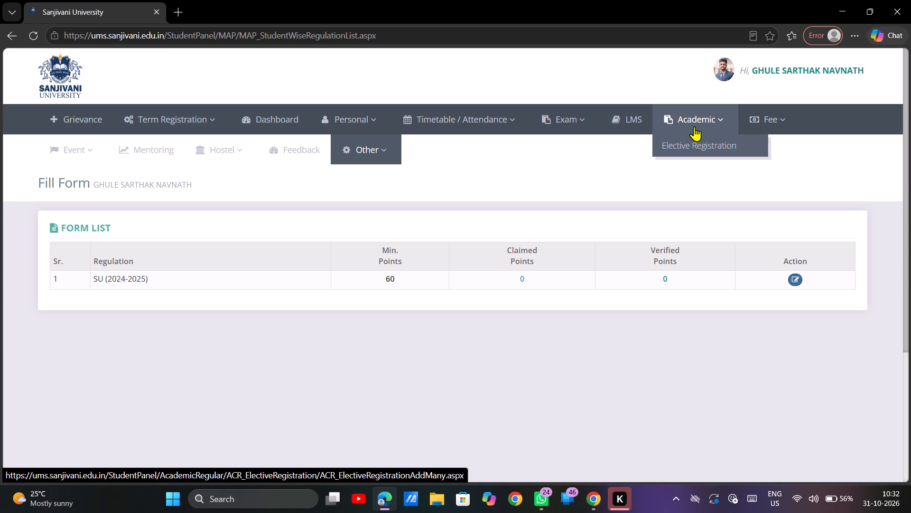
{"action": "left_click", "coordinate": [786, 281]}
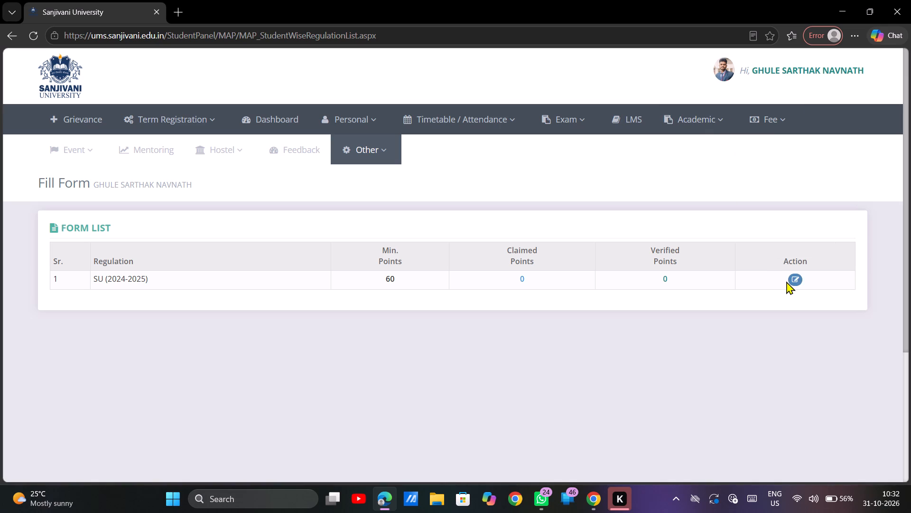
{"action": "left_click", "coordinate": [800, 281]}
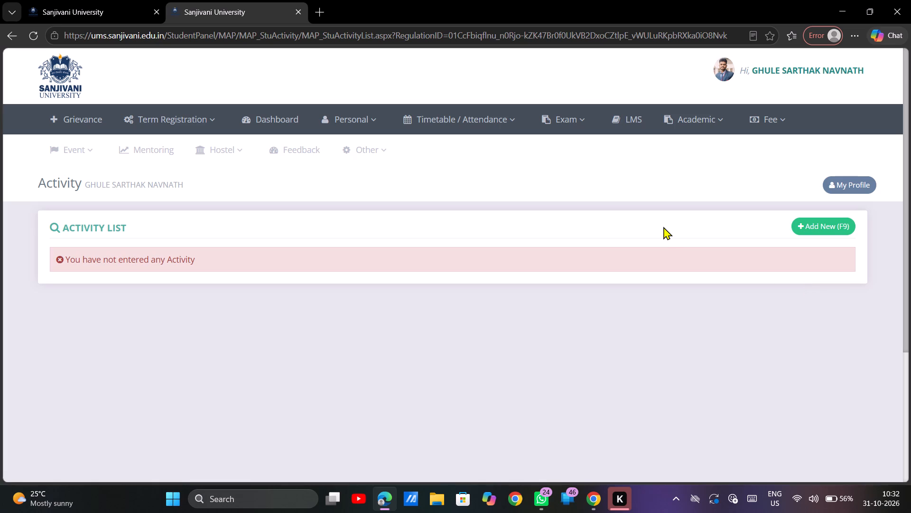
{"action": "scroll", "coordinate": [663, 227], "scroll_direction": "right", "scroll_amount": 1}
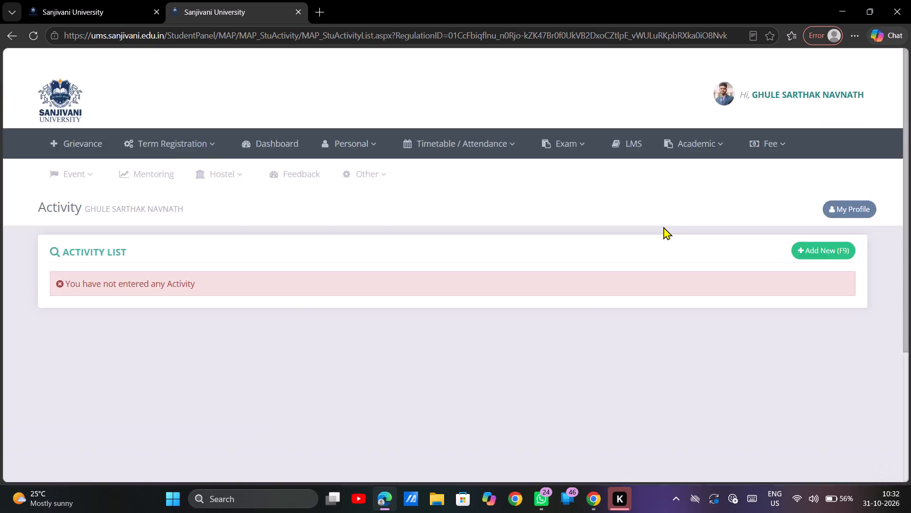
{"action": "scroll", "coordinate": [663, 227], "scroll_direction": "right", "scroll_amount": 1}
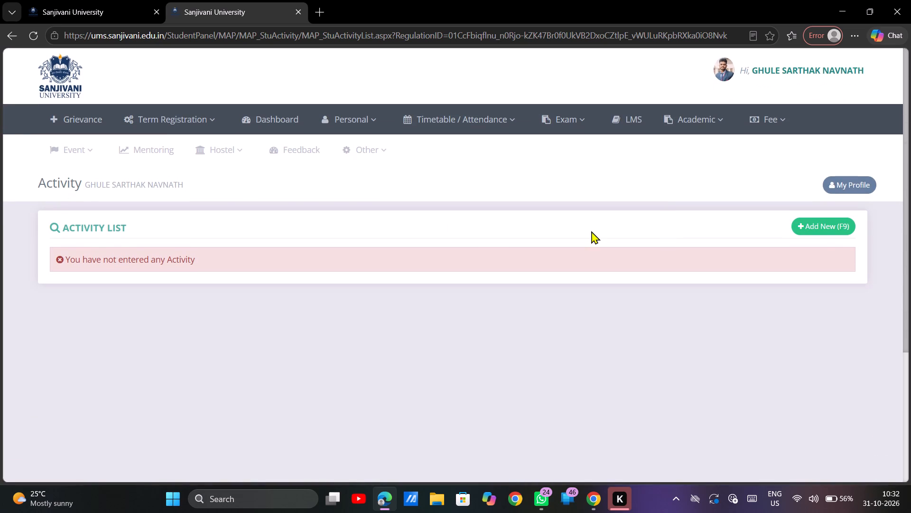
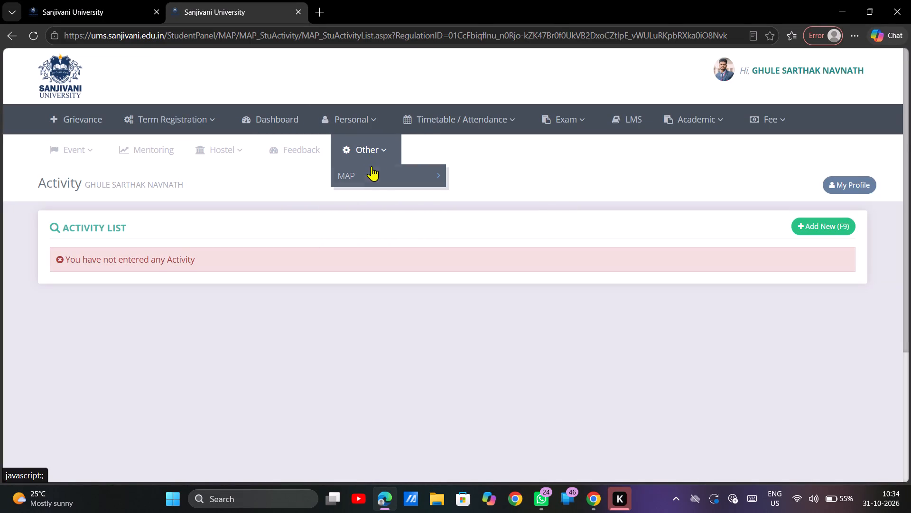
Return to the MAP Activity form list and open the fill form for regulation SU (2024-2025).
{"action": "left_click", "coordinate": [484, 171]}
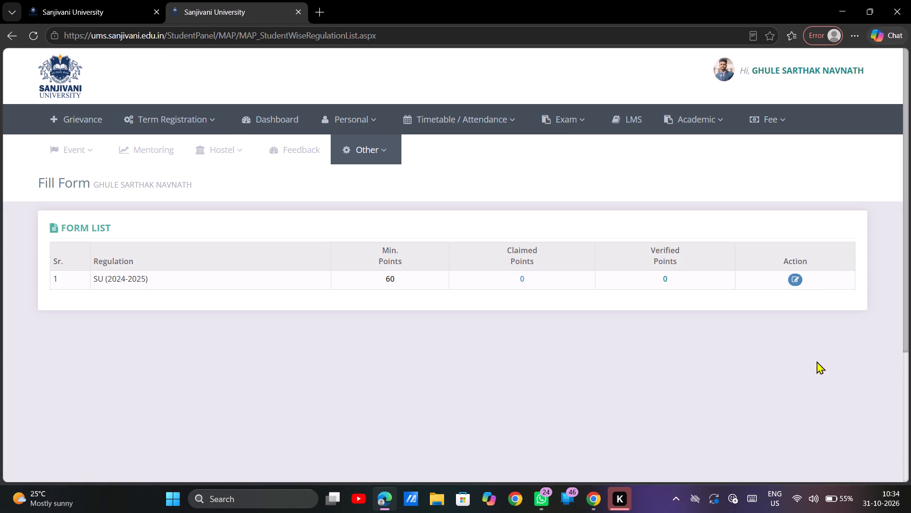
{"action": "left_click", "coordinate": [789, 276]}
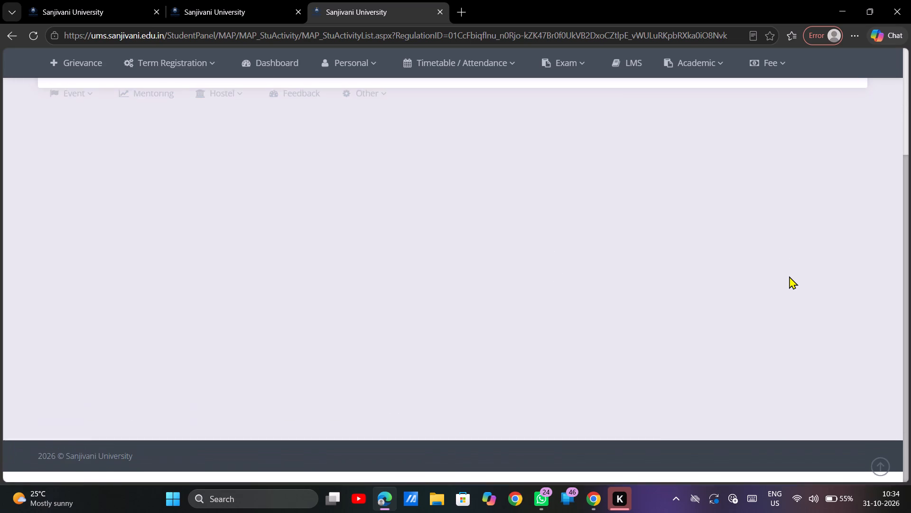
{"action": "scroll", "coordinate": [789, 276], "scroll_direction": "up", "scroll_amount": 1}
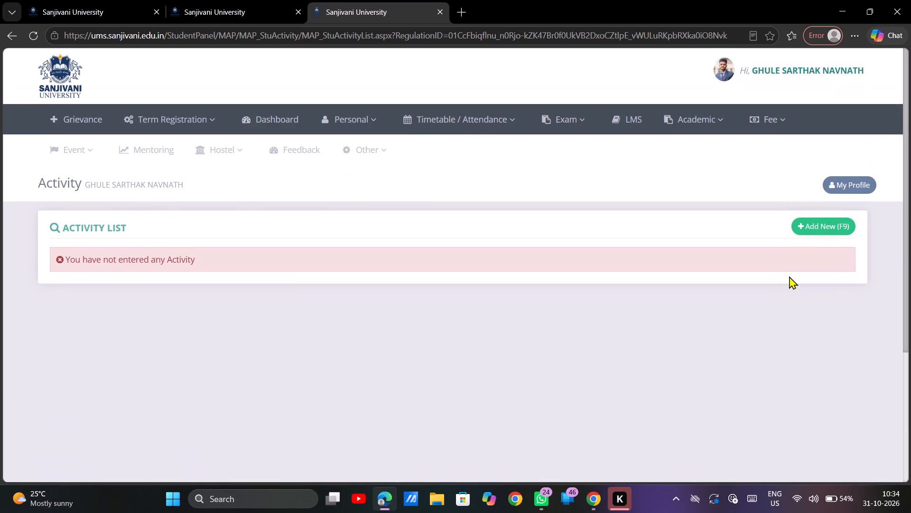
{"action": "scroll", "coordinate": [789, 276], "scroll_direction": "up", "scroll_amount": 1}
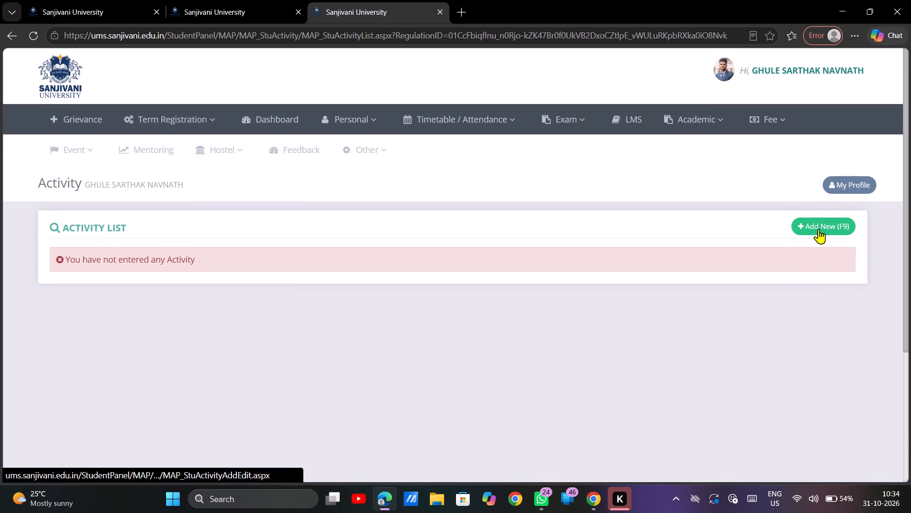
Start a new activity entry and view the available activity sub types and activity types without choosing any.
{"action": "left_click", "coordinate": [818, 229]}
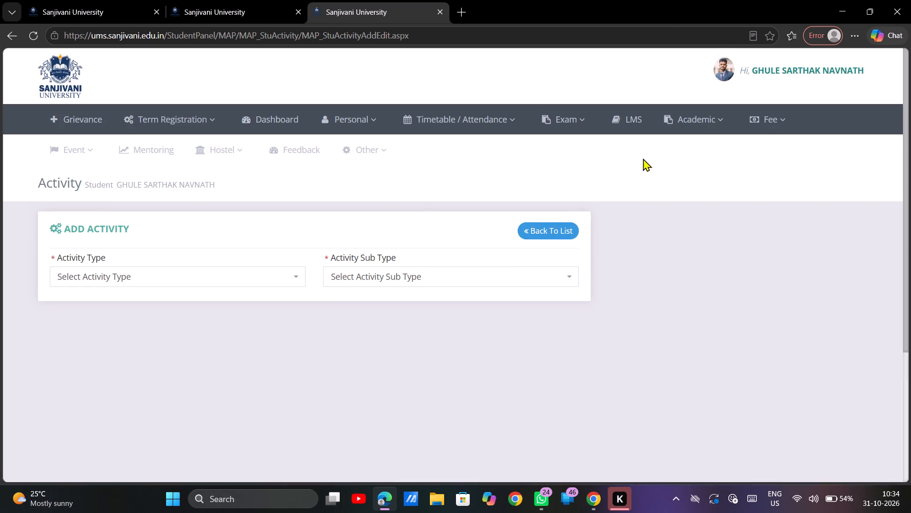
{"action": "left_click", "coordinate": [398, 282]}
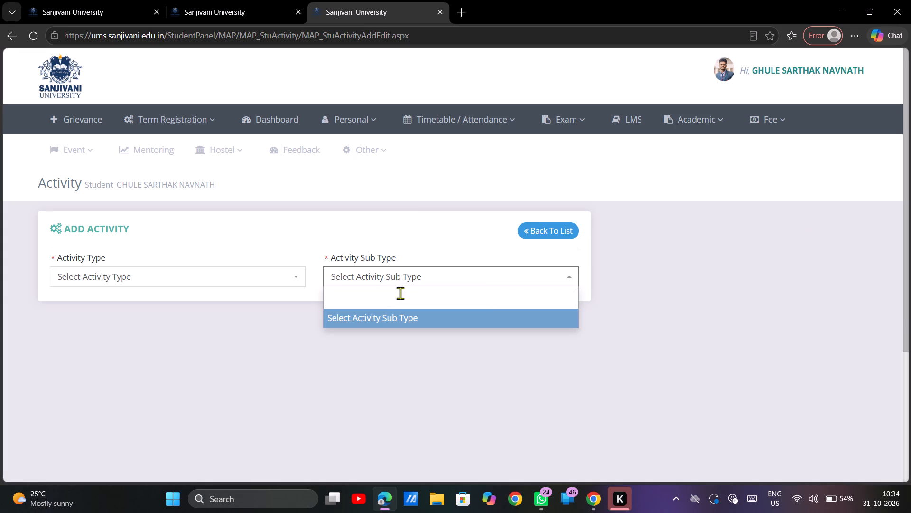
{"action": "left_click", "coordinate": [111, 269]}
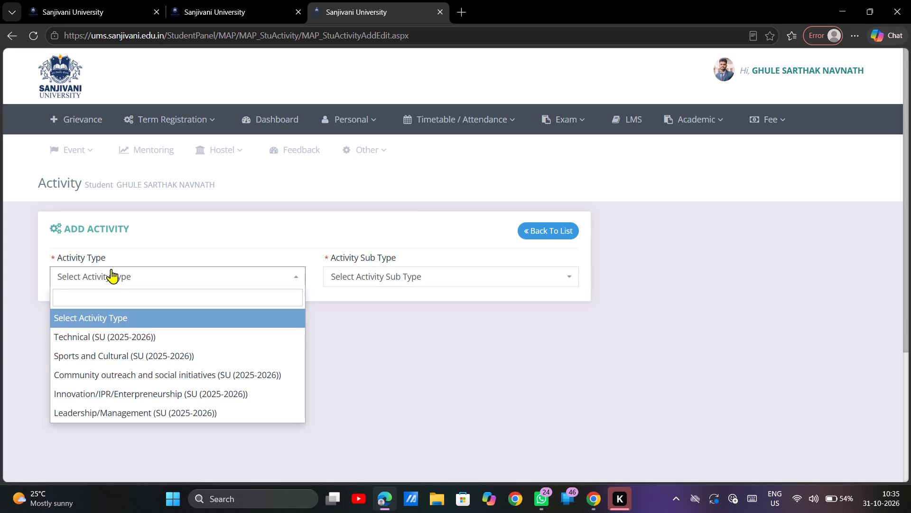
{"action": "scroll", "coordinate": [116, 377], "scroll_direction": "down", "scroll_amount": 3}
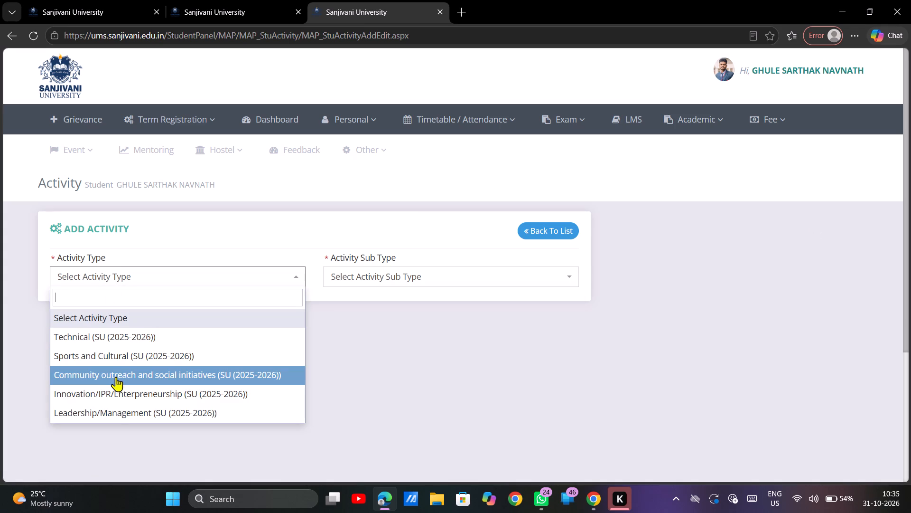
{"action": "scroll", "coordinate": [116, 377], "scroll_direction": "down", "scroll_amount": 1}
{"action": "scroll", "coordinate": [110, 411], "scroll_direction": "up", "scroll_amount": 1}
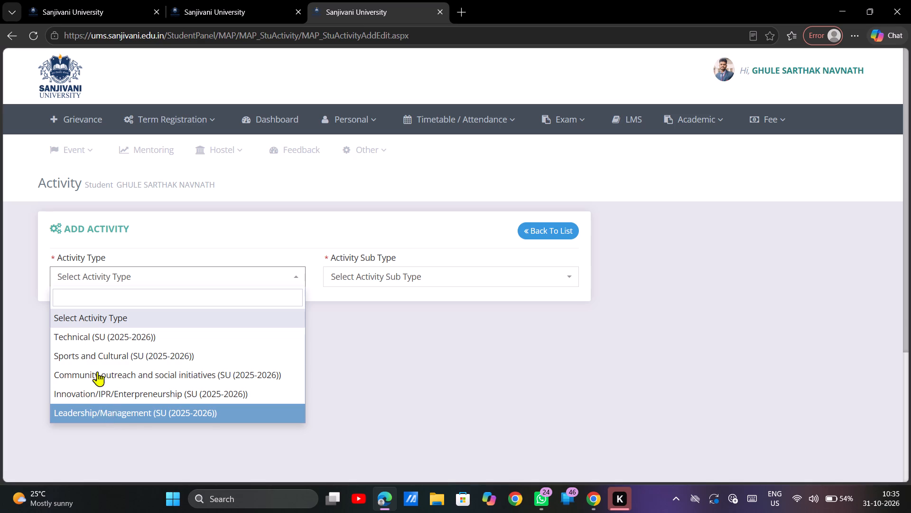
{"action": "left_click", "coordinate": [204, 188]}
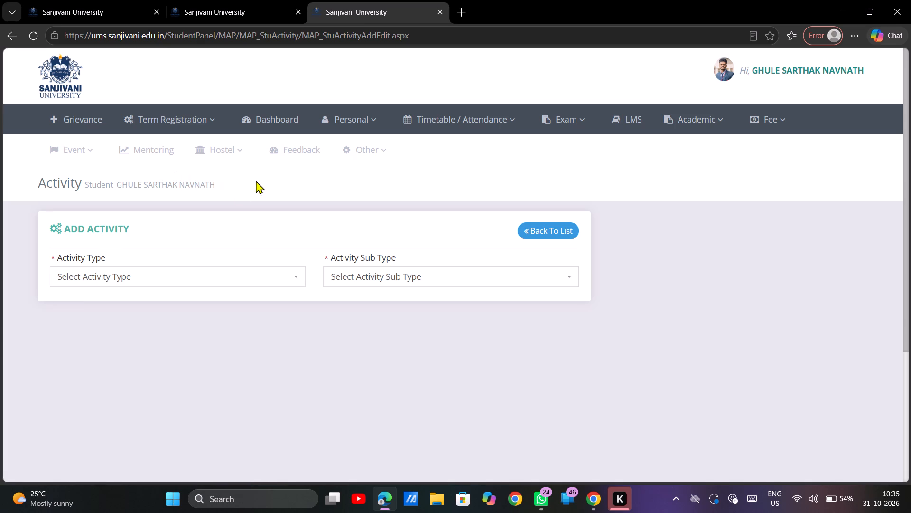
Leave the new activity entry and return to the MAP Activity form list.
{"action": "left_click_drag", "start_coordinate": [352, 151], "coordinate": [433, 189]}
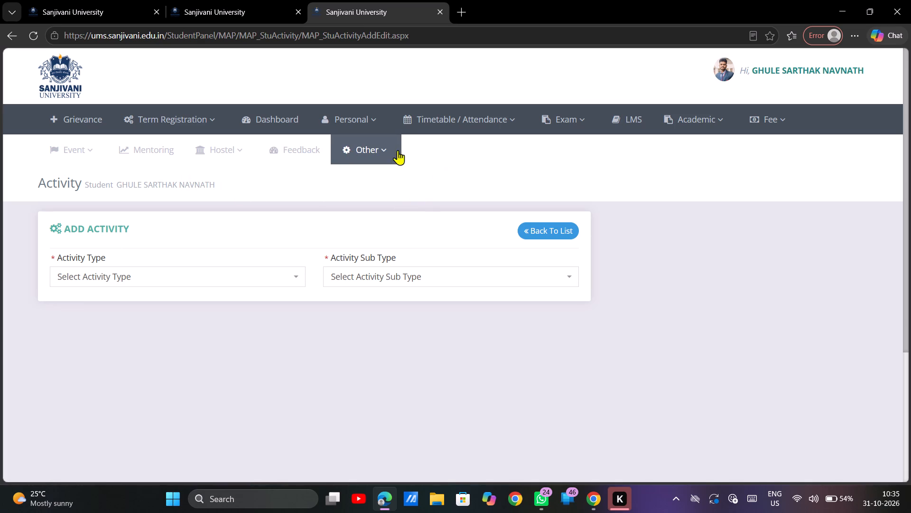
{"action": "left_click", "coordinate": [381, 146]}
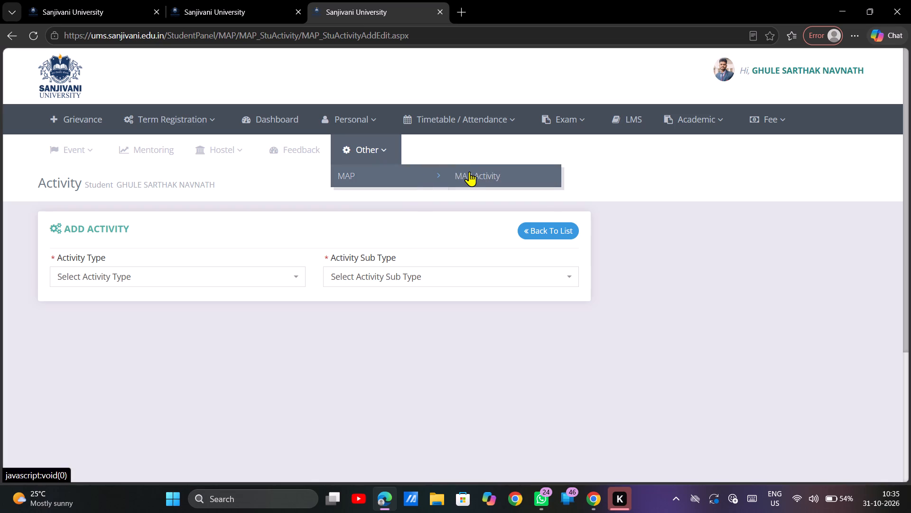
{"action": "left_click", "coordinate": [9, 28]}
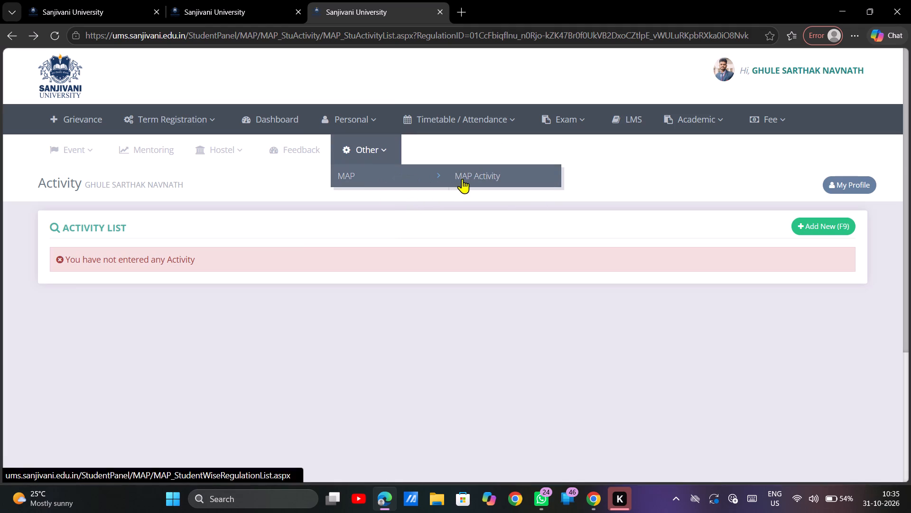
{"action": "left_click", "coordinate": [462, 178]}
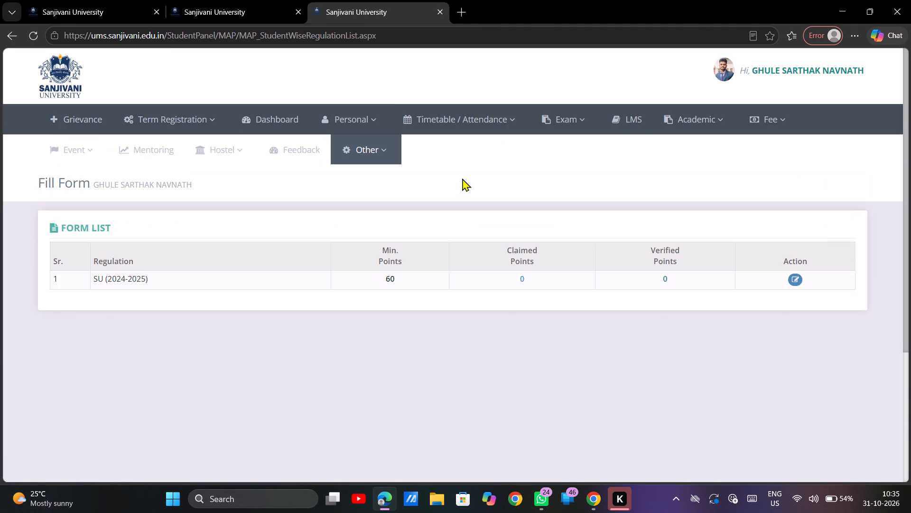
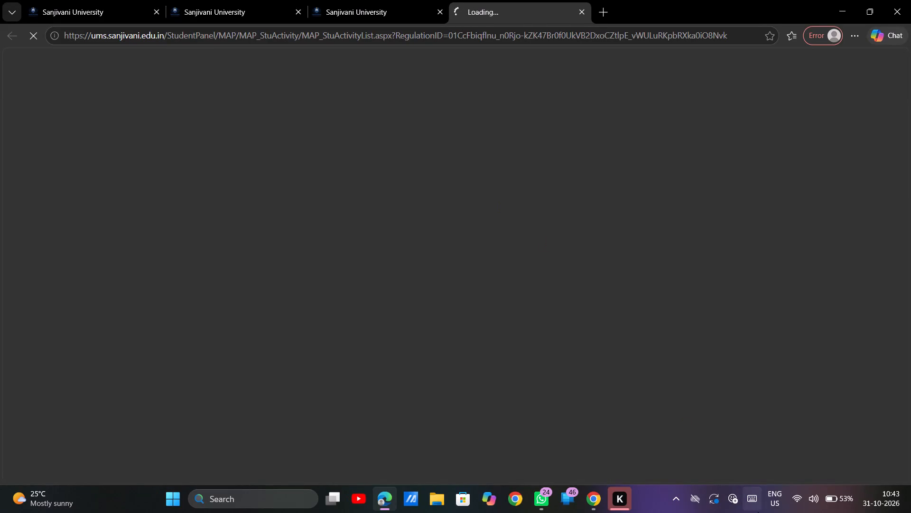
Check the Wi-Fi connection in the system quick settings while the activity list page loads.
{"action": "left_click", "coordinate": [800, 498]}
{"action": "left_click", "coordinate": [641, 358]}
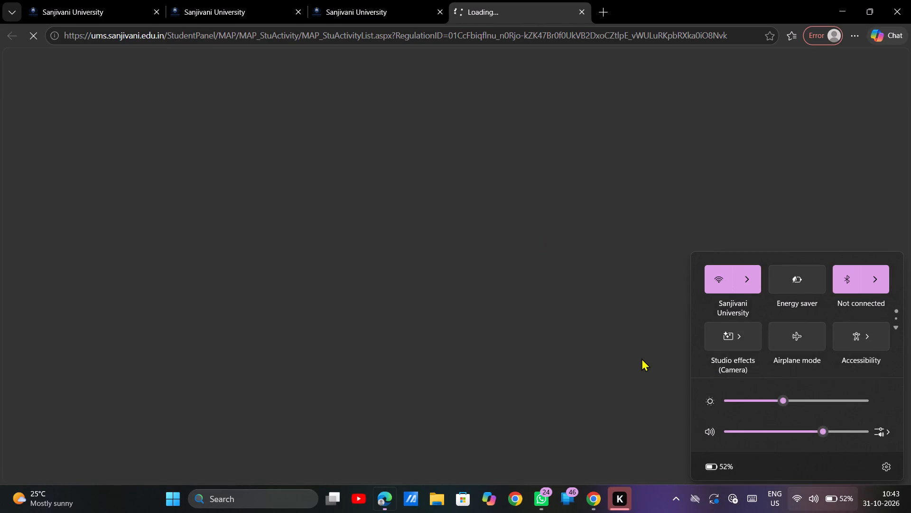
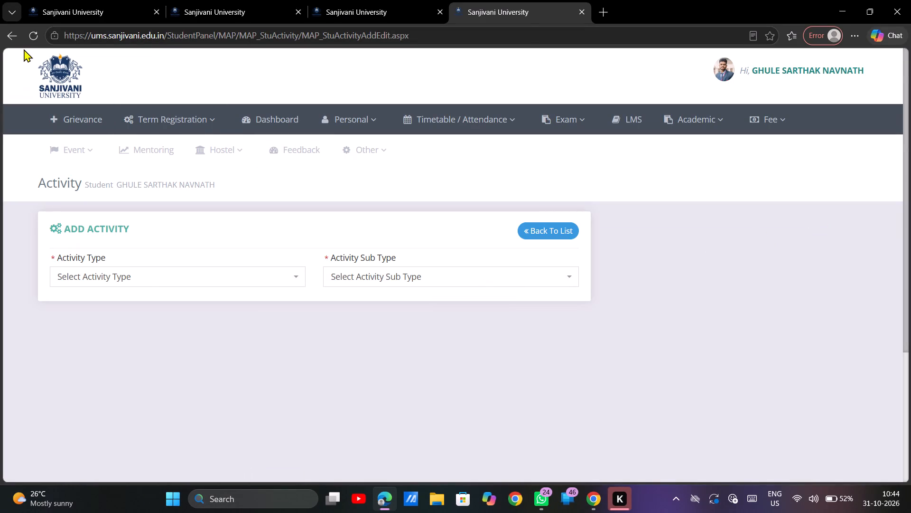
Go back to the MAP Activity form list, reopen the SU (2024-2025) fill form and start a new activity entry.
{"action": "left_click", "coordinate": [11, 34]}
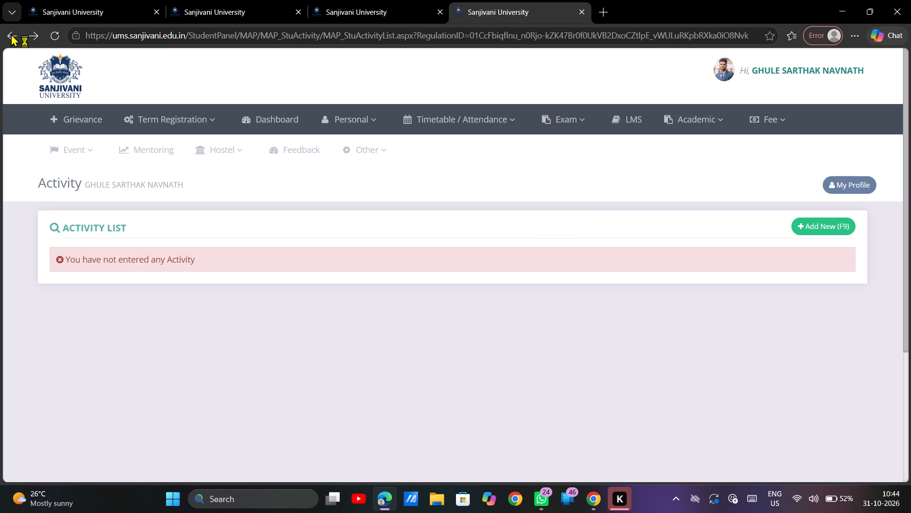
{"action": "left_click", "coordinate": [11, 34]}
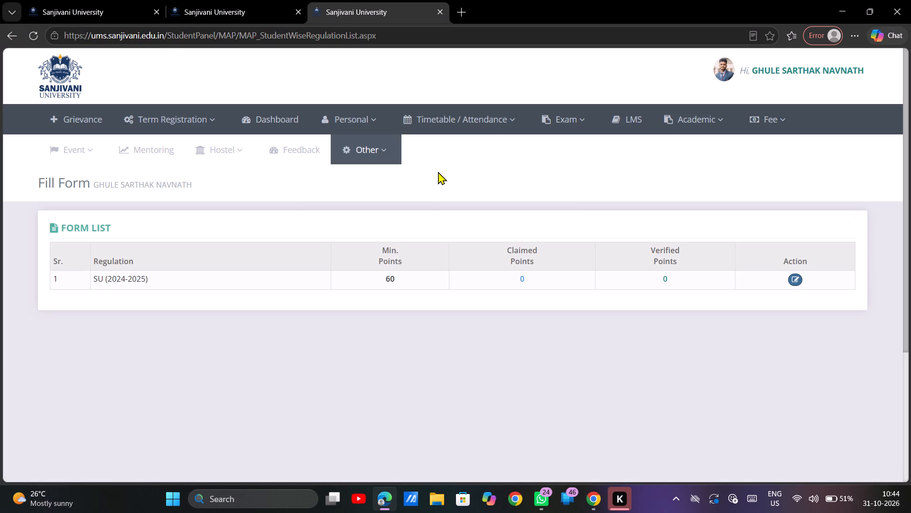
{"action": "left_click", "coordinate": [792, 276]}
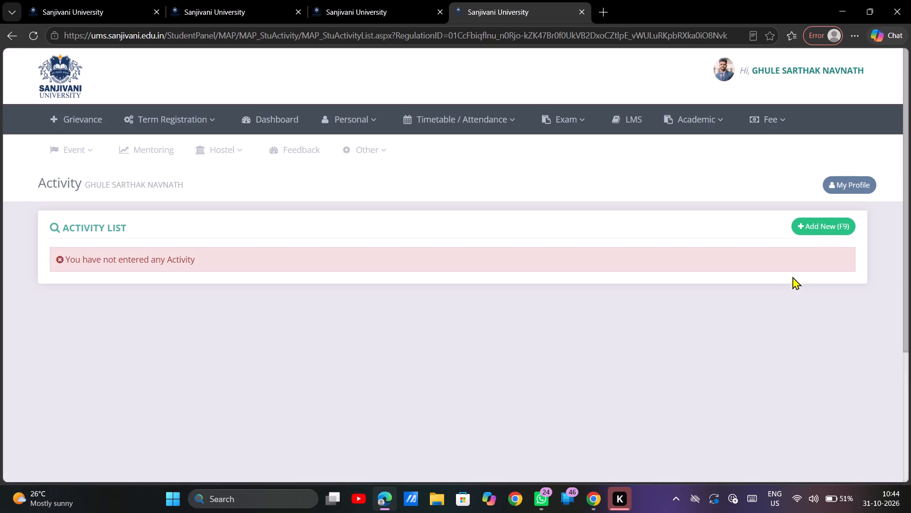
{"action": "left_click", "coordinate": [824, 225]}
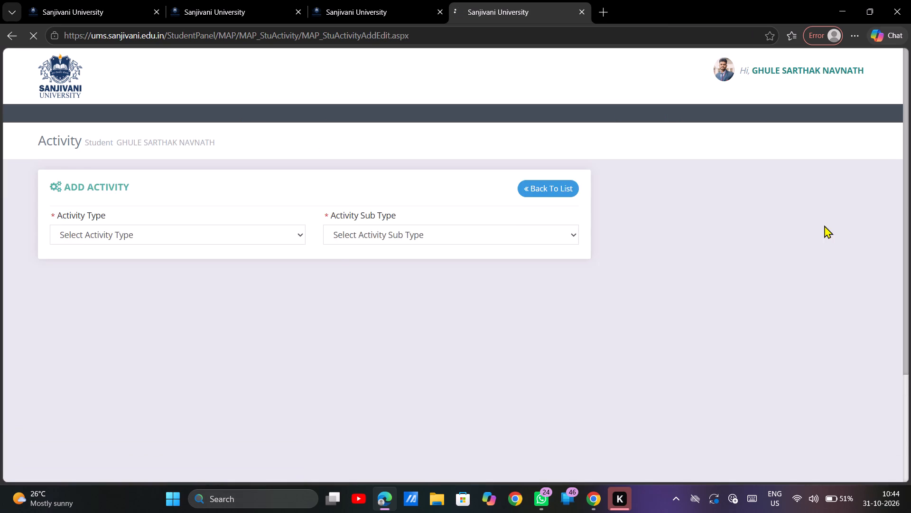
Set the activity type to Technical (SU (2025-2026)) and the activity sub type to Hackathons / Ideathons.
{"action": "left_click", "coordinate": [159, 275]}
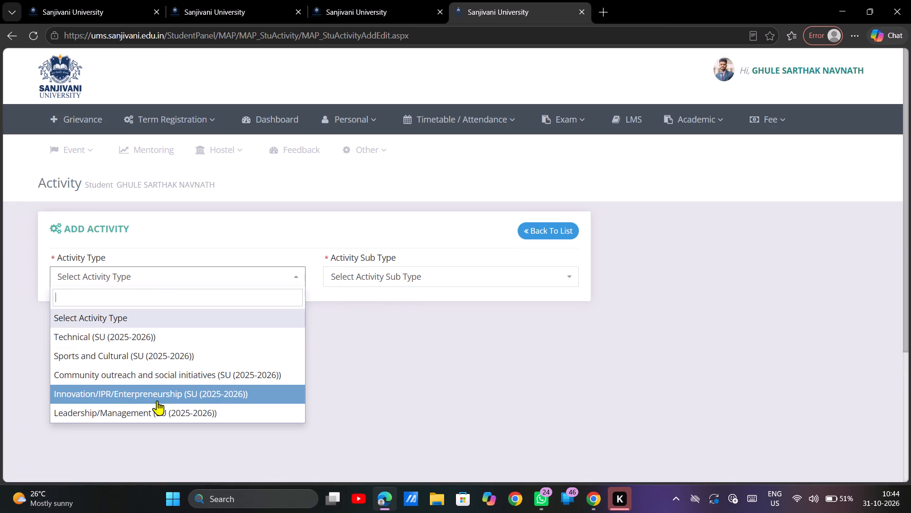
{"action": "left_click", "coordinate": [143, 338]}
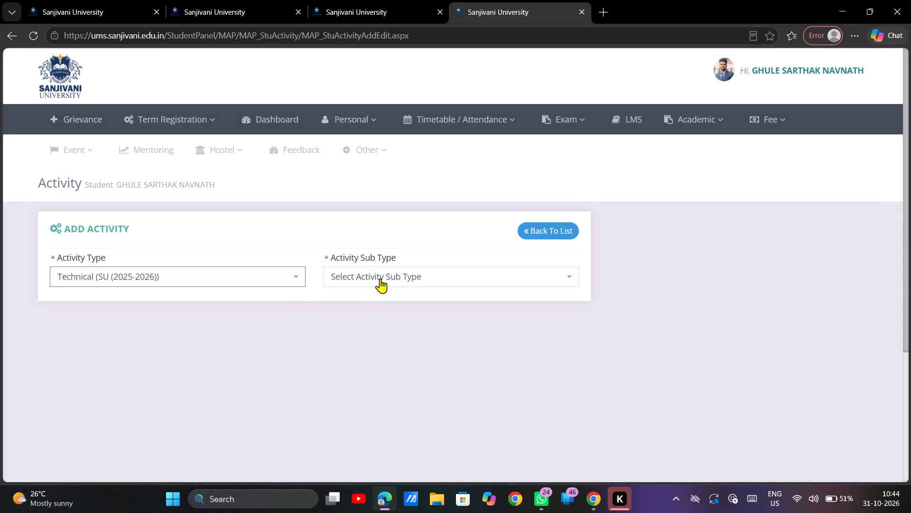
{"action": "left_click", "coordinate": [412, 275]}
{"action": "left_click", "coordinate": [382, 381]}
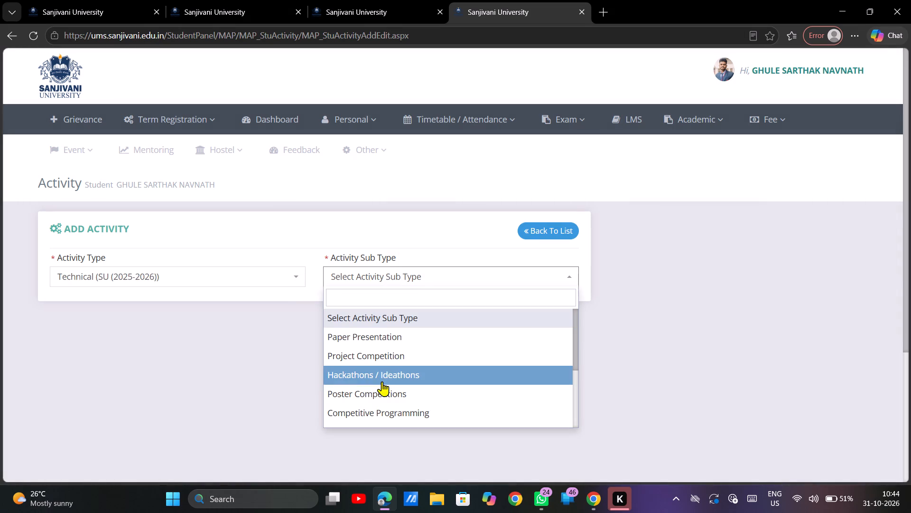
Look through the hackathon entry's fields and set its Event Level to College Level.
{"action": "scroll", "coordinate": [234, 358], "scroll_direction": "down", "scroll_amount": 2}
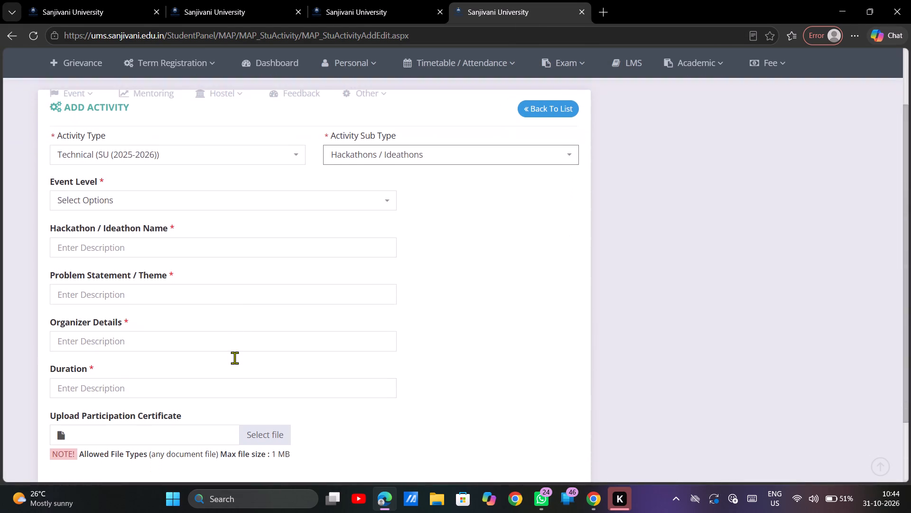
{"action": "scroll", "coordinate": [234, 358], "scroll_direction": "down", "scroll_amount": 2}
{"action": "scroll", "coordinate": [183, 432], "scroll_direction": "down", "scroll_amount": 1}
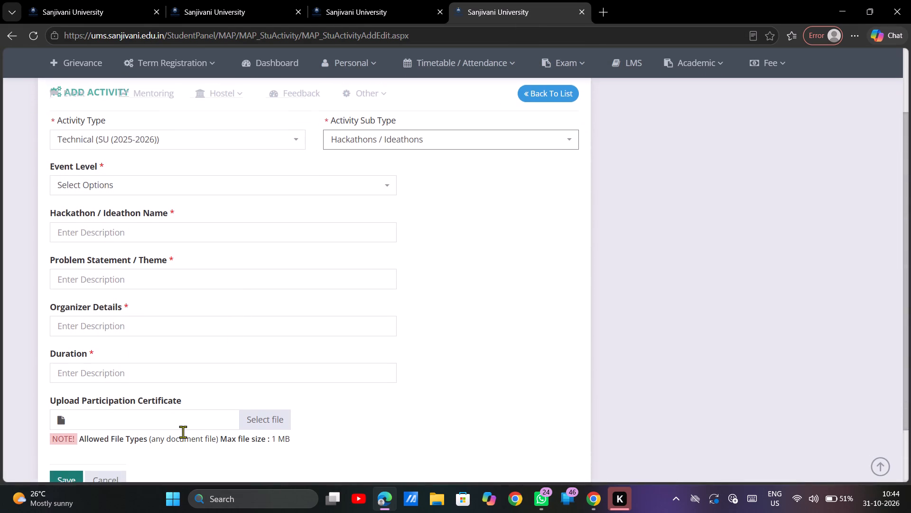
{"action": "scroll", "coordinate": [183, 432], "scroll_direction": "down", "scroll_amount": 1}
{"action": "scroll", "coordinate": [181, 300], "scroll_direction": "up", "scroll_amount": 2}
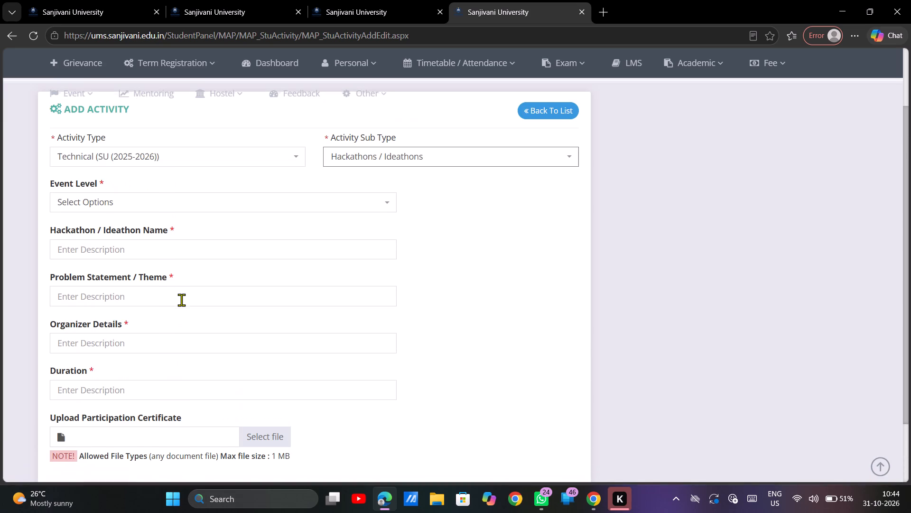
{"action": "left_click", "coordinate": [109, 202]}
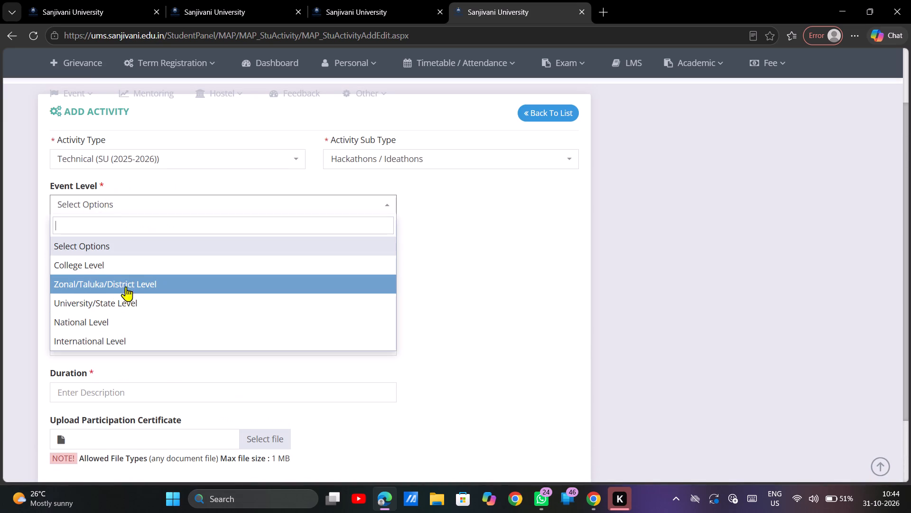
{"action": "left_click", "coordinate": [113, 268]}
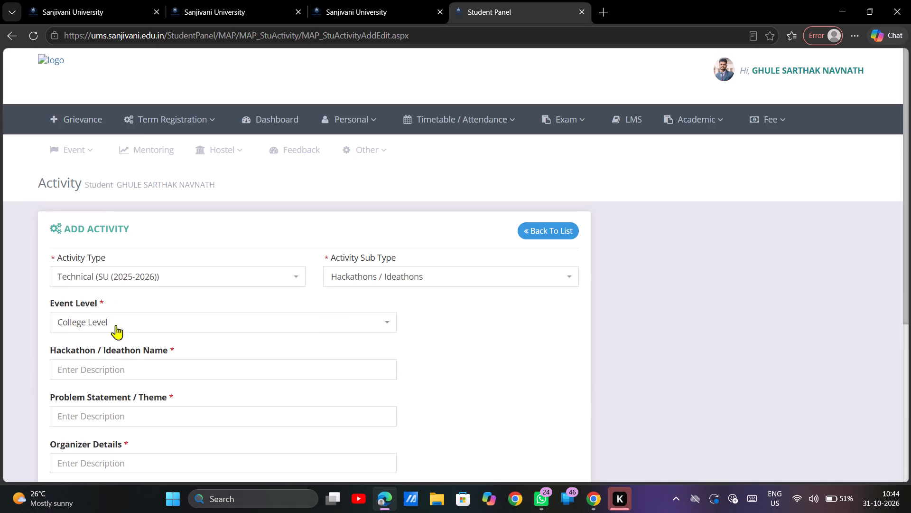
Set Result Obtained to Participation and look over the hackathon entry's fields down to the participation certificate upload.
{"action": "scroll", "coordinate": [130, 383], "scroll_direction": "down", "scroll_amount": 1}
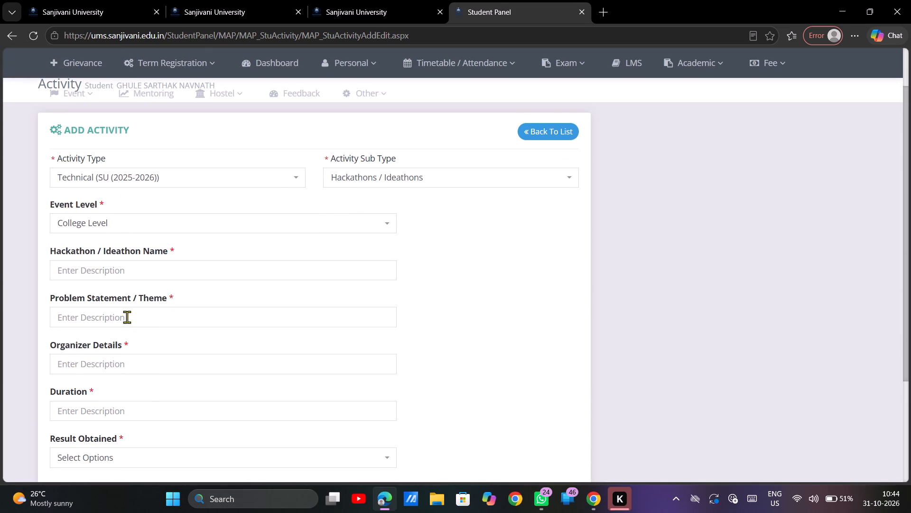
{"action": "scroll", "coordinate": [130, 319], "scroll_direction": "down", "scroll_amount": 2}
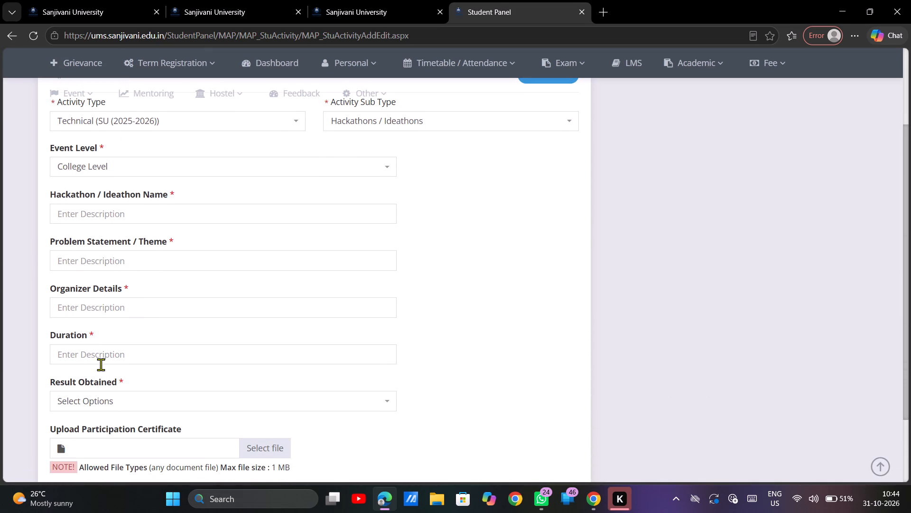
{"action": "scroll", "coordinate": [106, 401], "scroll_direction": "down", "scroll_amount": 1}
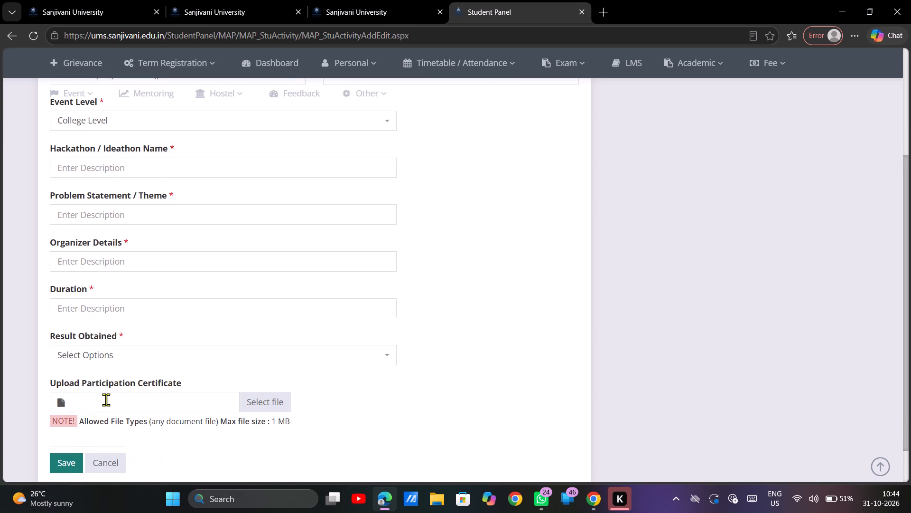
{"action": "left_click", "coordinate": [136, 354]}
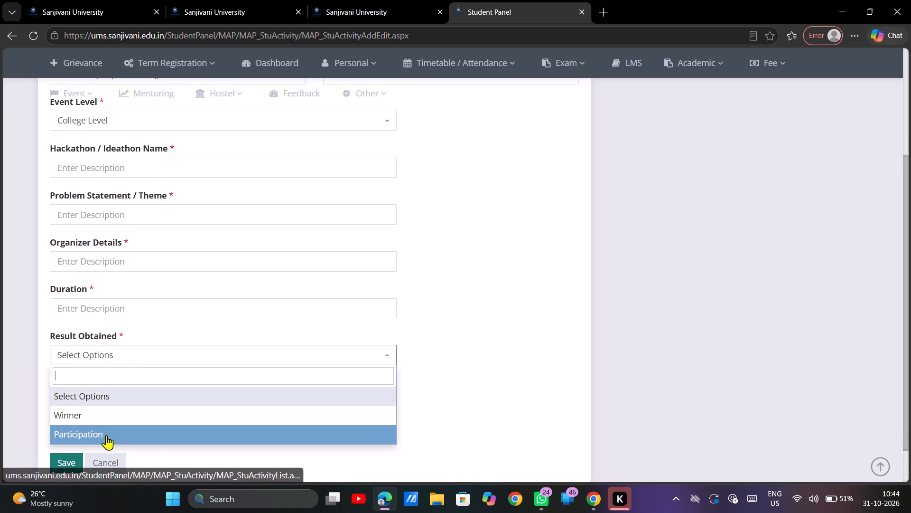
{"action": "left_click", "coordinate": [107, 434]}
{"action": "scroll", "coordinate": [101, 381], "scroll_direction": "down", "scroll_amount": 2}
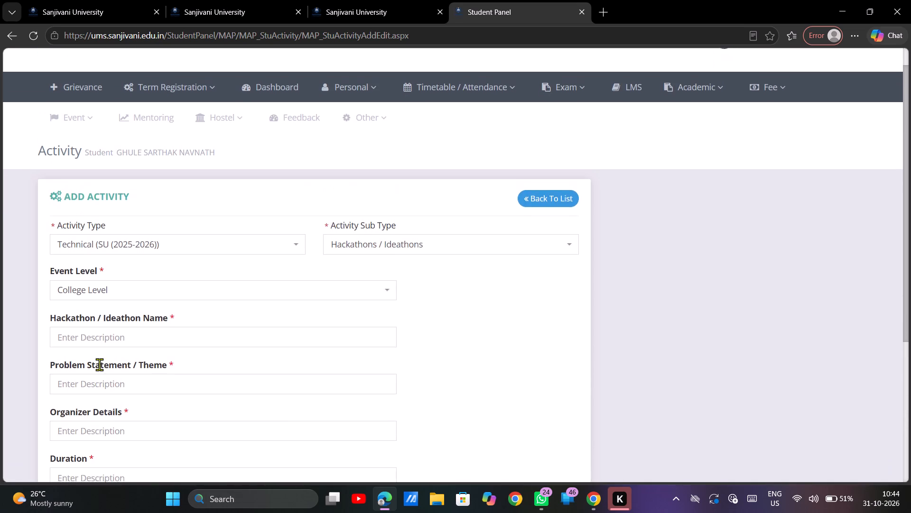
{"action": "scroll", "coordinate": [99, 364], "scroll_direction": "down", "scroll_amount": 1}
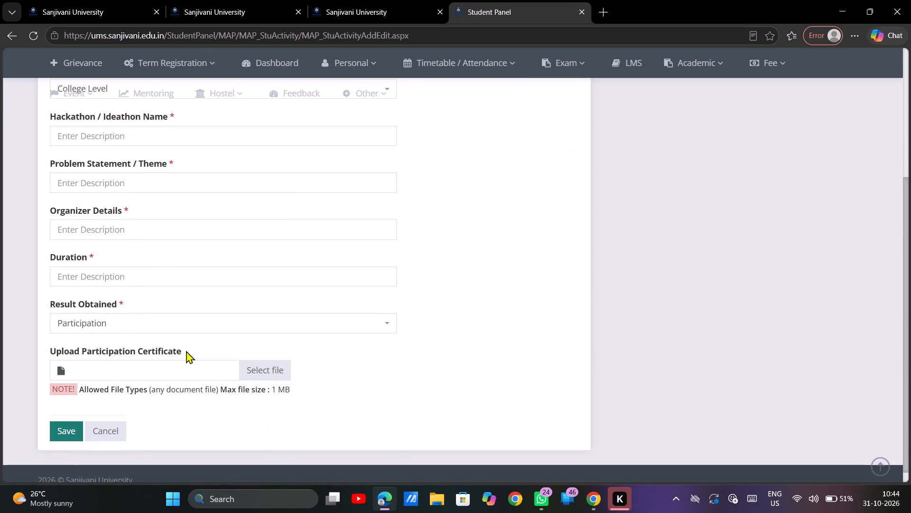
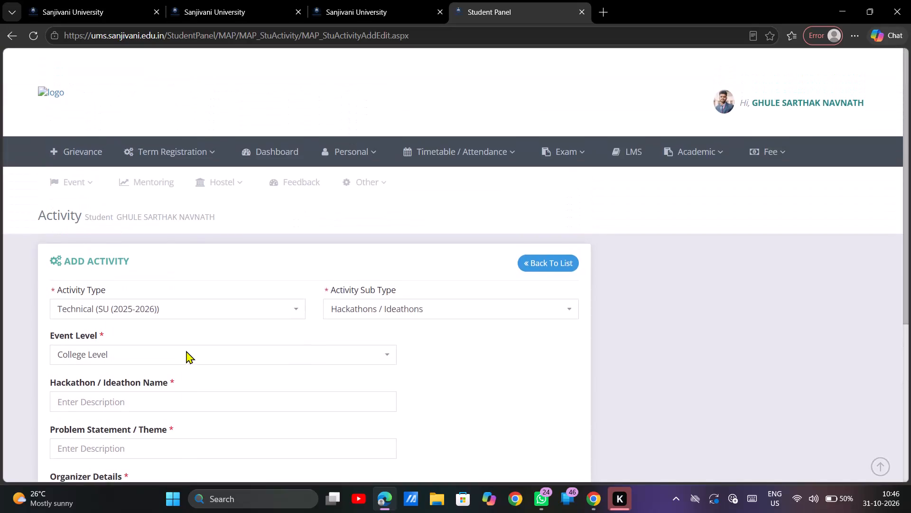
Leave the unsaved hackathon entry by going back through the earlier pages to the blank Add Activity form.
{"action": "scroll", "coordinate": [186, 351], "scroll_direction": "up", "scroll_amount": 1}
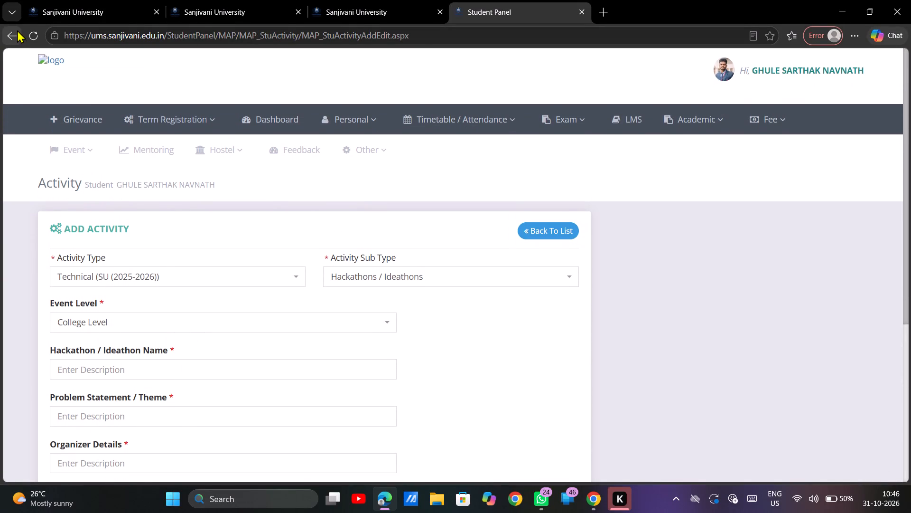
{"action": "left_click", "coordinate": [17, 30]}
{"action": "scroll", "coordinate": [112, 203], "scroll_direction": "up", "scroll_amount": 4}
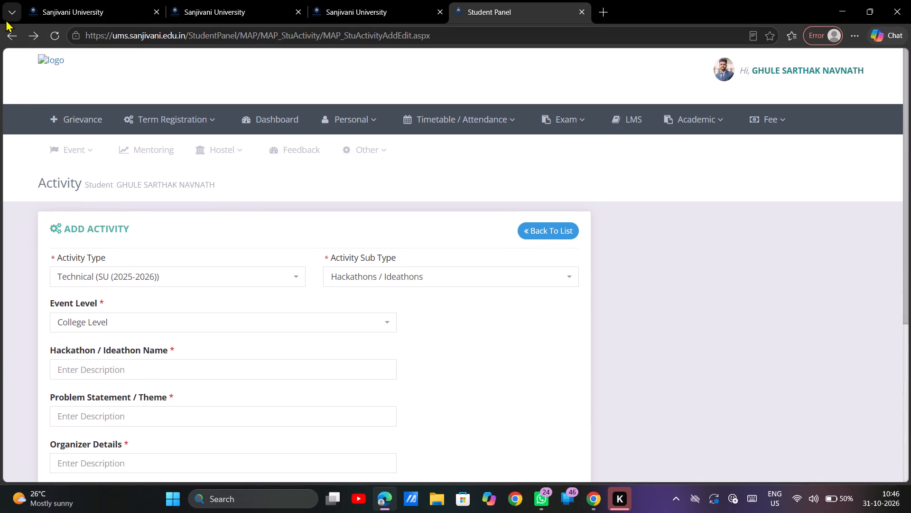
{"action": "left_click", "coordinate": [11, 33]}
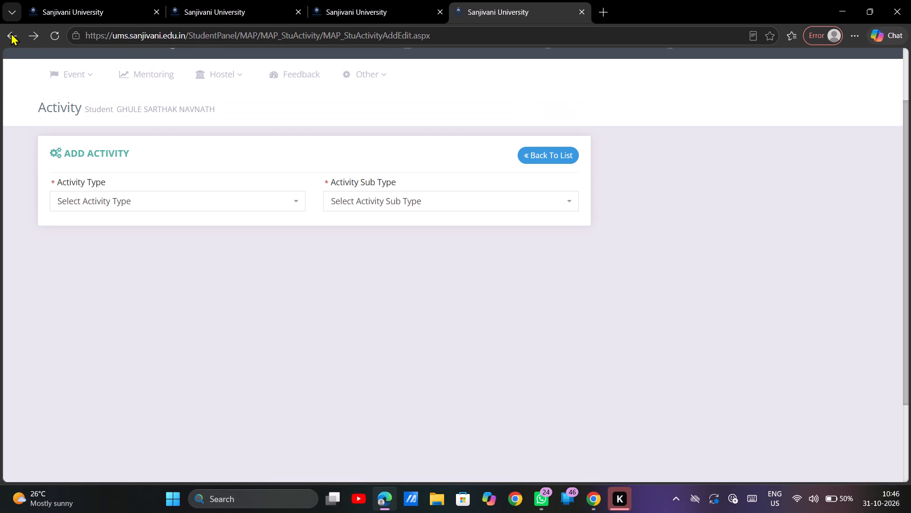
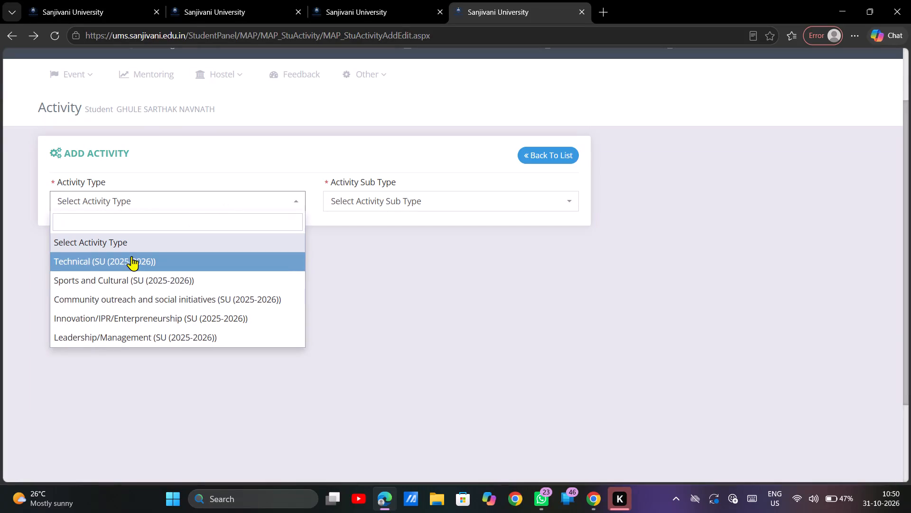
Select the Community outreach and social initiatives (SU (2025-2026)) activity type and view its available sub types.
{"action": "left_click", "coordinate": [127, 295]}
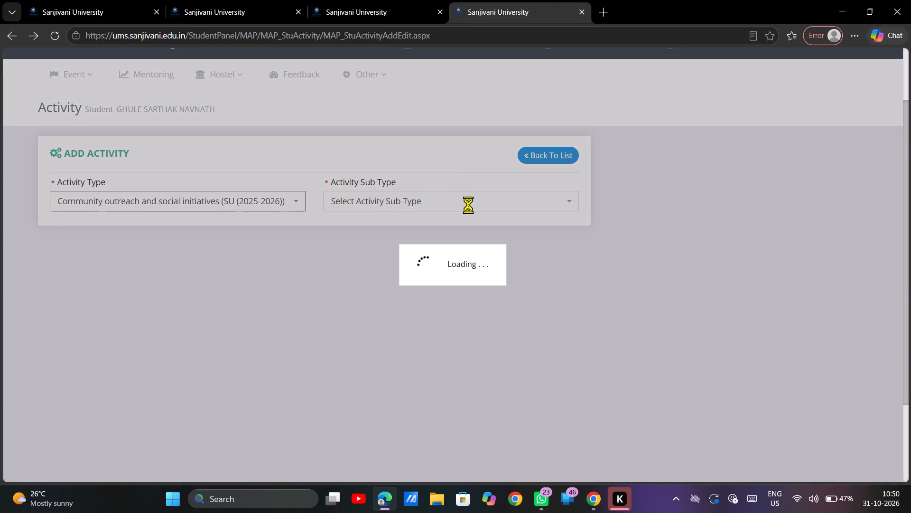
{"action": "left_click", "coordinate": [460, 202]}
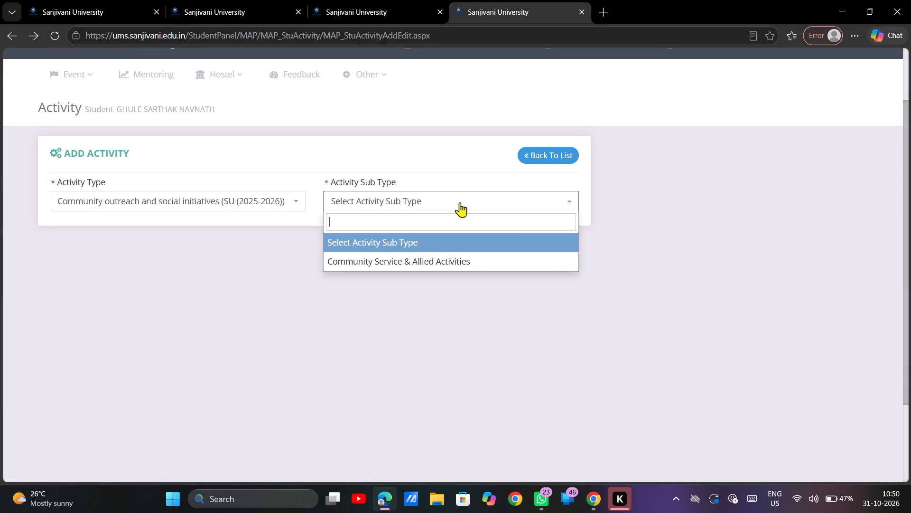
Set the activity type to Technical (SU (2025-2026)) and the activity sub type to Workshop / FDP / STTP.
{"action": "left_click_drag", "start_coordinate": [257, 190], "coordinate": [248, 203]}
{"action": "left_click_drag", "start_coordinate": [248, 203], "coordinate": [164, 260]}
{"action": "left_click", "coordinate": [164, 260]}
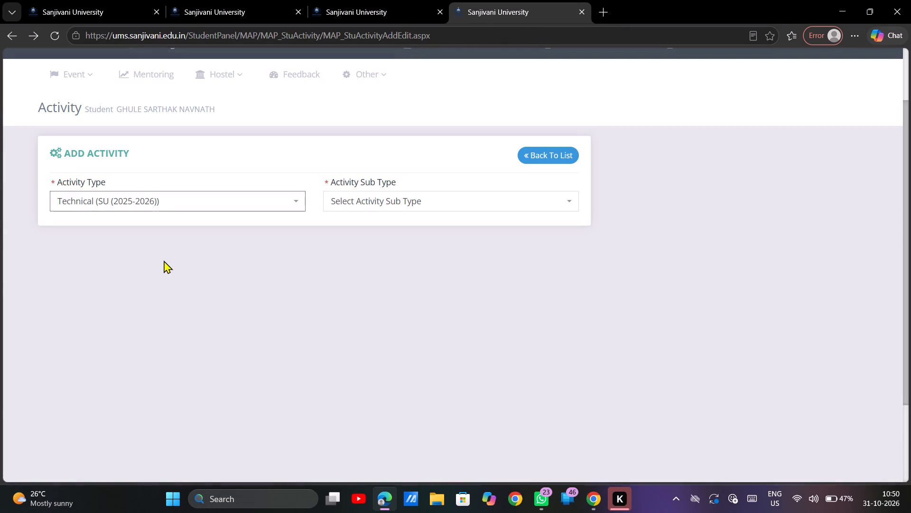
{"action": "left_click", "coordinate": [410, 196]}
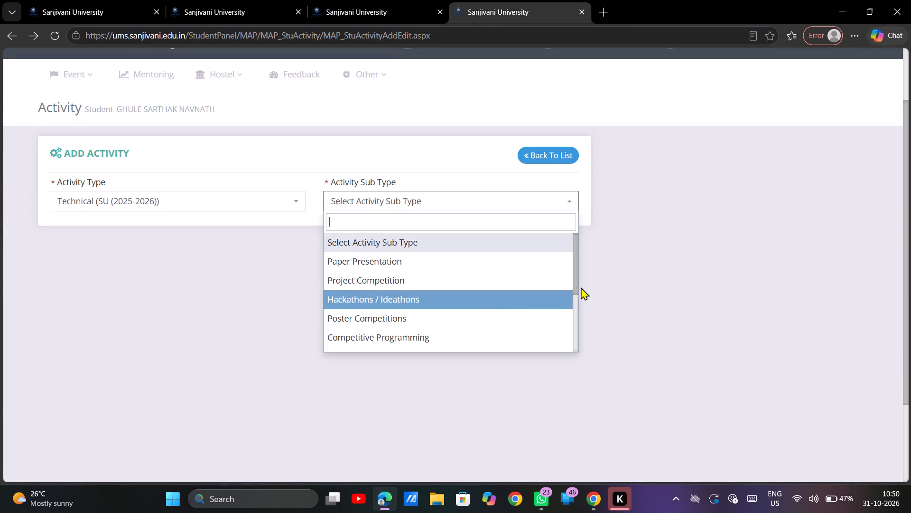
{"action": "left_click", "coordinate": [571, 284]}
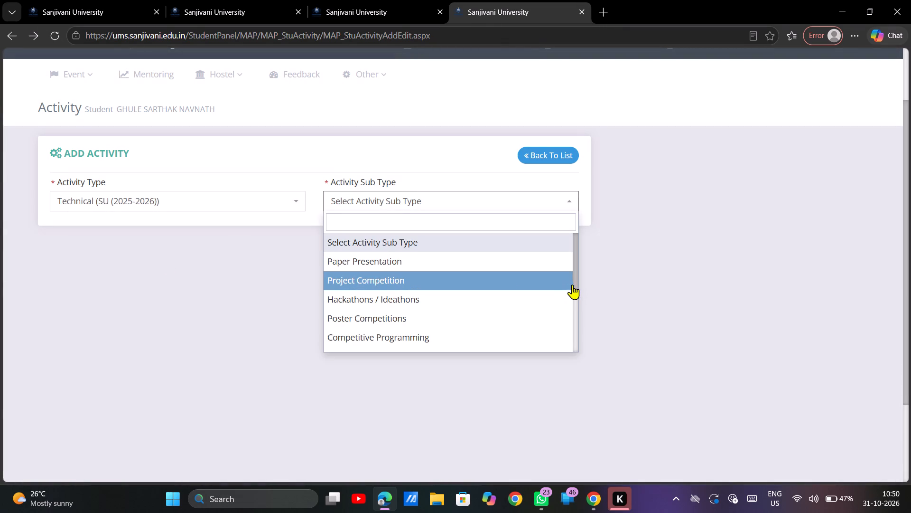
{"action": "left_click_drag", "start_coordinate": [574, 284], "coordinate": [573, 367]}
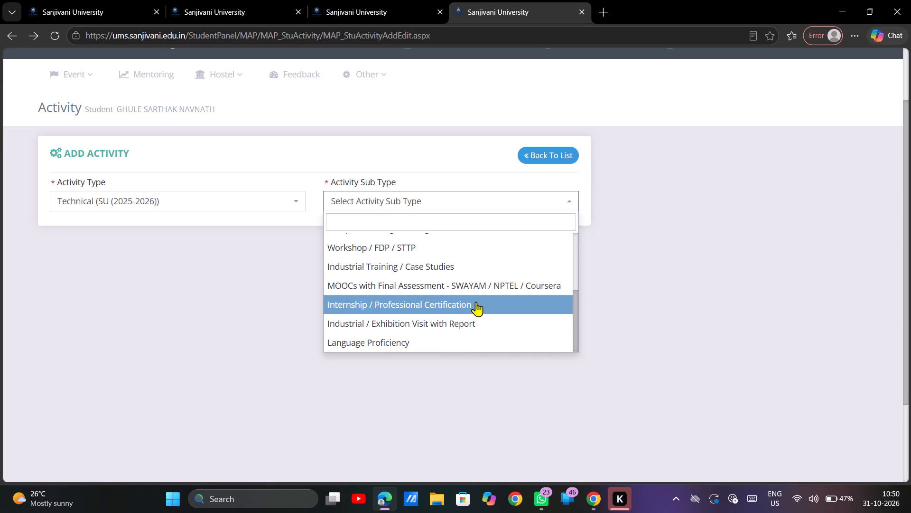
{"action": "left_click", "coordinate": [401, 251]}
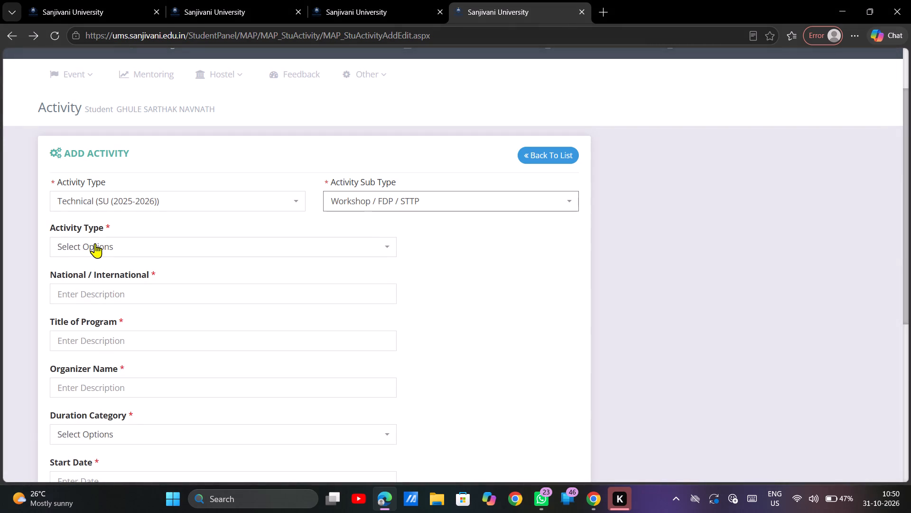
In the workshop details, choose Workshop as the activity type and enter "national" for National / International.
{"action": "left_click", "coordinate": [95, 243]}
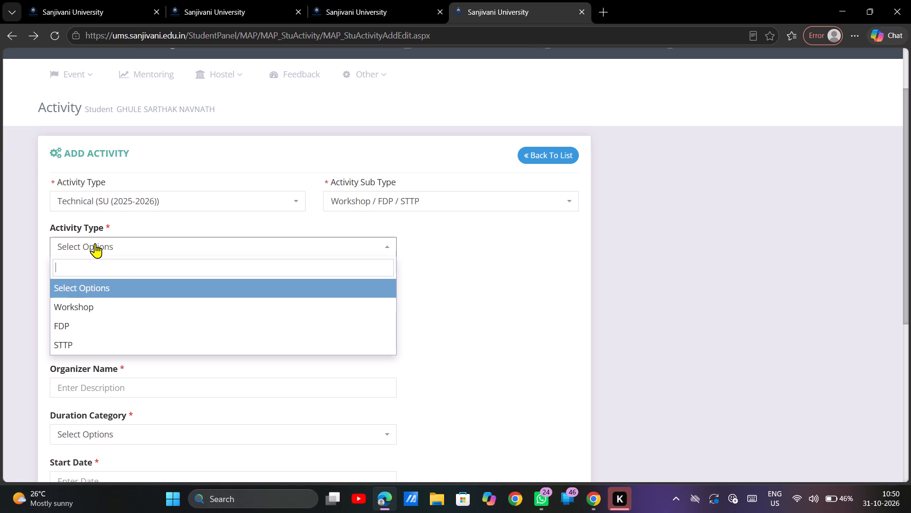
{"action": "left_click", "coordinate": [75, 310]}
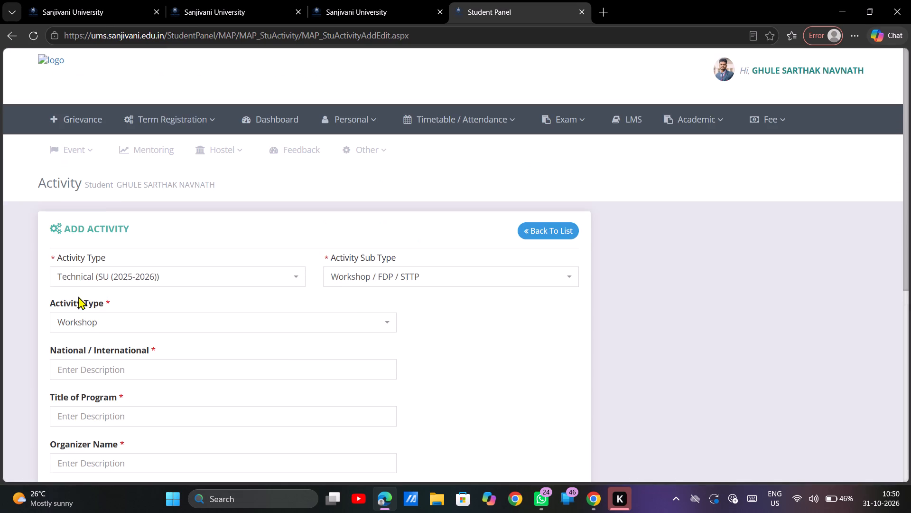
{"action": "left_click", "coordinate": [113, 374]}
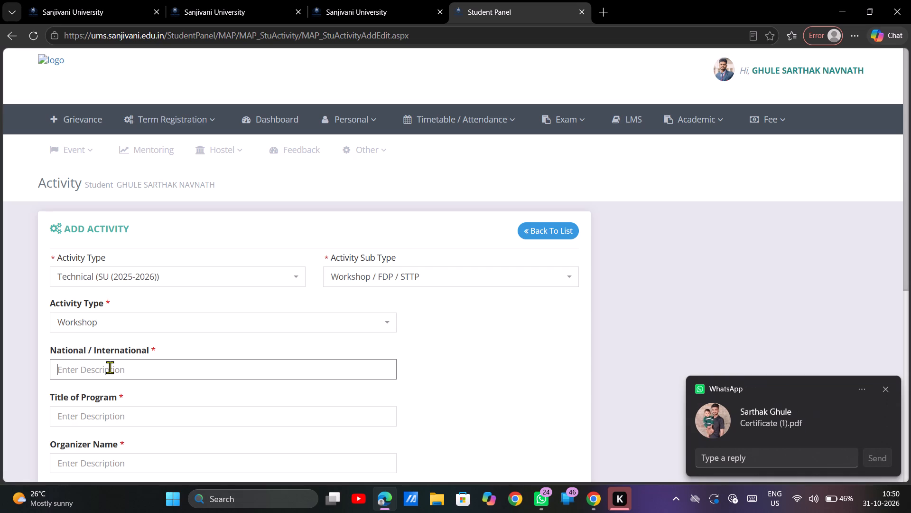
{"action": "type", "text": "nat"}
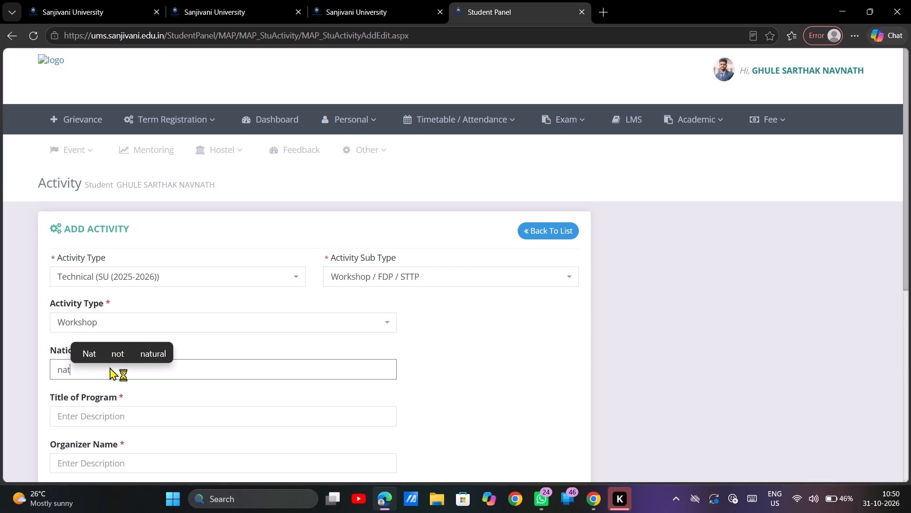
{"action": "type", "text": "iop"}
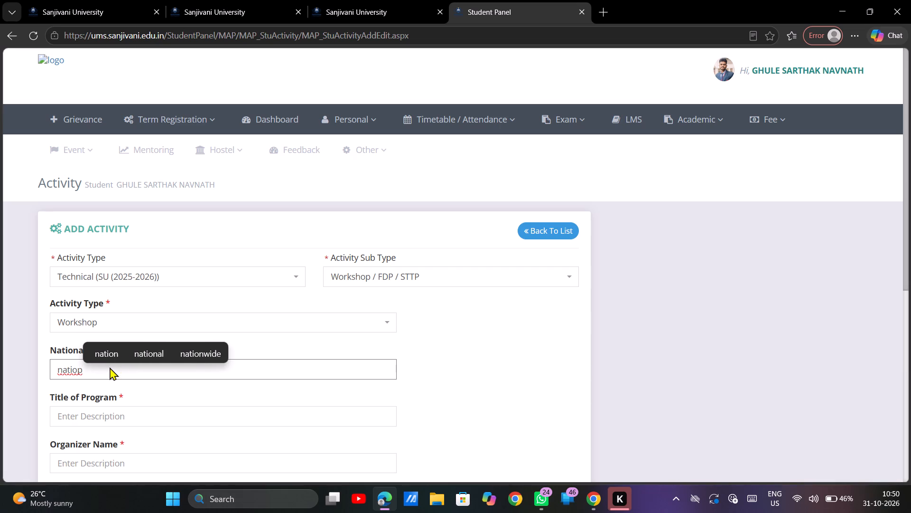
{"action": "key", "text": "BackSpace"}
{"action": "type", "text": "nal"}
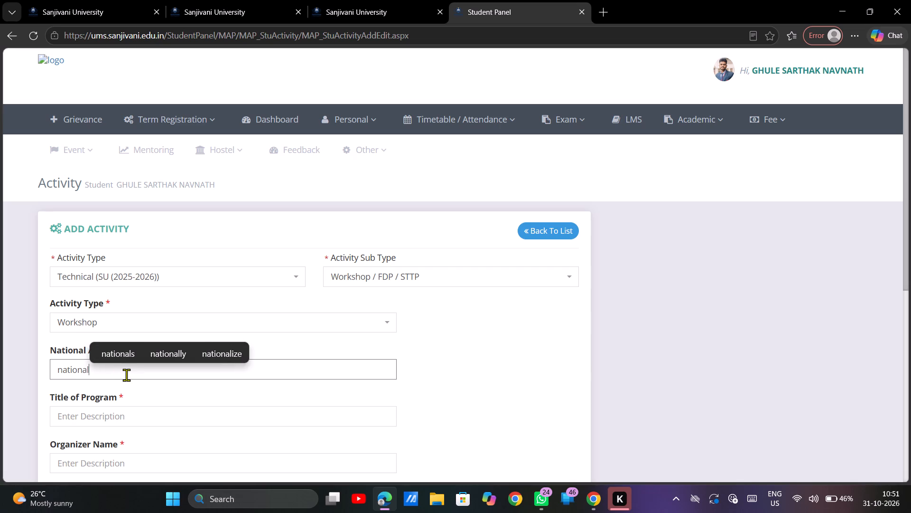
Enter "Power bi" as the title of program.
{"action": "left_click", "coordinate": [115, 416]}
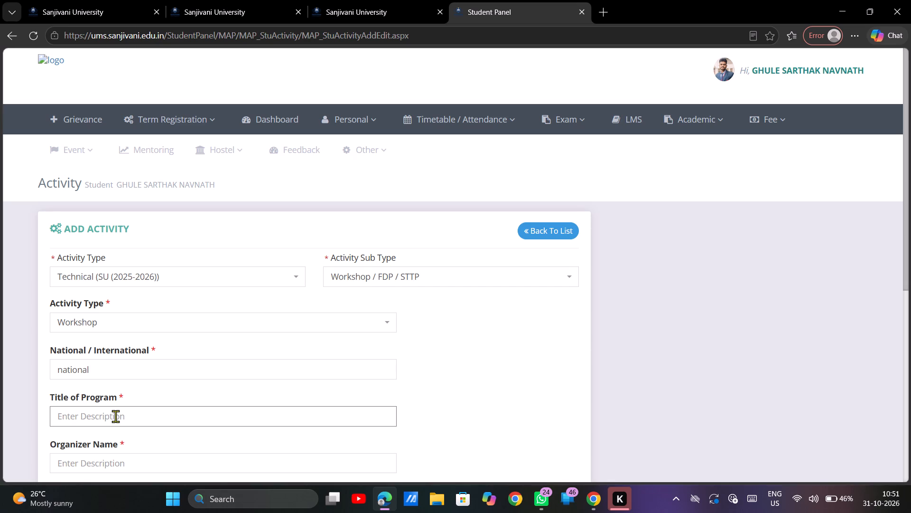
{"action": "type", "text": "power"}
{"action": "key", "text": "BackSpace"}
{"action": "key", "text": "BackSpace"}
{"action": "key", "text": "BackSpace"}
{"action": "key", "text": "BackSpace"}
{"action": "key", "text": "BackSpace"}
{"action": "key", "text": "BackSpace"}
{"action": "key", "text": "BackSpace"}
{"action": "key", "text": "BackSpace"}
{"action": "type", "text": "Power"}
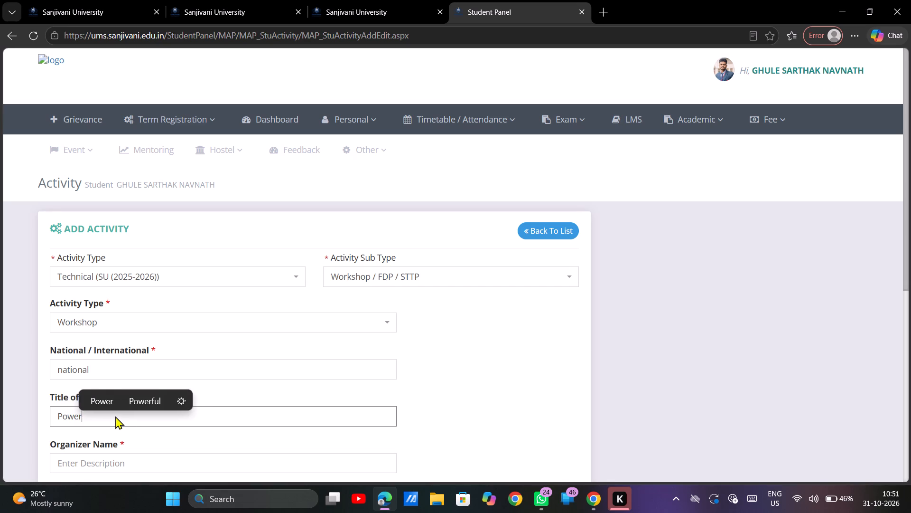
{"action": "key", "text": "space"}
{"action": "type", "text": "bi"}
{"action": "key", "text": "space"}
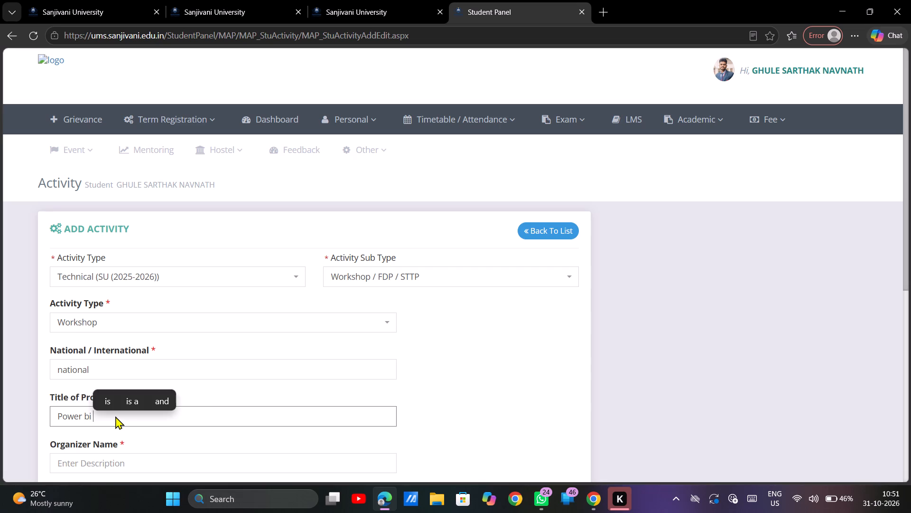
Enter "Office master" as the organizer name and choose the duration category Two days workshop (minimum 4 hours/day).
{"action": "scroll", "coordinate": [102, 476], "scroll_direction": "down", "scroll_amount": 2}
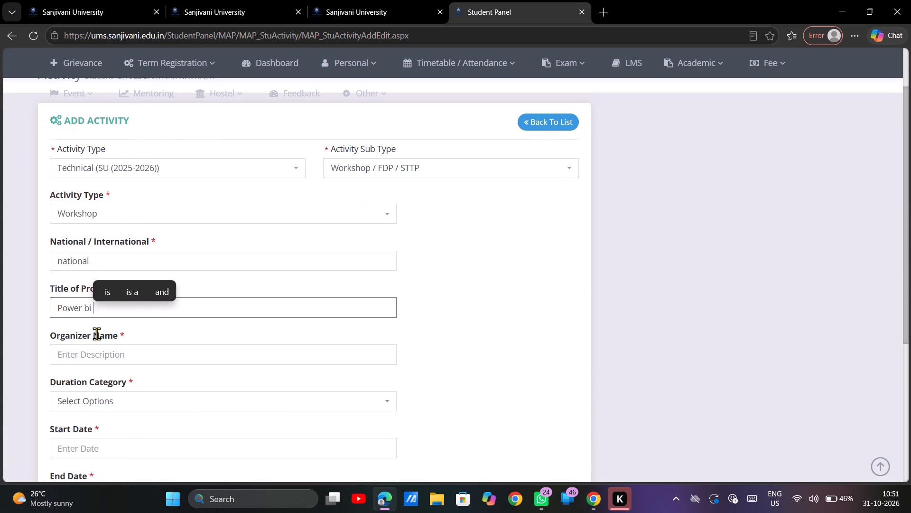
{"action": "left_click", "coordinate": [105, 346]}
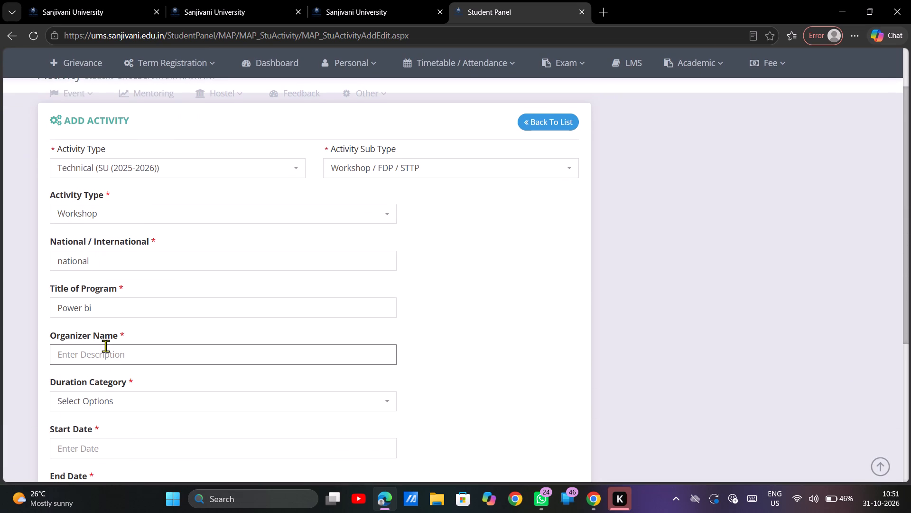
{"action": "type", "text": "Office master"}
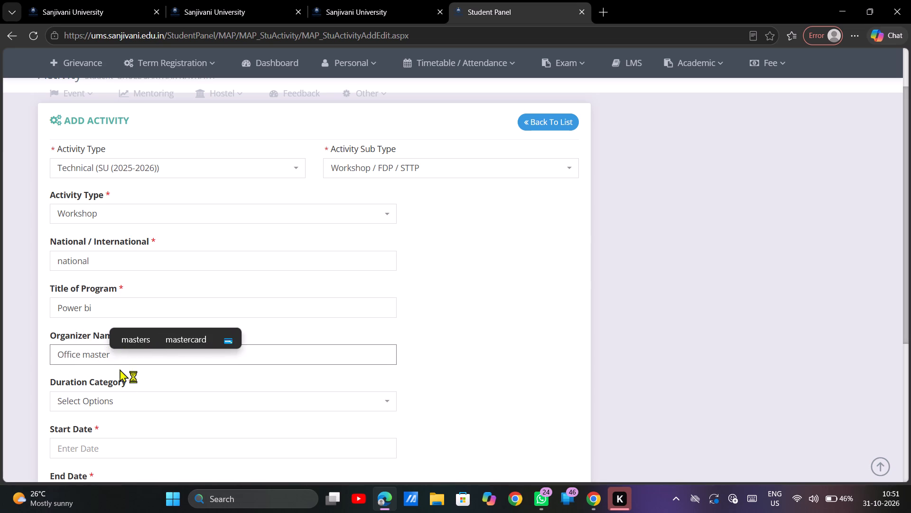
{"action": "left_click", "coordinate": [119, 392]}
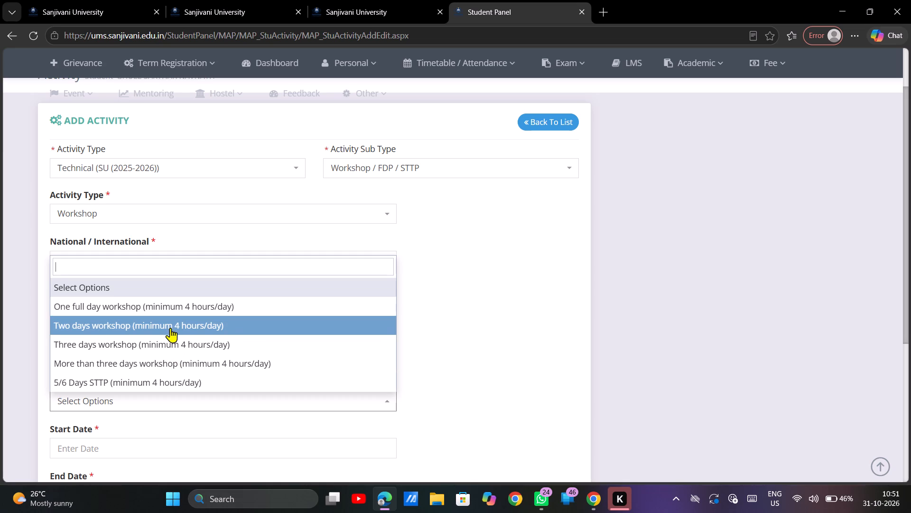
{"action": "left_click", "coordinate": [170, 328]}
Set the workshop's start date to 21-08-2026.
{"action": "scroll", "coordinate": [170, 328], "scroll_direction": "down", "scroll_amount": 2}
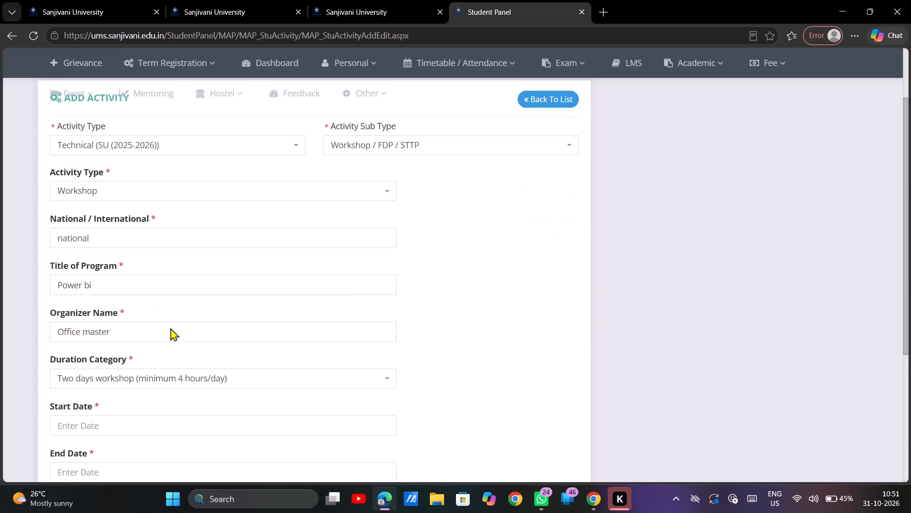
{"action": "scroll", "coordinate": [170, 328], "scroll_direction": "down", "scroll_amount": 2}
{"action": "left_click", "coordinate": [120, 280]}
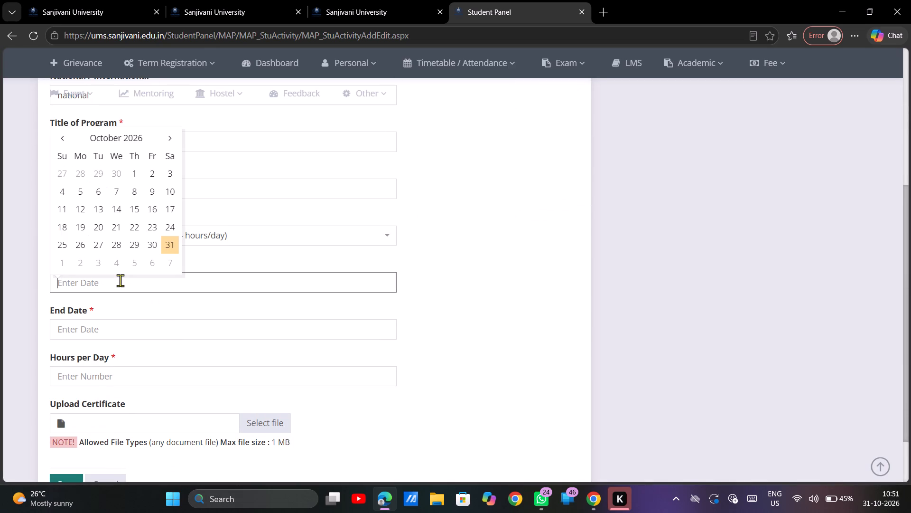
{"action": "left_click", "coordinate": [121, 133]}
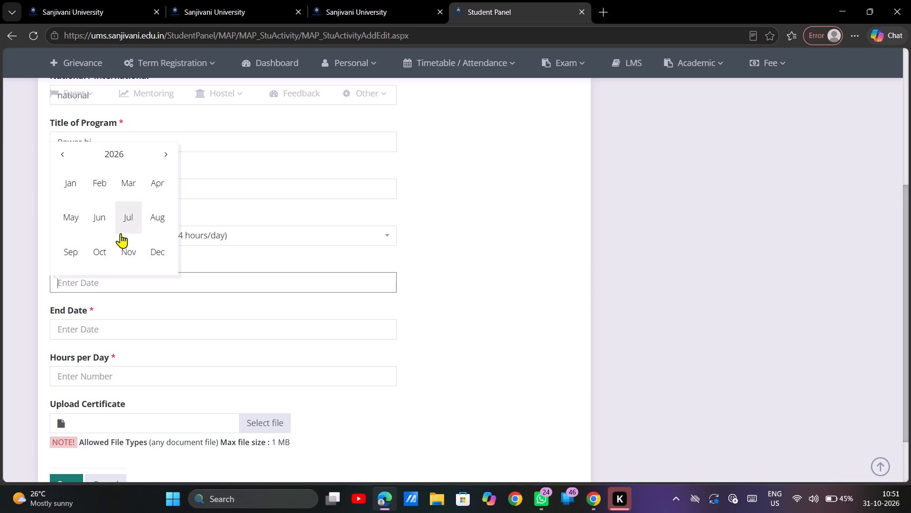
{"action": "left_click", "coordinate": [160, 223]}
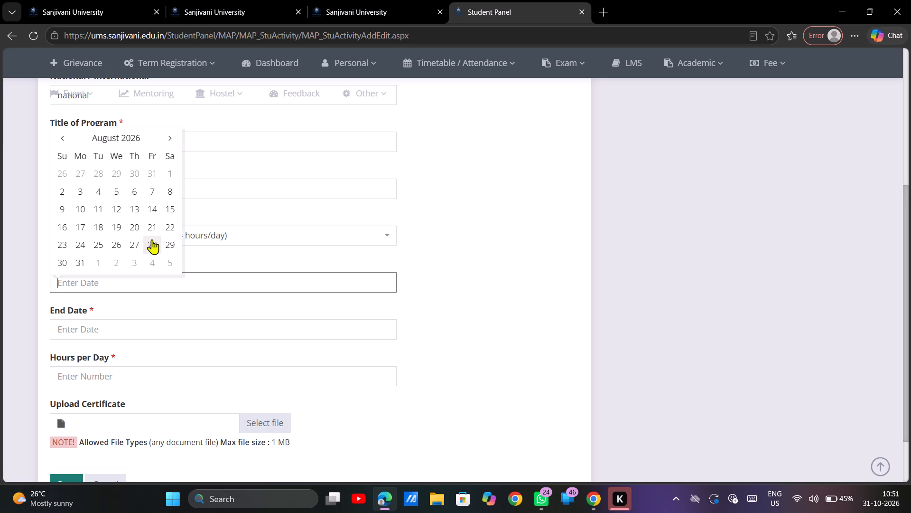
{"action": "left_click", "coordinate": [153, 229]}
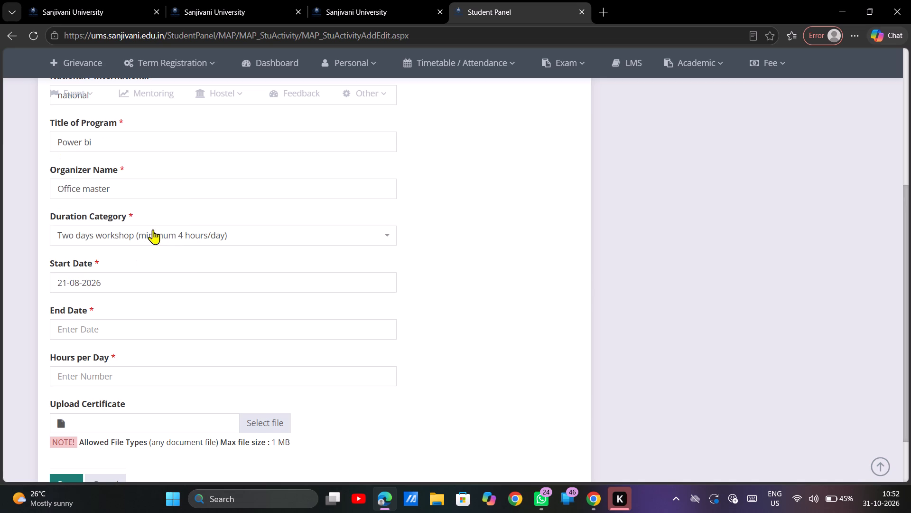
Set the workshop's end date to 21-08-2025.
{"action": "left_click", "coordinate": [97, 330]}
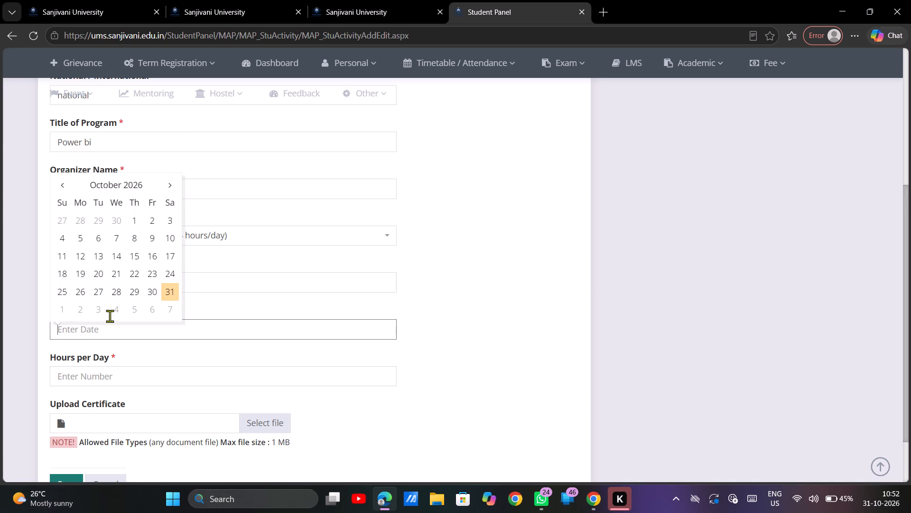
{"action": "left_click", "coordinate": [122, 184]}
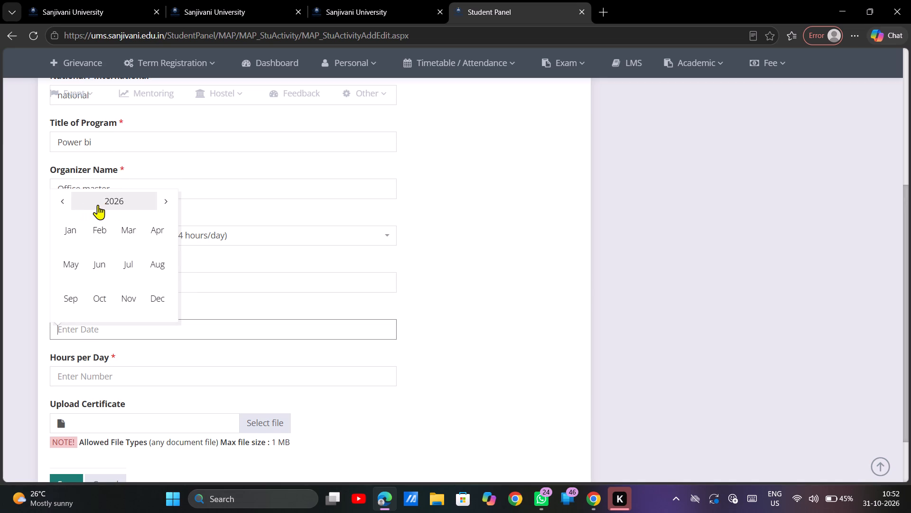
{"action": "left_click", "coordinate": [98, 205]}
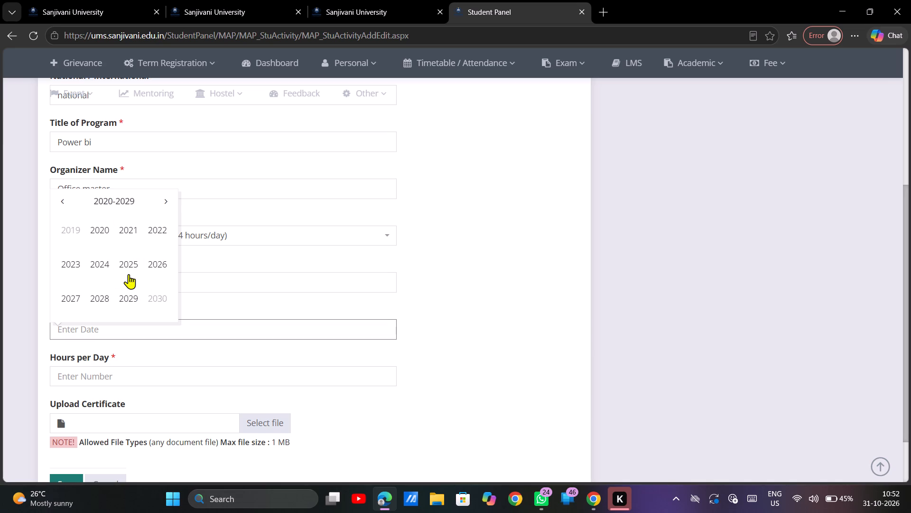
{"action": "left_click", "coordinate": [131, 267]}
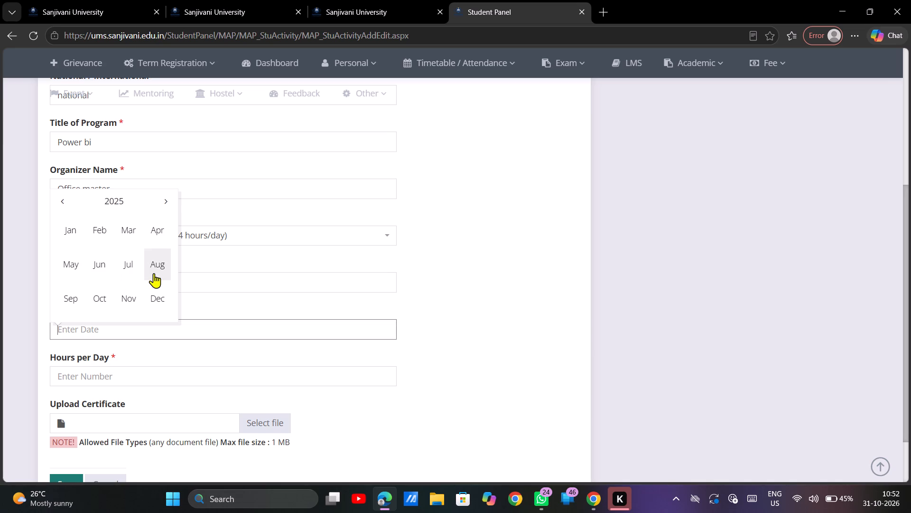
{"action": "left_click", "coordinate": [158, 273]}
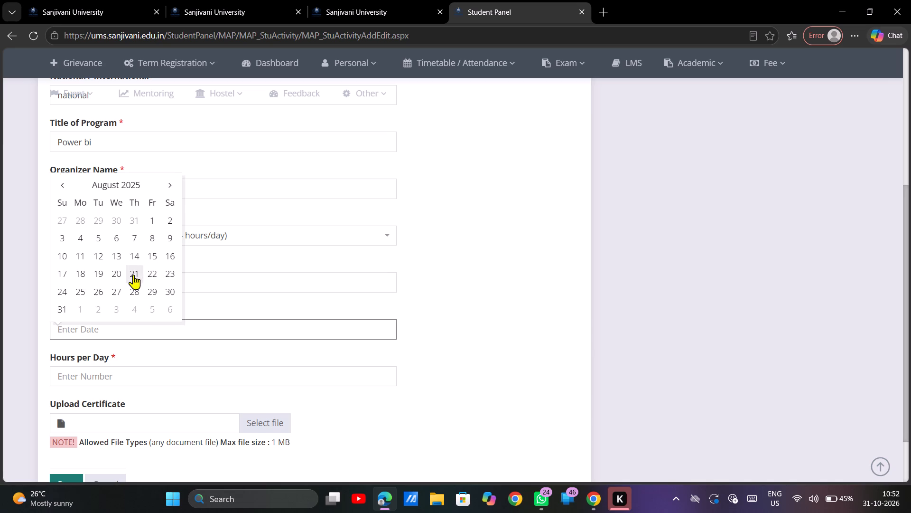
{"action": "left_click", "coordinate": [133, 275]}
Change the workshop's start date to 21-08-2025.
{"action": "left_click", "coordinate": [107, 279]}
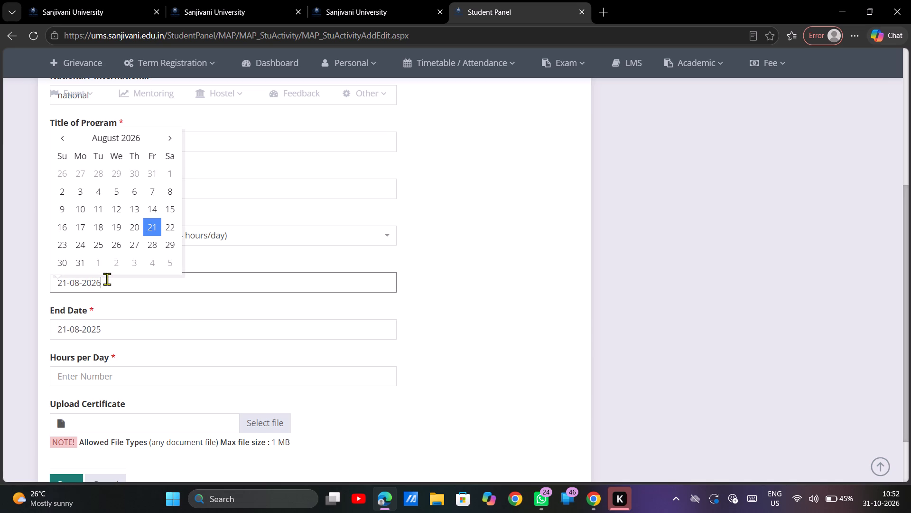
{"action": "left_click", "coordinate": [114, 137]}
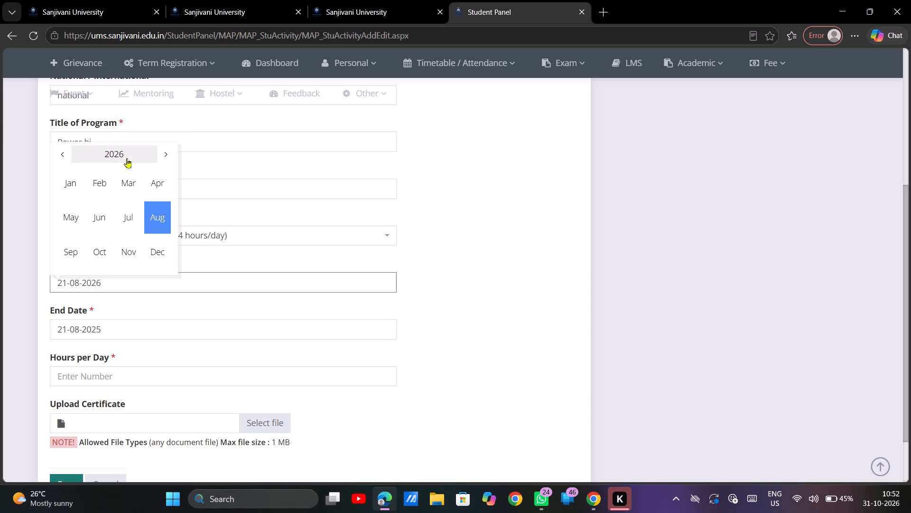
{"action": "left_click", "coordinate": [125, 158]}
{"action": "left_click", "coordinate": [137, 209]}
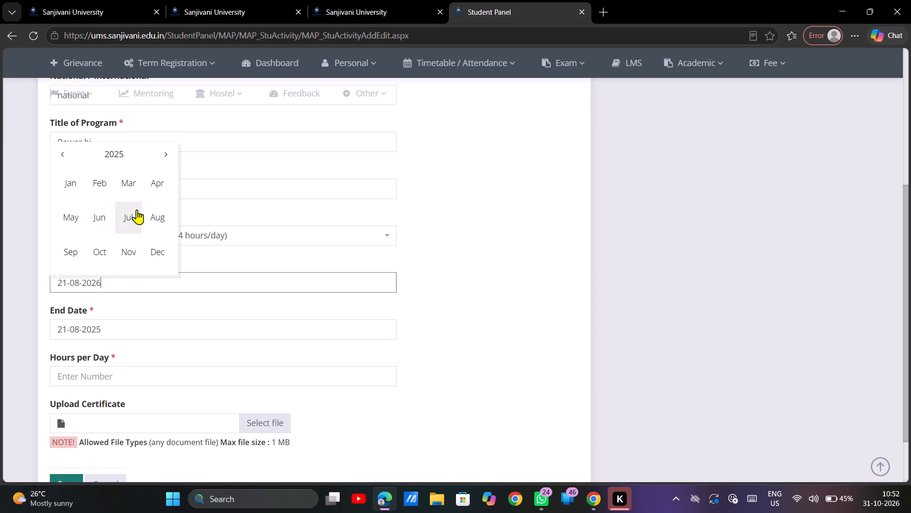
{"action": "left_click", "coordinate": [164, 216]}
{"action": "left_click", "coordinate": [139, 233]}
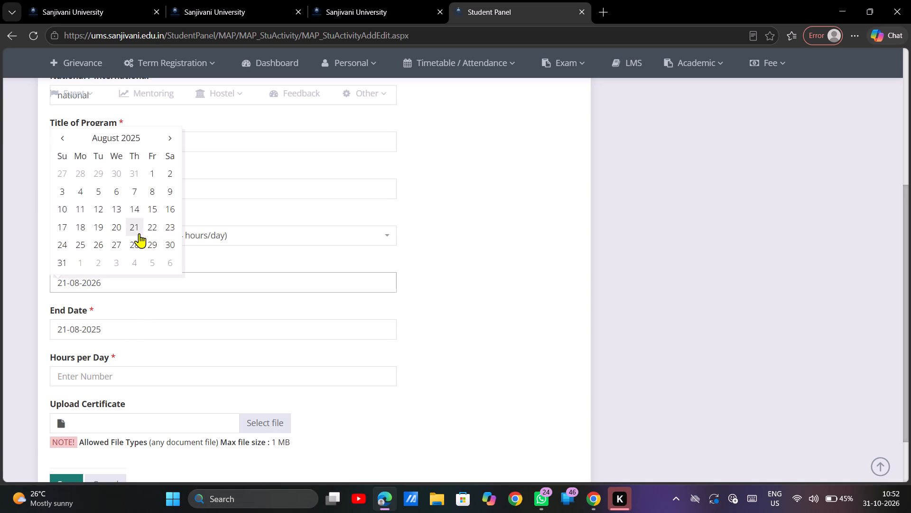
Set the workshop's hours per day to 2.
{"action": "scroll", "coordinate": [120, 307], "scroll_direction": "down", "scroll_amount": 1}
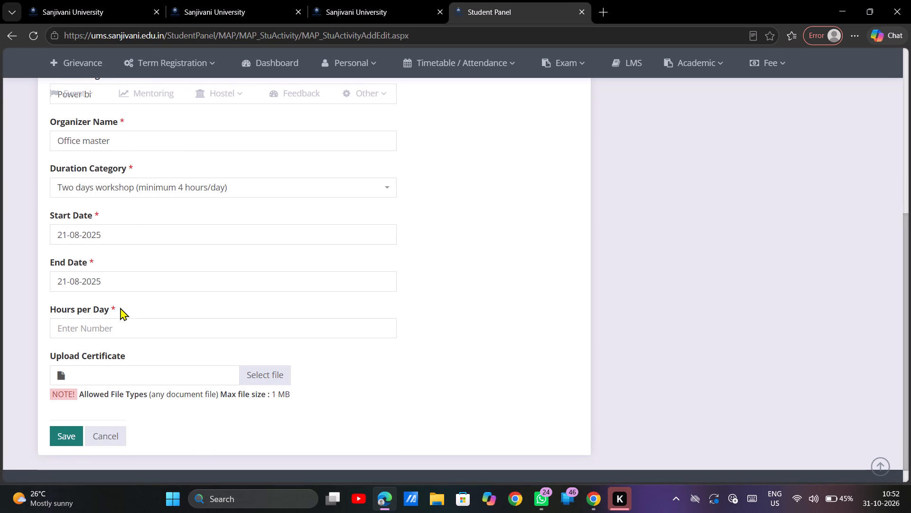
{"action": "scroll", "coordinate": [120, 307], "scroll_direction": "down", "scroll_amount": 1}
{"action": "left_click", "coordinate": [98, 313]}
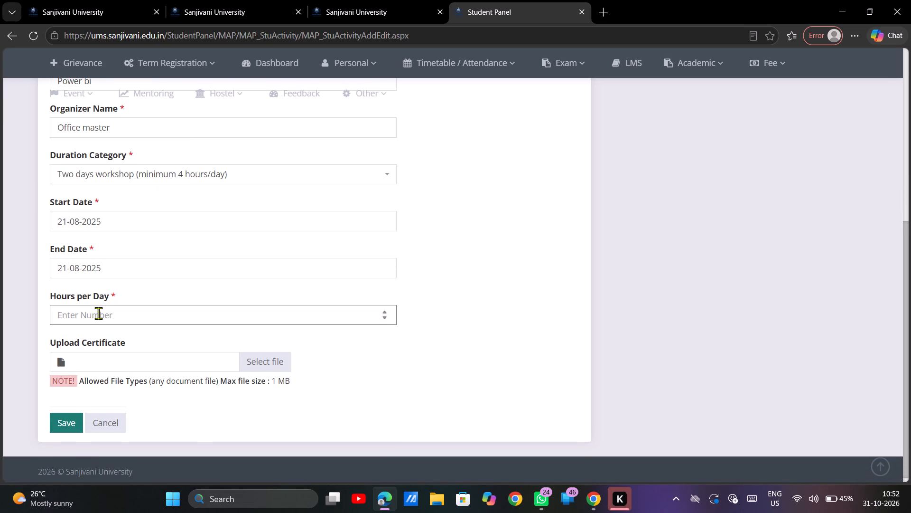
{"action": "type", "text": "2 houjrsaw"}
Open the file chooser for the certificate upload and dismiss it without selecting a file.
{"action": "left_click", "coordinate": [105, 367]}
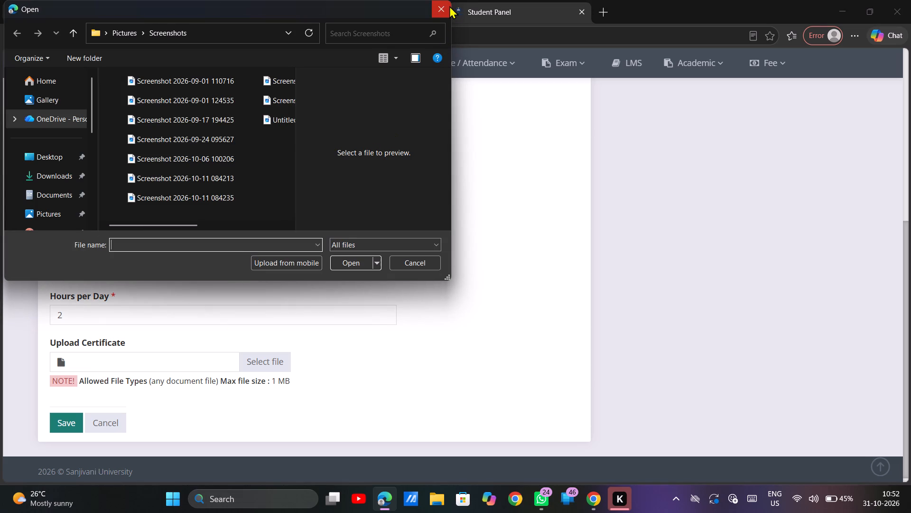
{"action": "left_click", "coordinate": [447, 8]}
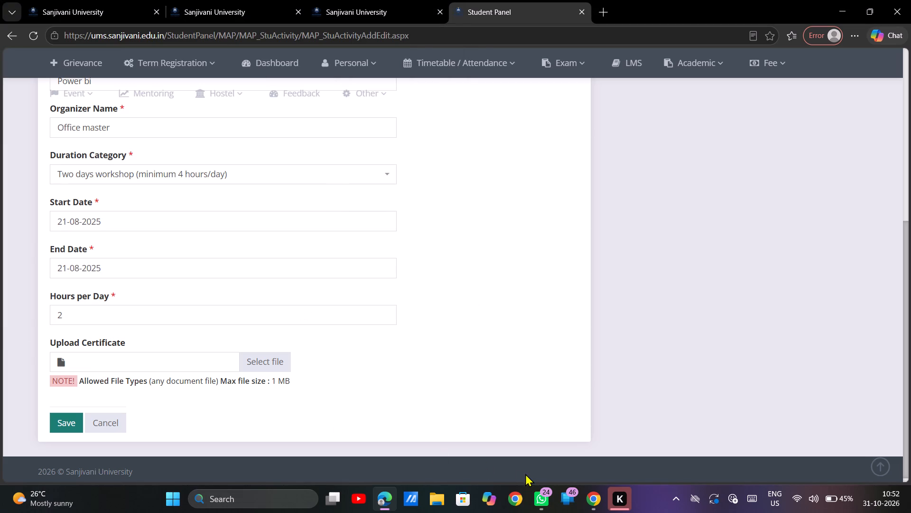
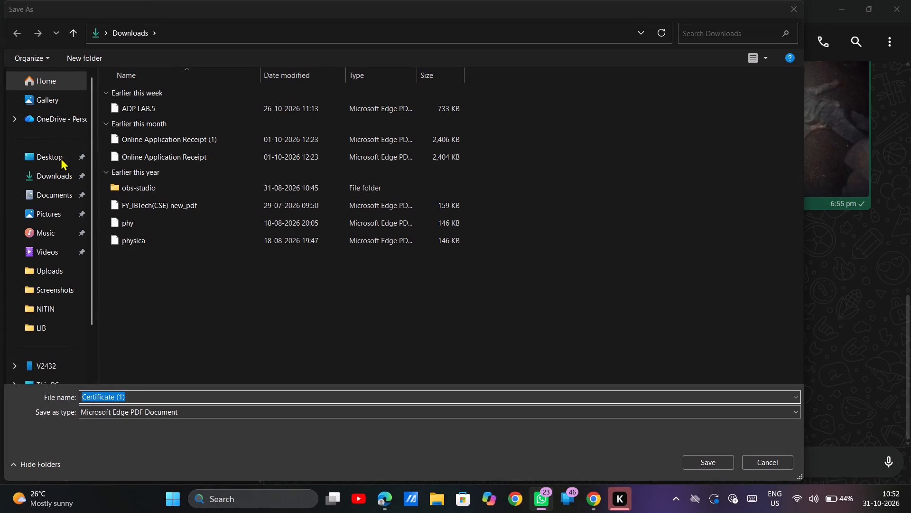
Save the certificate PDF from the chat to the Desktop folder as "Certificate (1)".
{"action": "left_click", "coordinate": [60, 157]}
{"action": "left_click", "coordinate": [60, 157]}
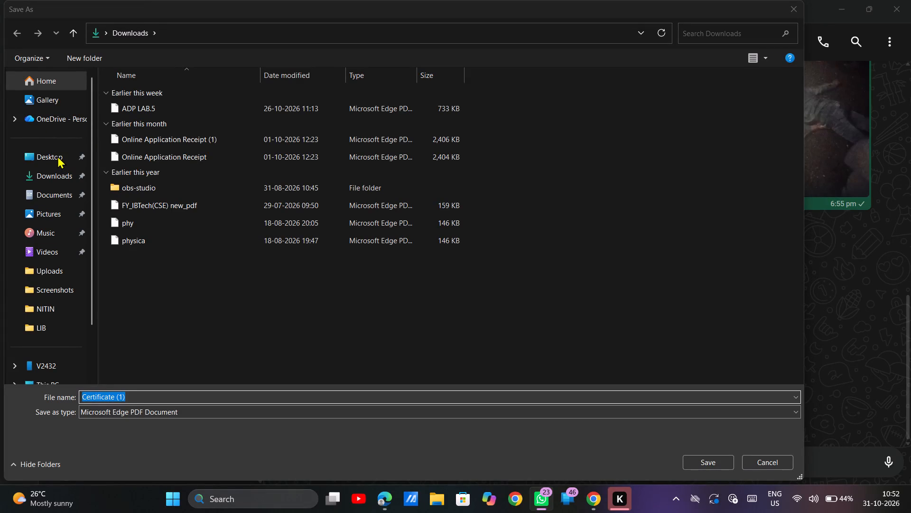
{"action": "left_click", "coordinate": [61, 155]}
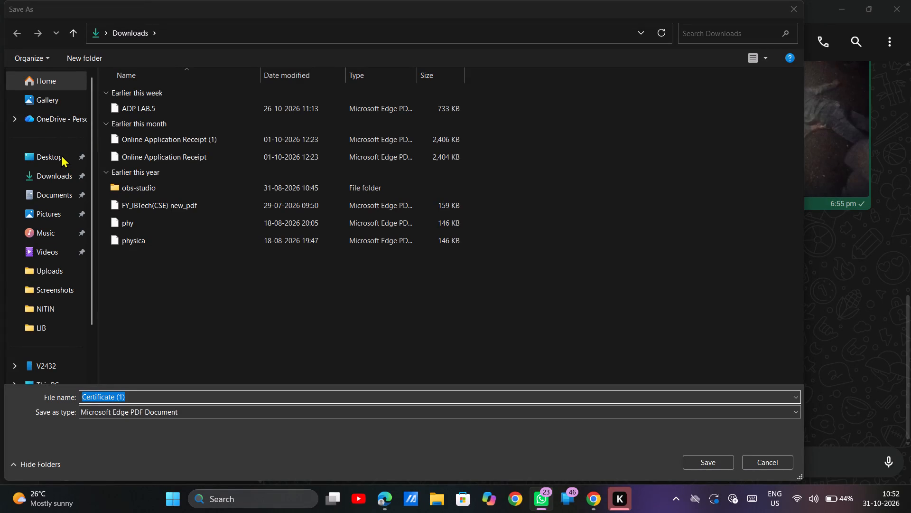
{"action": "left_click", "coordinate": [61, 155]}
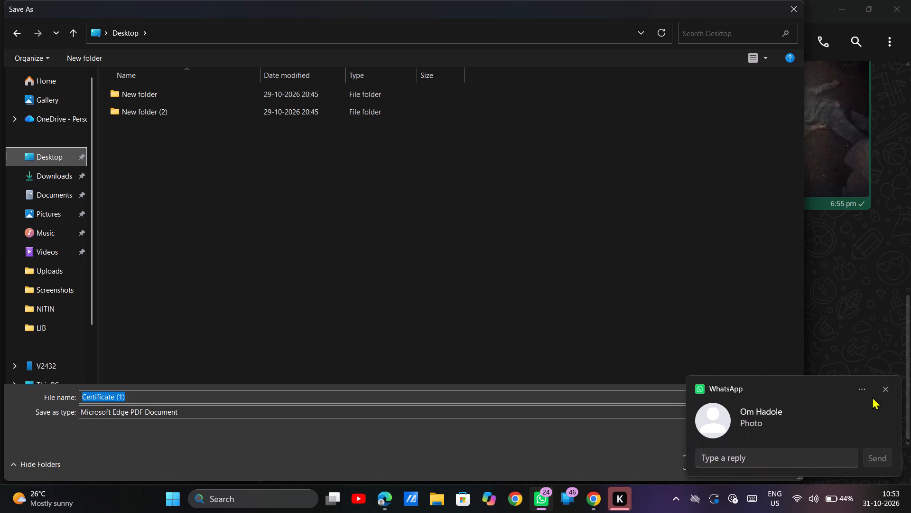
{"action": "left_click", "coordinate": [887, 386]}
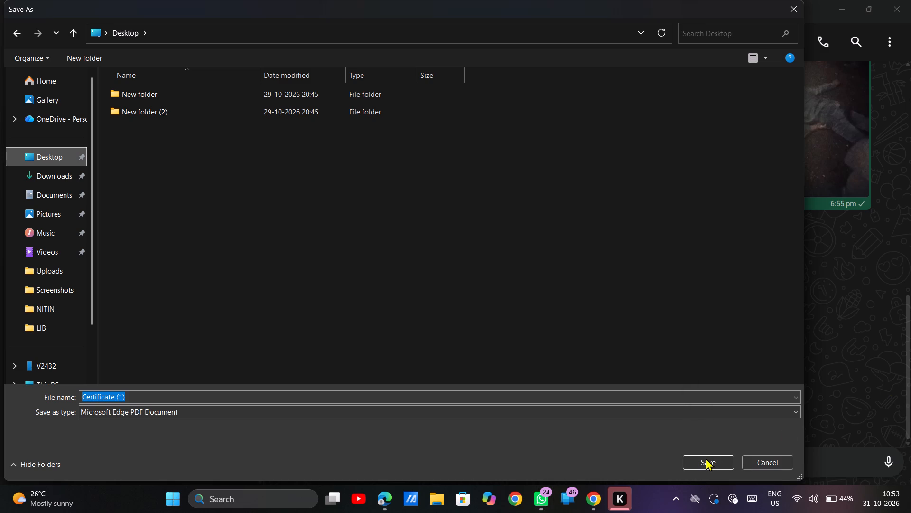
{"action": "left_click", "coordinate": [706, 458]}
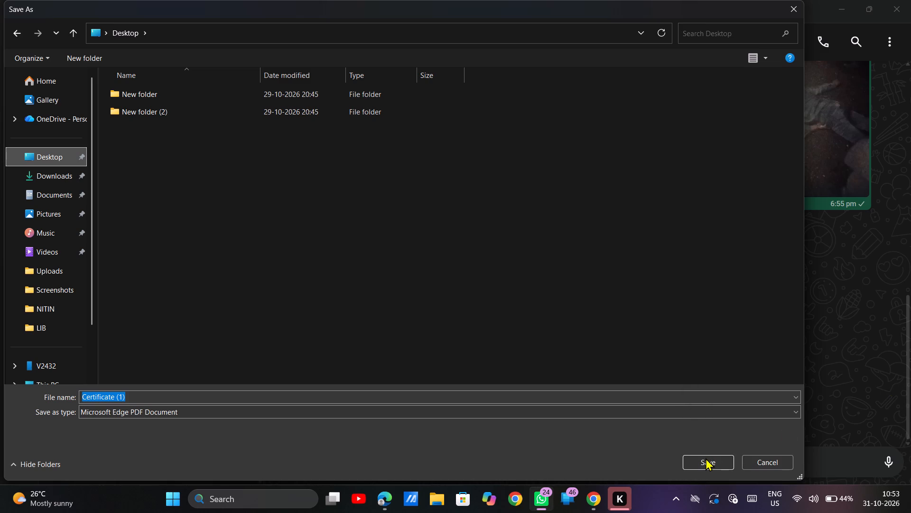
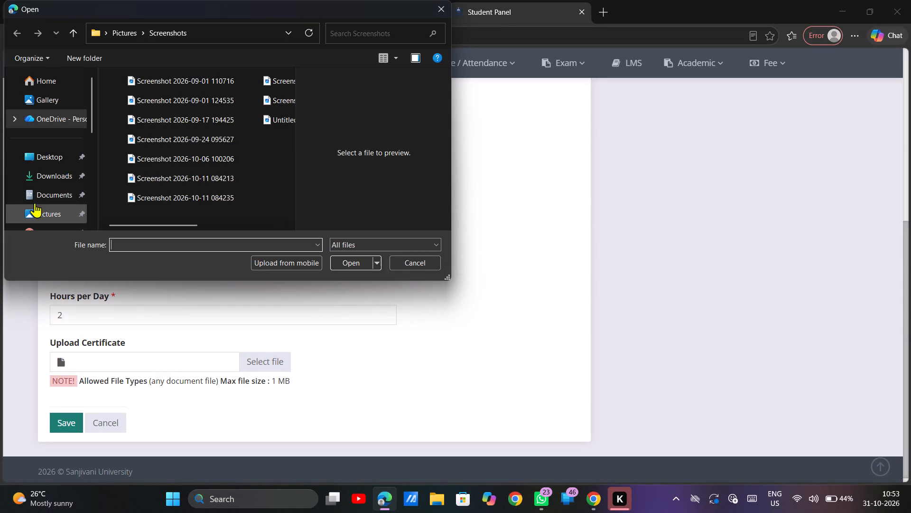
Attach the Certificate (1) PDF from the Desktop as the workshop certificate and save the activity.
{"action": "left_click", "coordinate": [76, 158]}
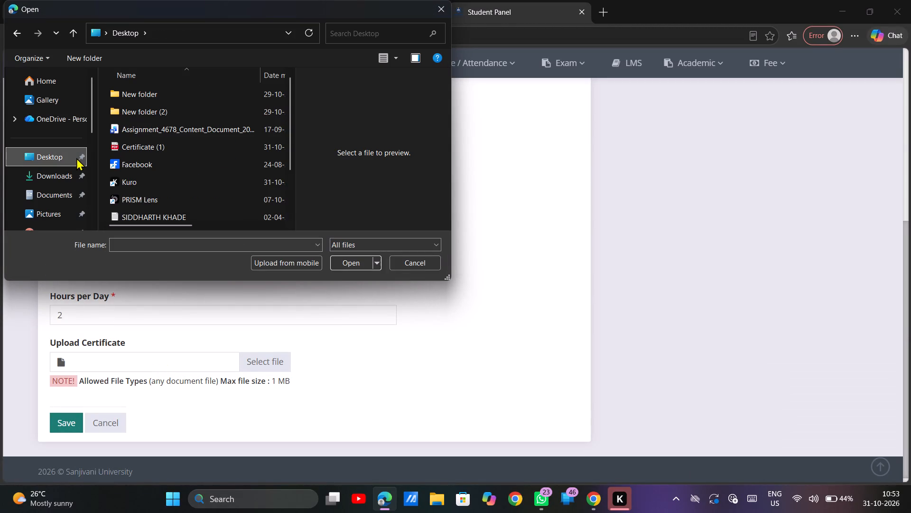
{"action": "left_click", "coordinate": [174, 146]}
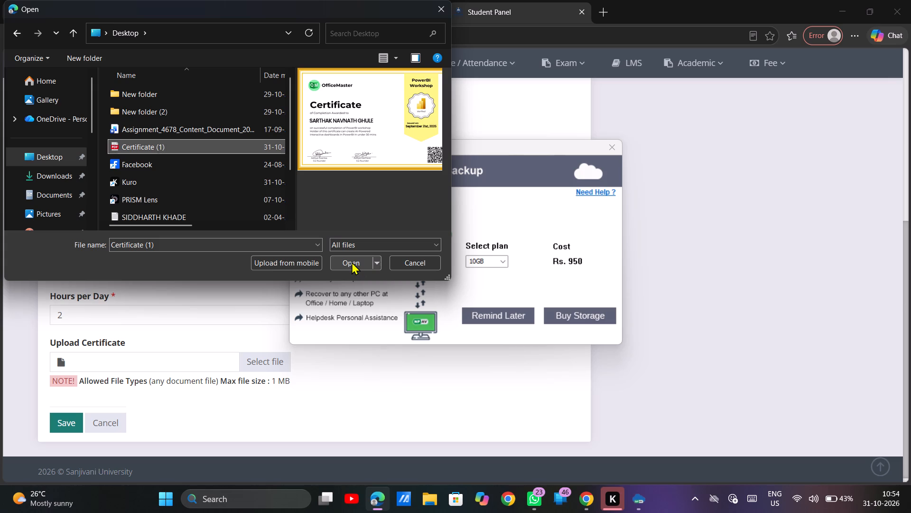
{"action": "left_click", "coordinate": [352, 262]}
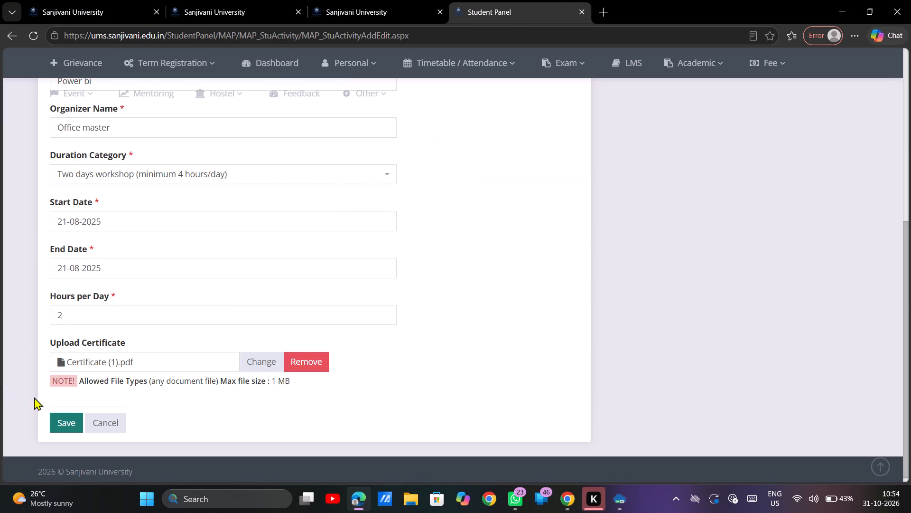
{"action": "left_click", "coordinate": [63, 420]}
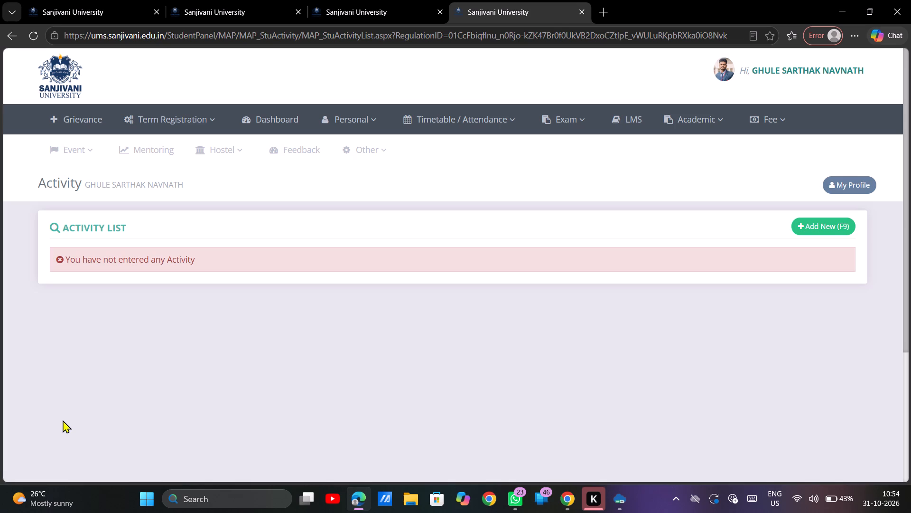
Start a new activity with type Technical (SU (2025-2026)) and sub type Internship / Professional Certification.
{"action": "left_click", "coordinate": [806, 225]}
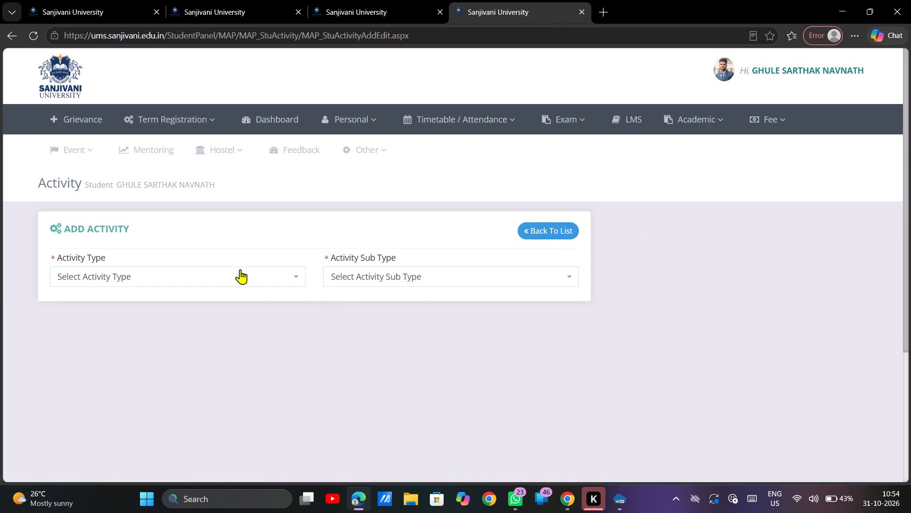
{"action": "left_click", "coordinate": [240, 269]}
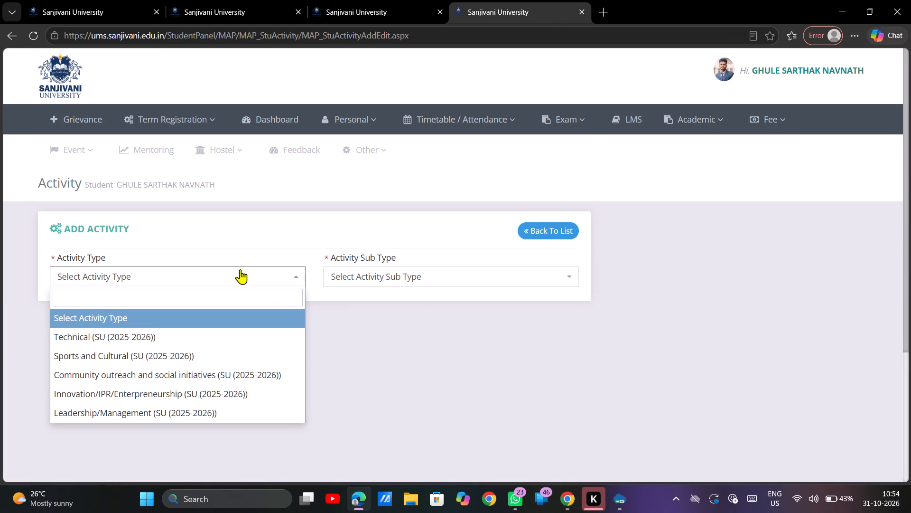
{"action": "left_click", "coordinate": [433, 277]}
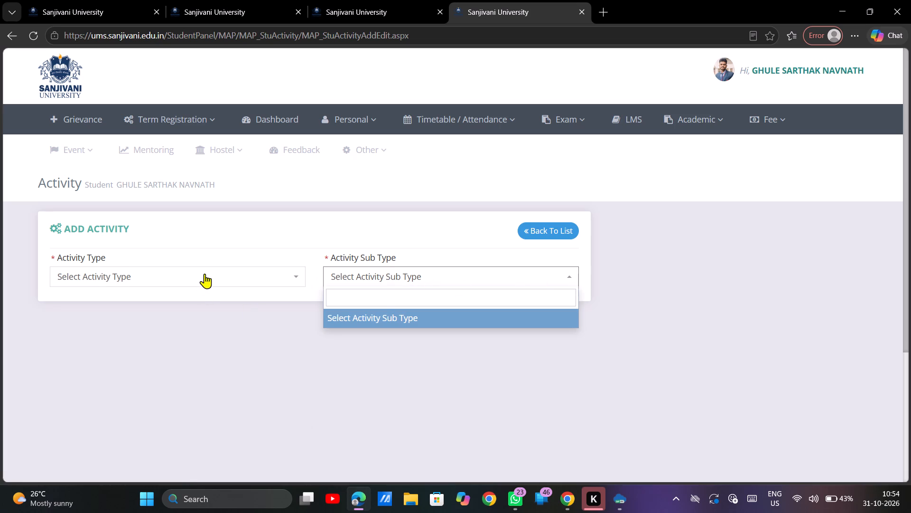
{"action": "left_click", "coordinate": [205, 274]}
{"action": "left_click", "coordinate": [142, 335]}
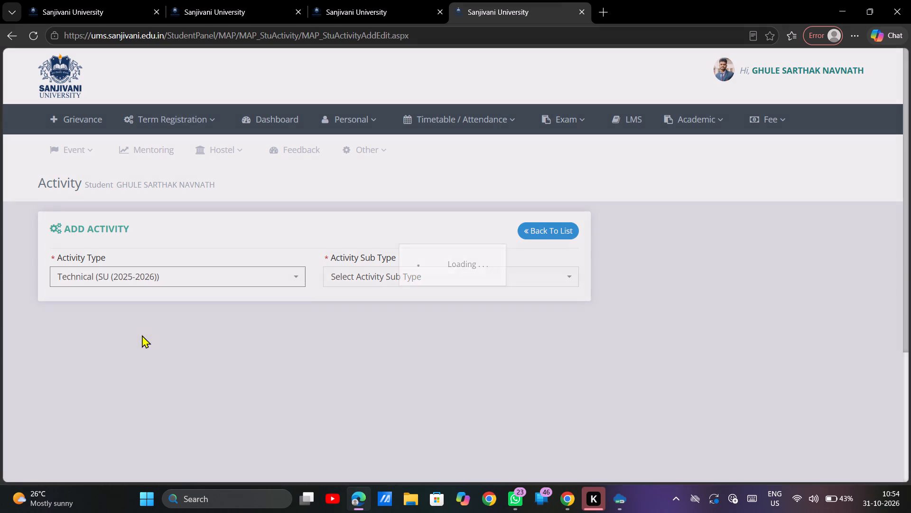
{"action": "left_click", "coordinate": [482, 276]}
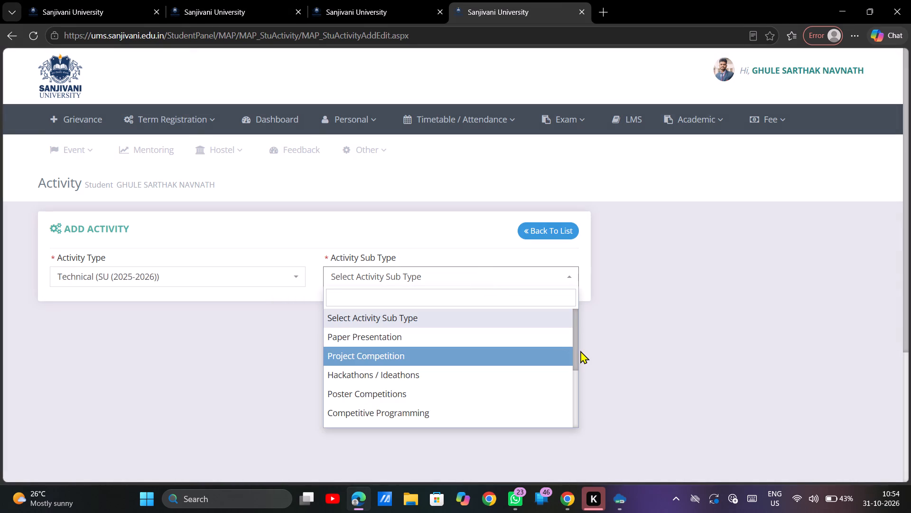
{"action": "left_click_drag", "start_coordinate": [574, 348], "coordinate": [569, 418]}
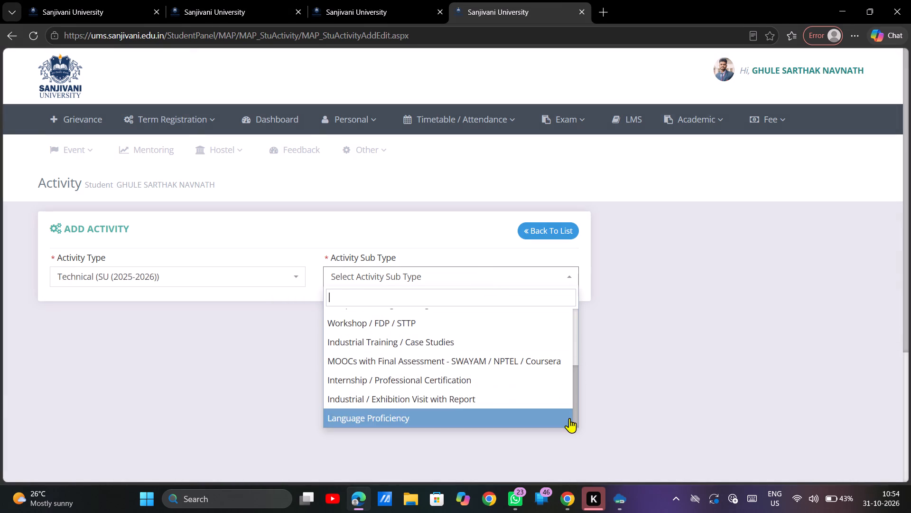
{"action": "left_click", "coordinate": [423, 380]}
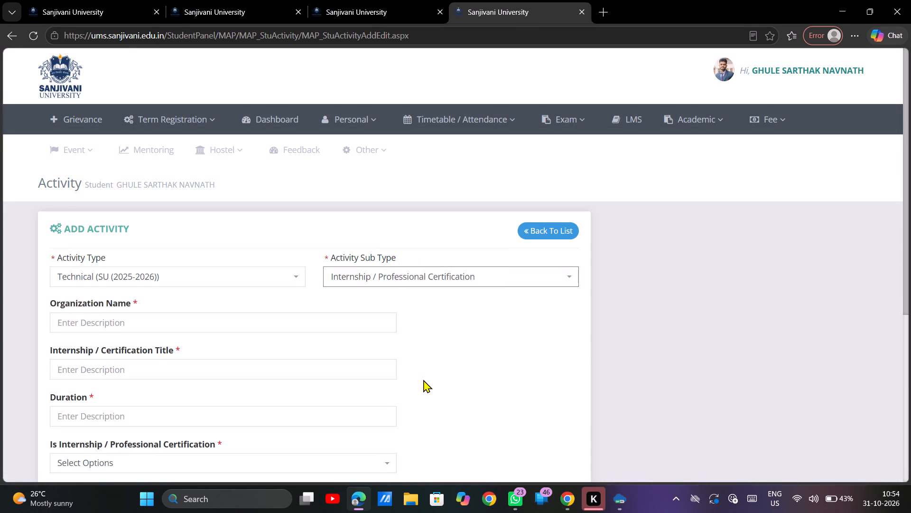
Enter "Datamatics" as the organization name and "part time" as the internship / certification title.
{"action": "left_click", "coordinate": [126, 319]}
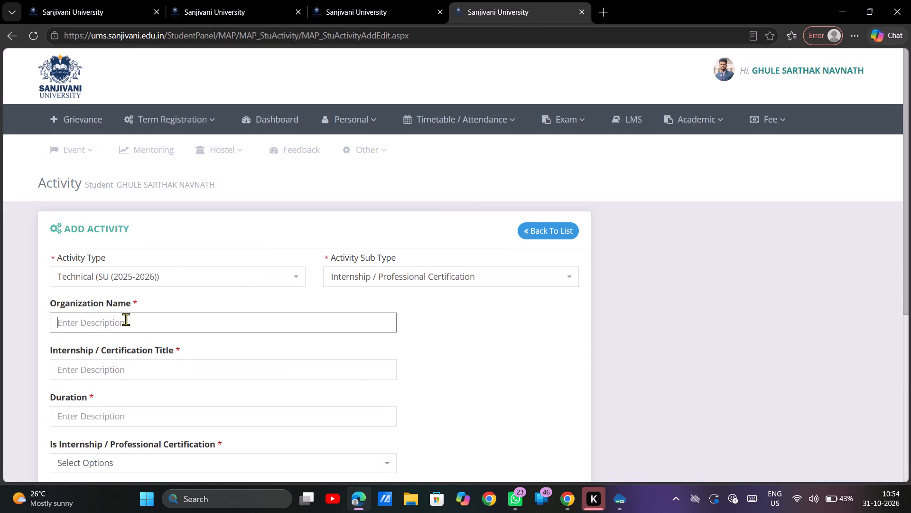
{"action": "type", "text": "Datamatics"}
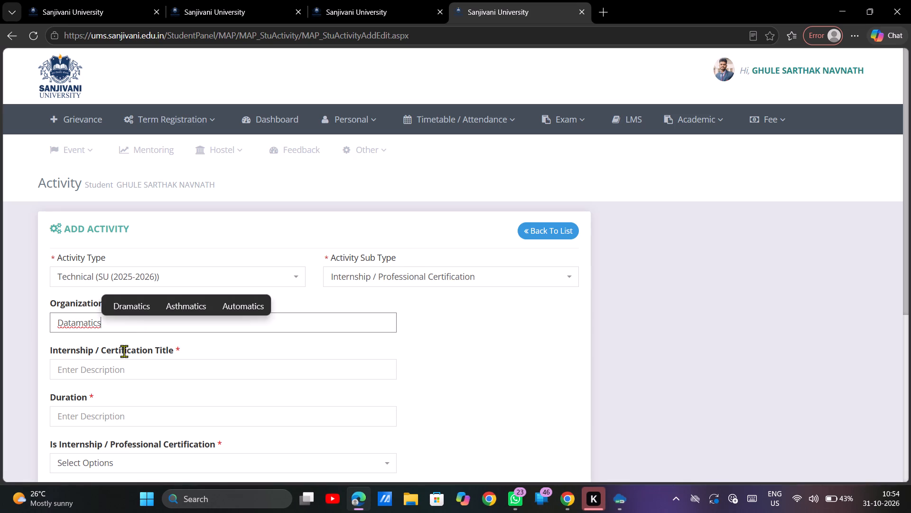
{"action": "left_click", "coordinate": [126, 373]}
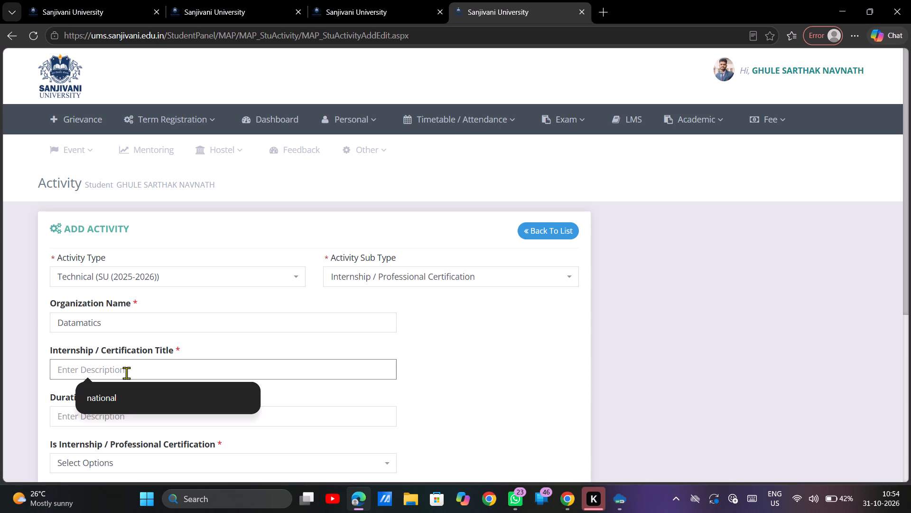
{"action": "type", "text": "part"}
{"action": "key", "text": "space"}
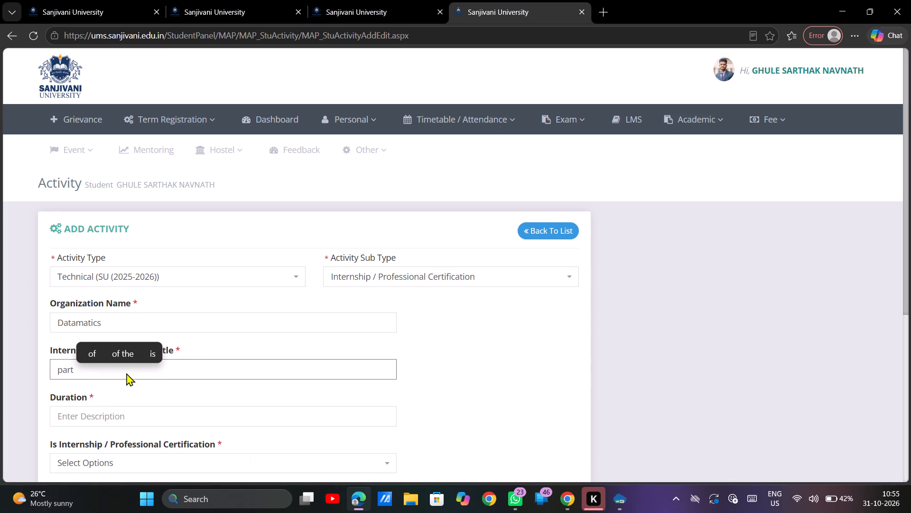
{"action": "key", "text": "t"}
{"action": "type", "text": "ime"}
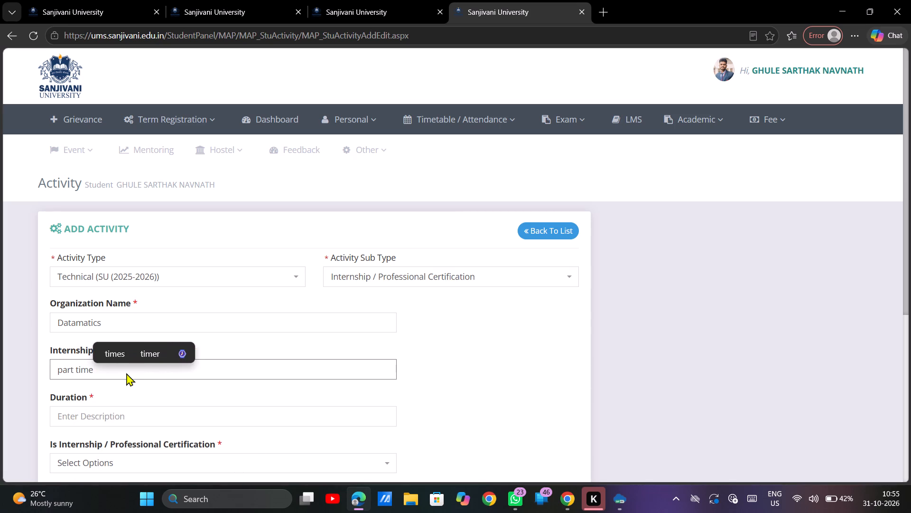
Enter "3 month" as the duration and answer Yes for Is Internship / Professional Certification.
{"action": "scroll", "coordinate": [132, 407], "scroll_direction": "down", "scroll_amount": 1}
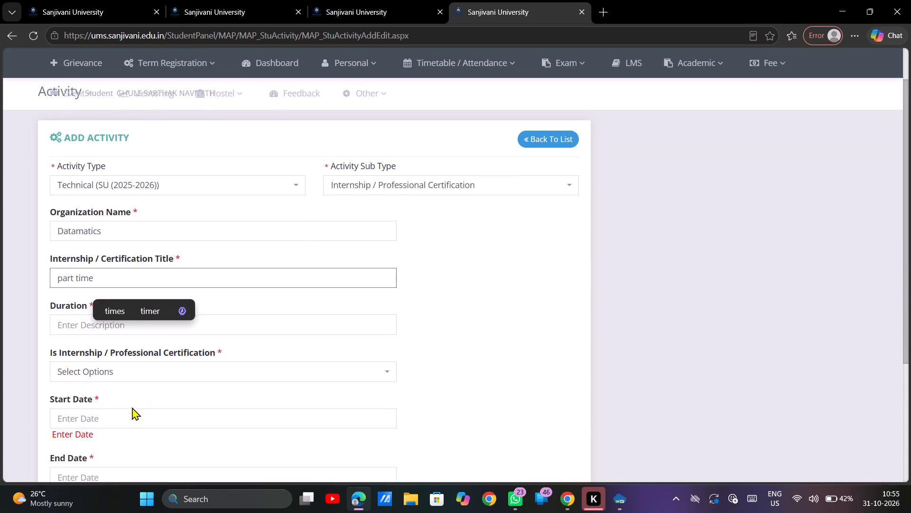
{"action": "scroll", "coordinate": [132, 407], "scroll_direction": "down", "scroll_amount": 2}
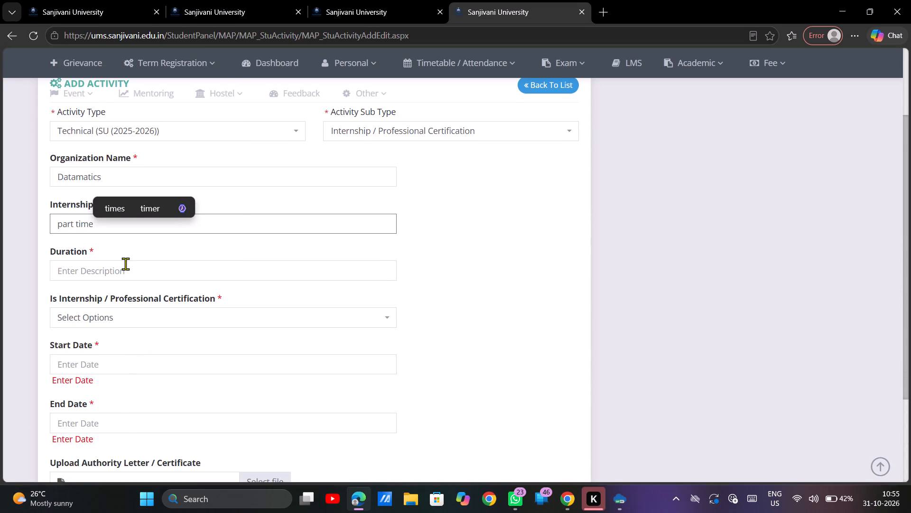
{"action": "left_click", "coordinate": [125, 264]}
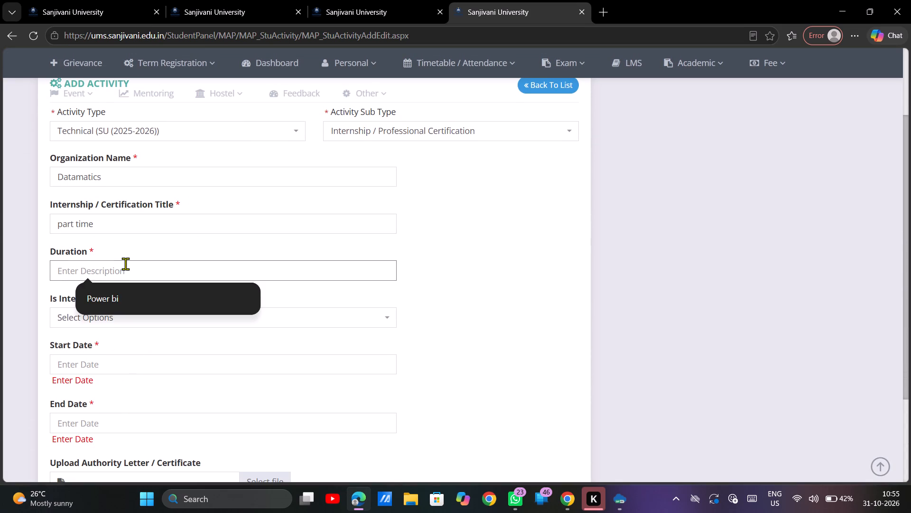
{"action": "type", "text": "3 month"}
{"action": "key", "text": "space"}
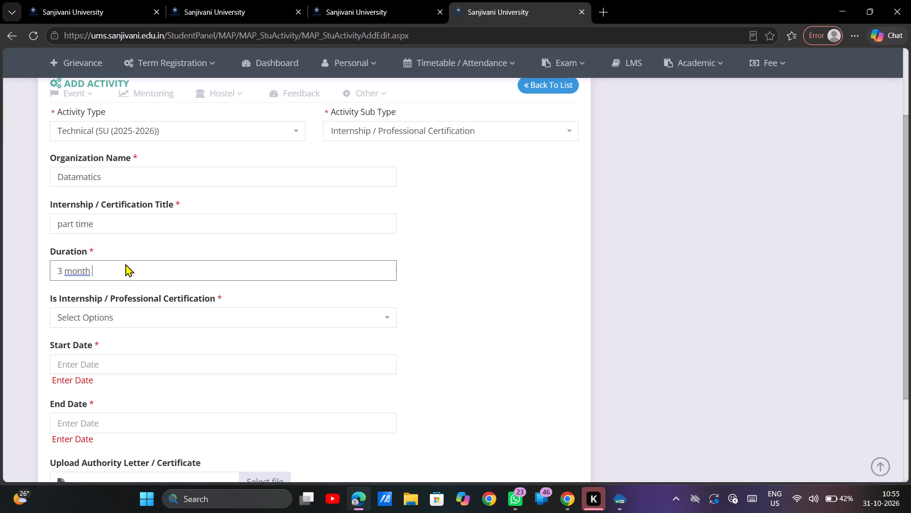
{"action": "left_click", "coordinate": [130, 318]}
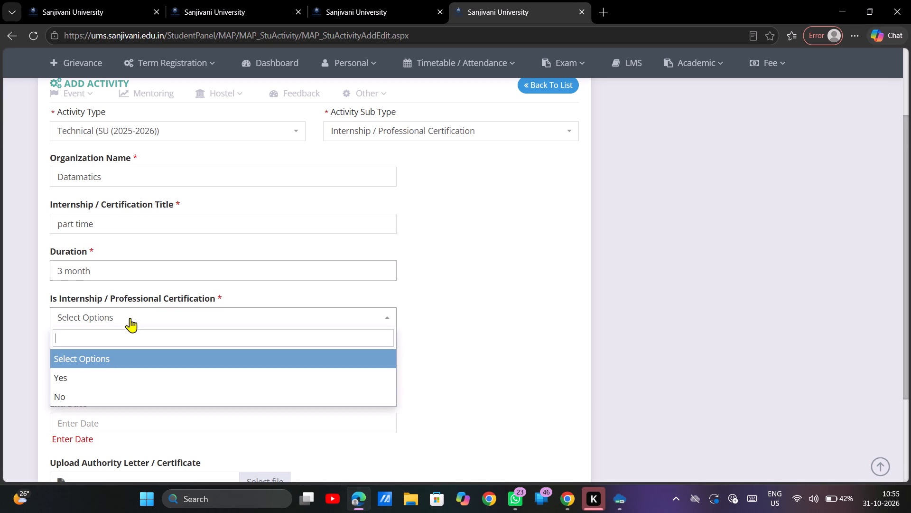
{"action": "left_click", "coordinate": [92, 385]}
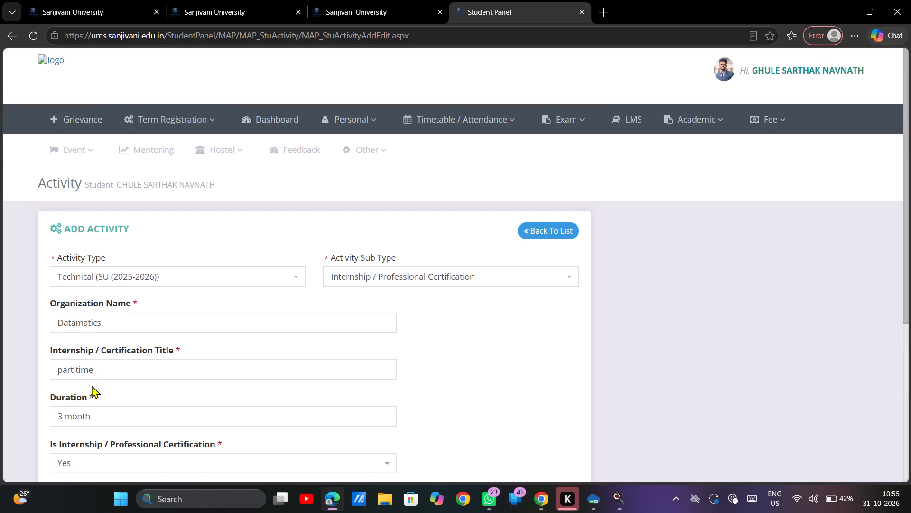
Set the internship's start date to 02-02-2026.
{"action": "scroll", "coordinate": [90, 378], "scroll_direction": "down", "scroll_amount": 3}
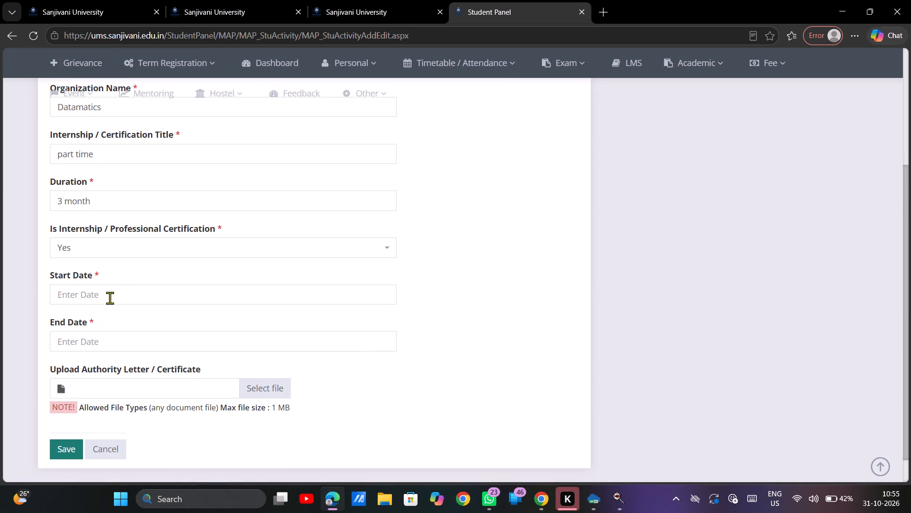
{"action": "left_click", "coordinate": [117, 293]}
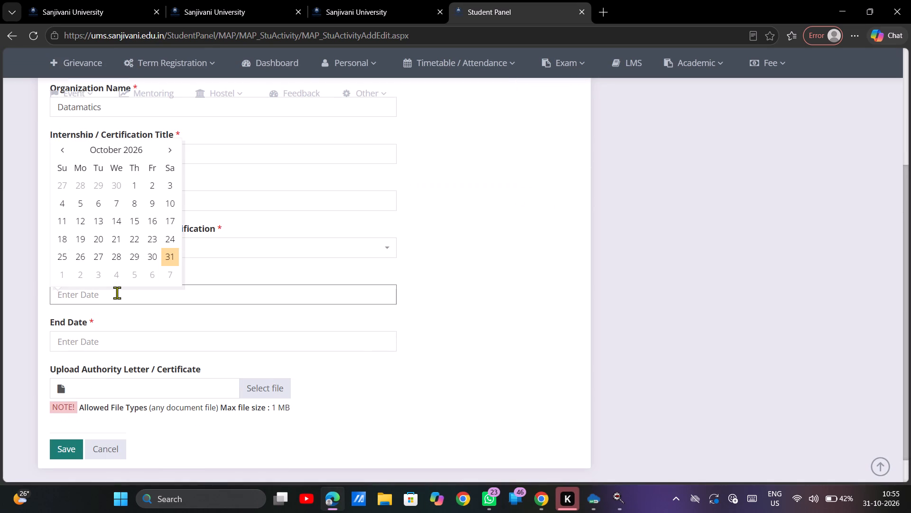
{"action": "left_click", "coordinate": [119, 151]}
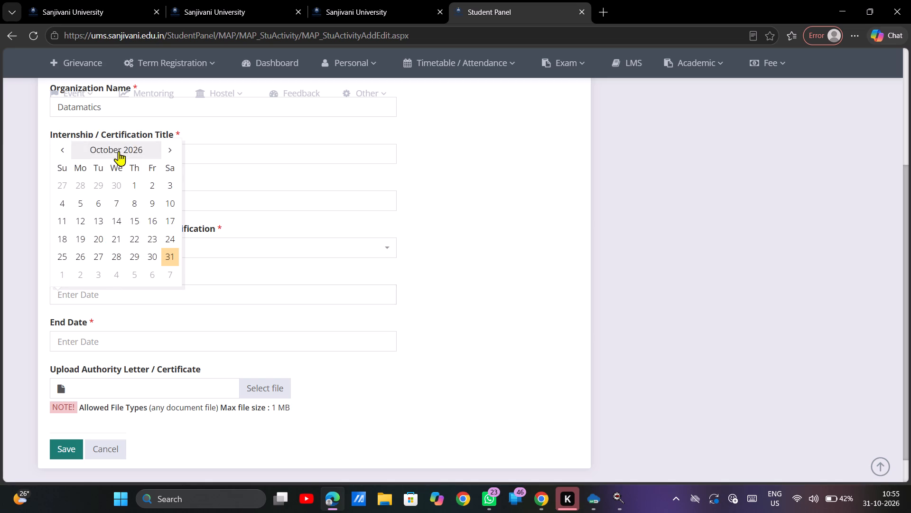
{"action": "left_click", "coordinate": [103, 203]}
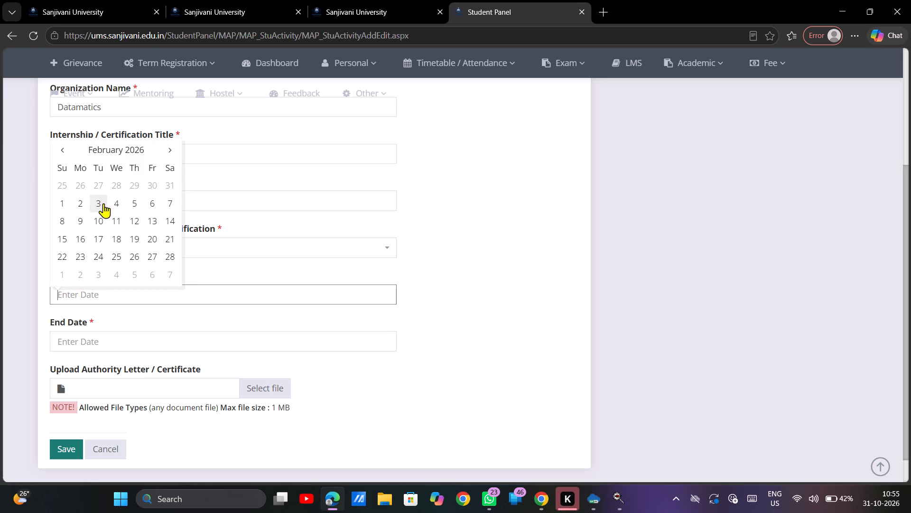
{"action": "left_click", "coordinate": [79, 203]}
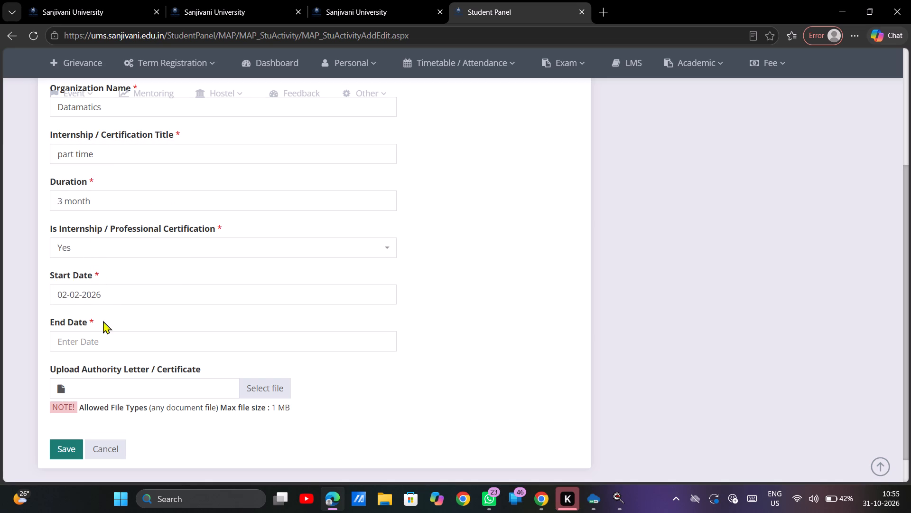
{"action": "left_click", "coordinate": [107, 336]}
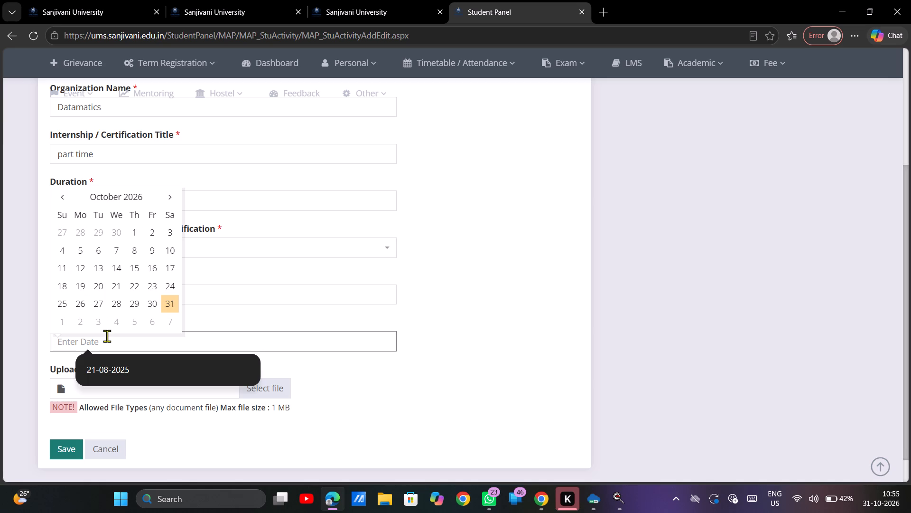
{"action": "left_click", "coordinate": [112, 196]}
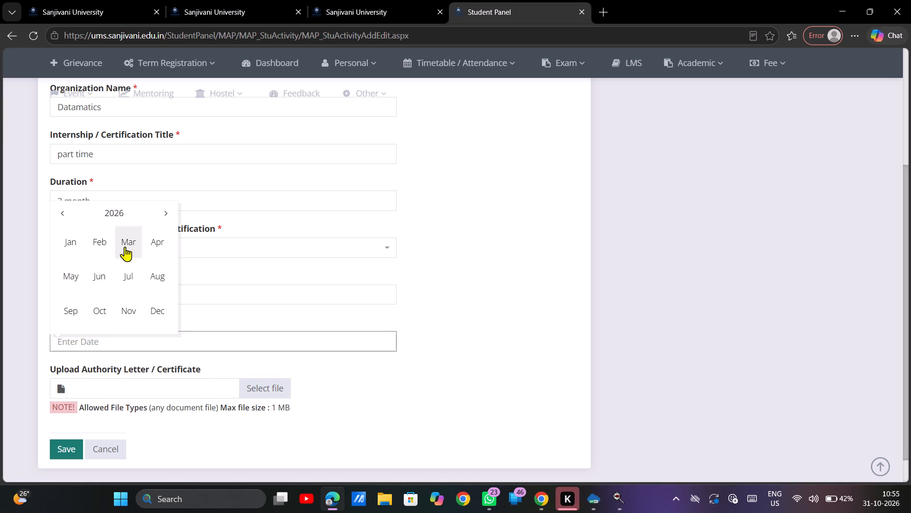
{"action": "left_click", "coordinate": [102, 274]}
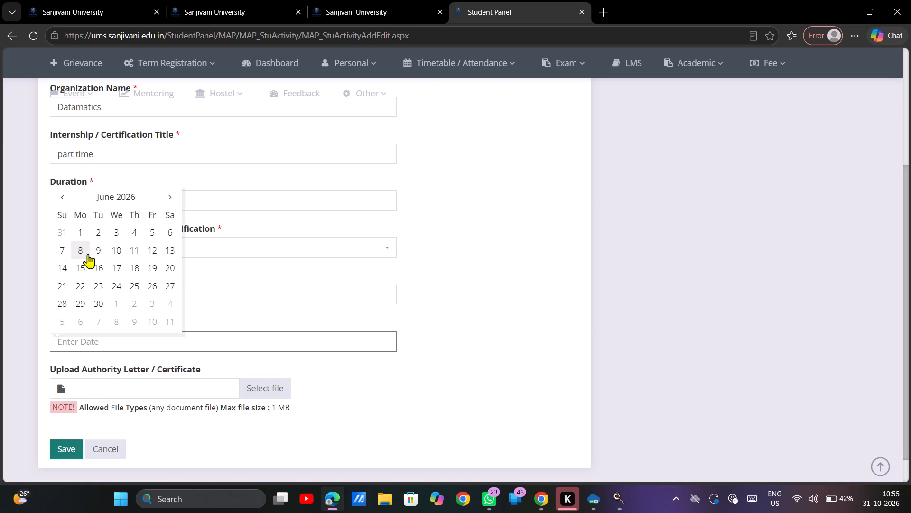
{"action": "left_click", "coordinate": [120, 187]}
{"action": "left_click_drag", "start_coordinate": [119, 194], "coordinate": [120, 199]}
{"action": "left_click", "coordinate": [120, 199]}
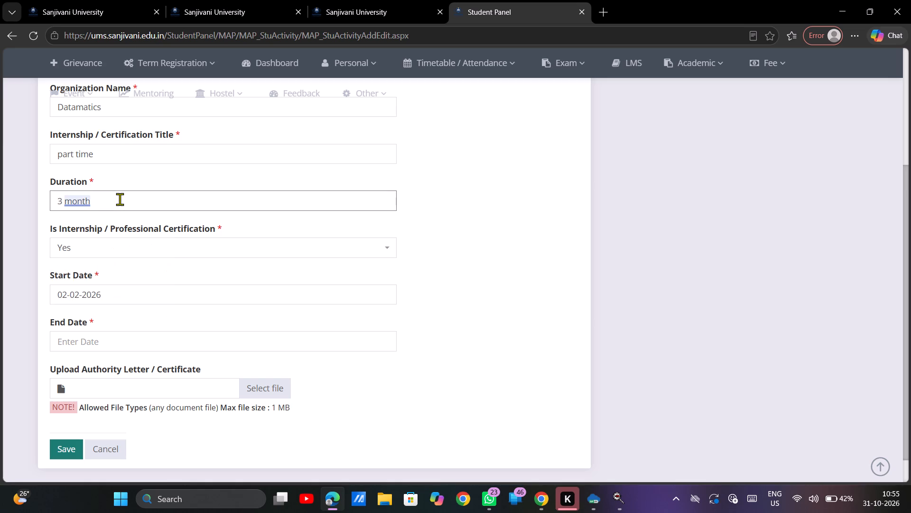
Set the internship's end date to 30-05-2026.
{"action": "left_click", "coordinate": [104, 347]}
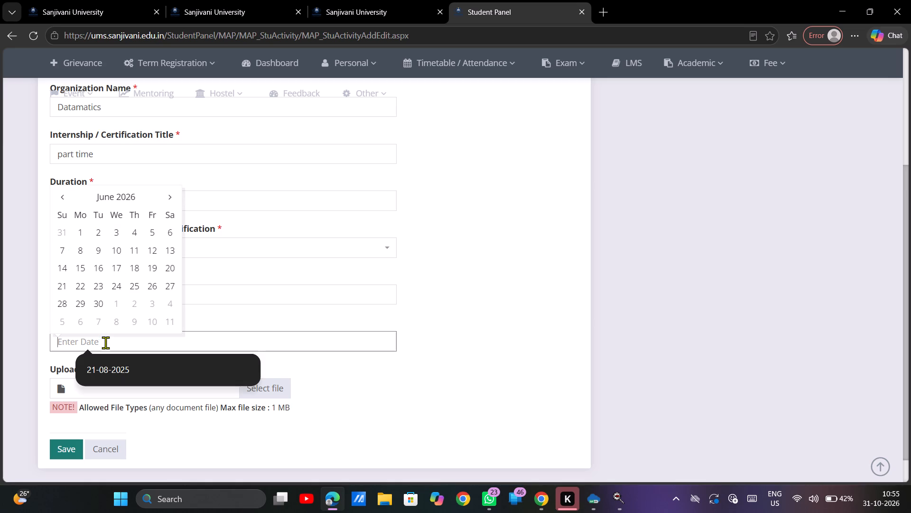
{"action": "left_click", "coordinate": [124, 197]}
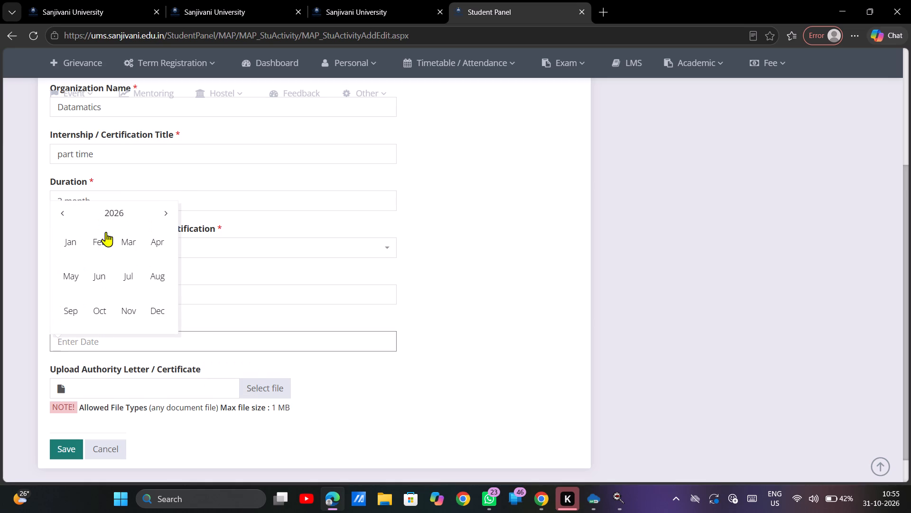
{"action": "left_click", "coordinate": [76, 272]}
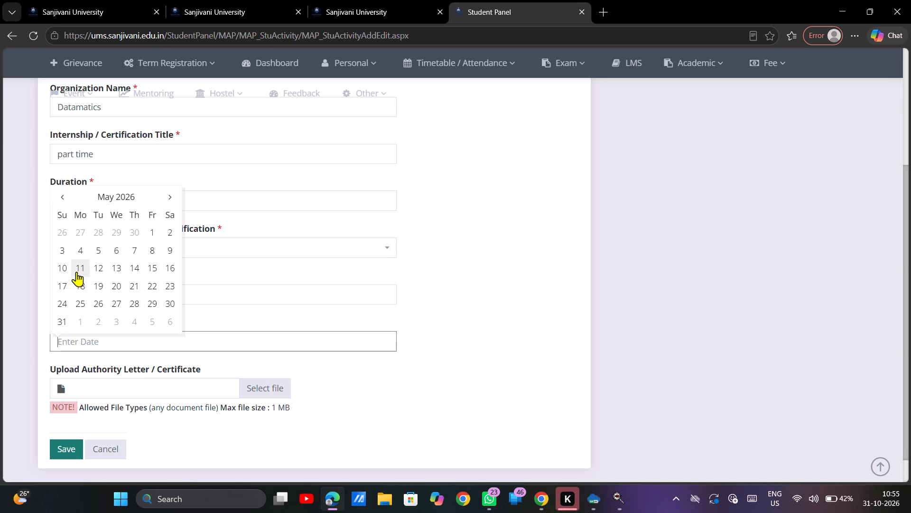
{"action": "left_click", "coordinate": [172, 308]}
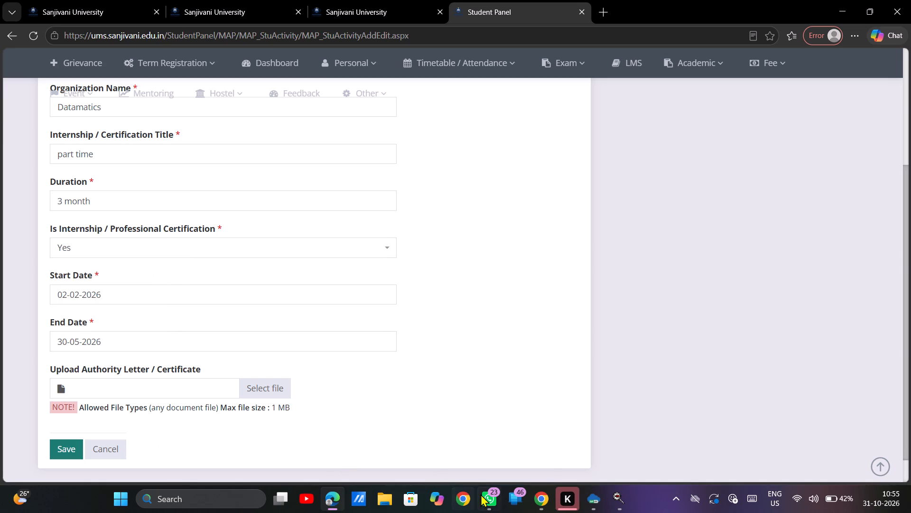
Switch to WhatsApp from the internship entry form.
{"action": "left_click", "coordinate": [492, 499]}
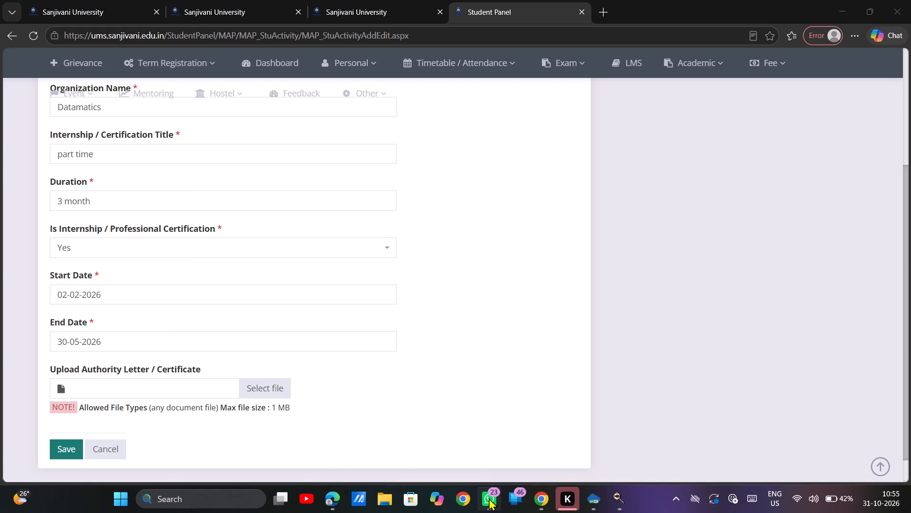
{"action": "left_click", "coordinate": [489, 498]}
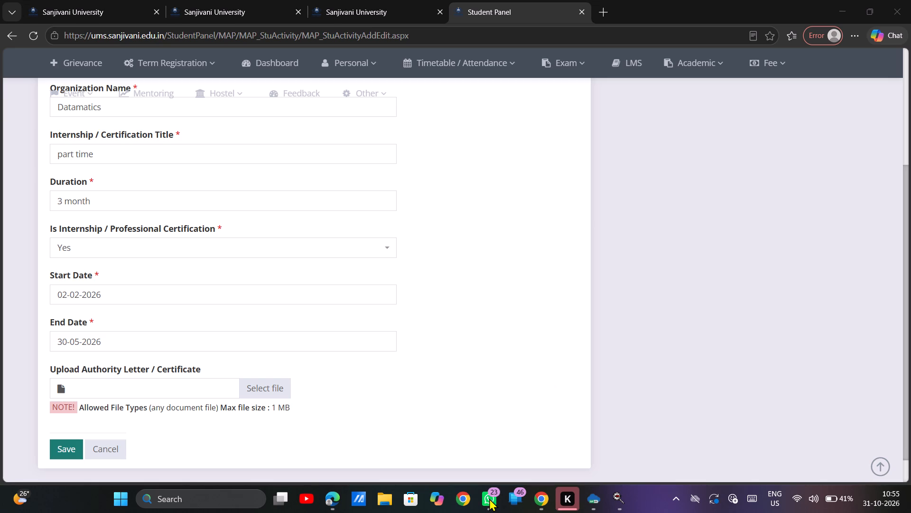
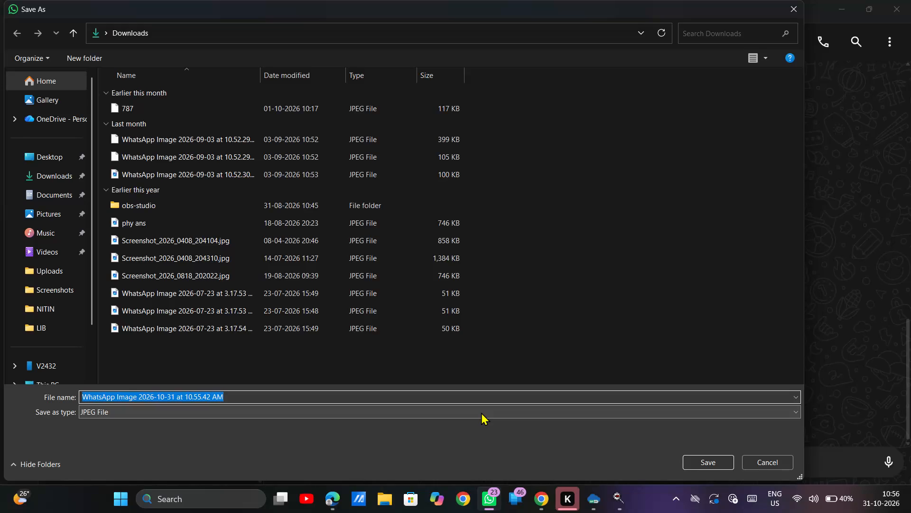
Save the WhatsApp image as a JPEG file on the Desktop under the name "inter".
{"action": "left_click", "coordinate": [60, 156]}
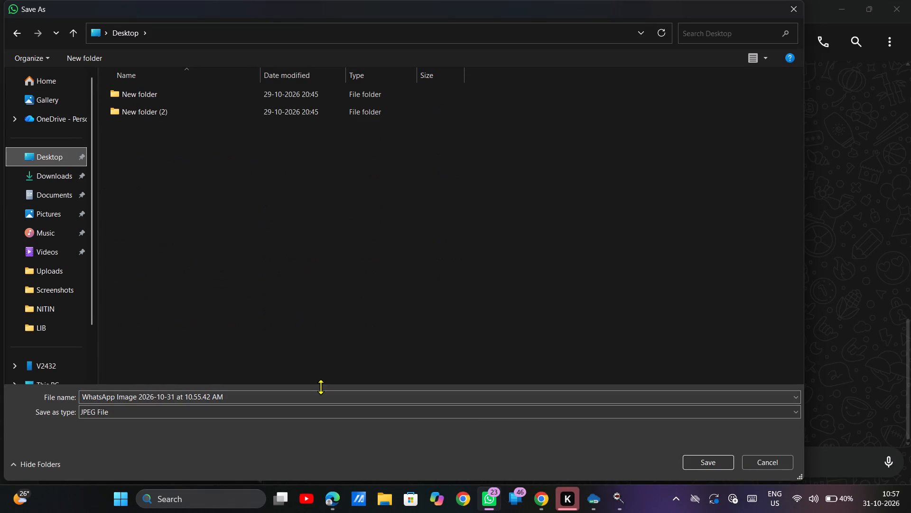
{"action": "left_click", "coordinate": [297, 399]}
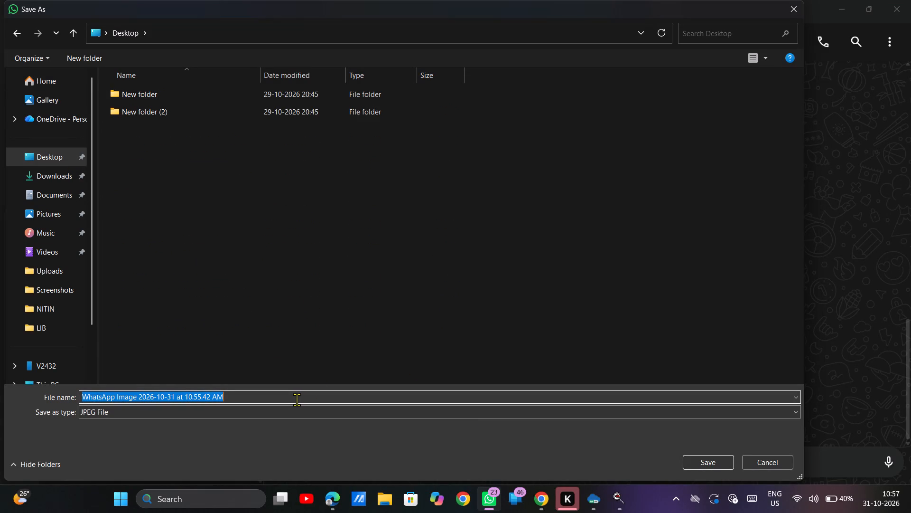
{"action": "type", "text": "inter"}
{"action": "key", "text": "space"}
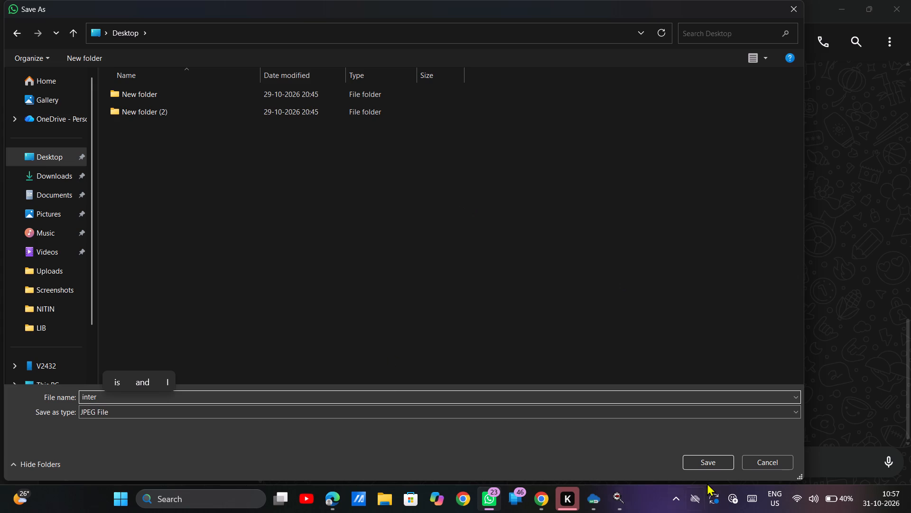
Save the WhatsApp image to the Desktop as a JPEG file named "inter".
{"action": "left_click", "coordinate": [714, 461]}
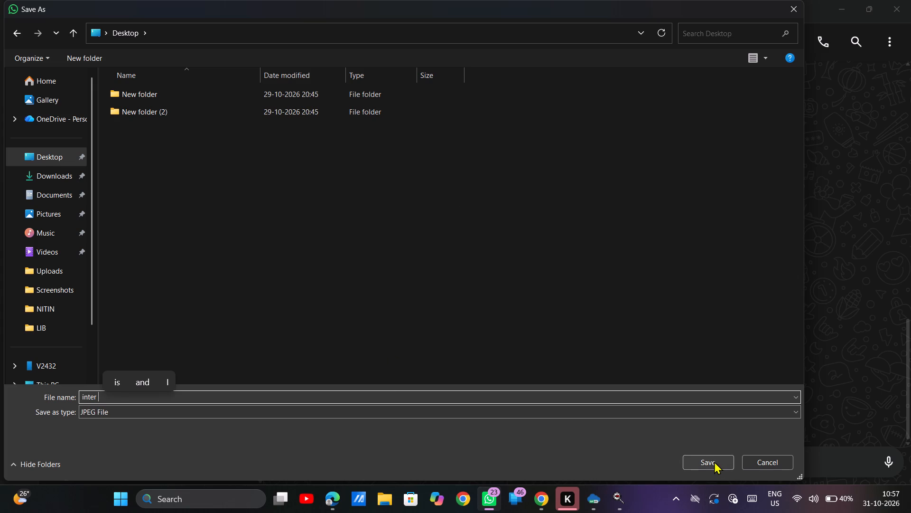
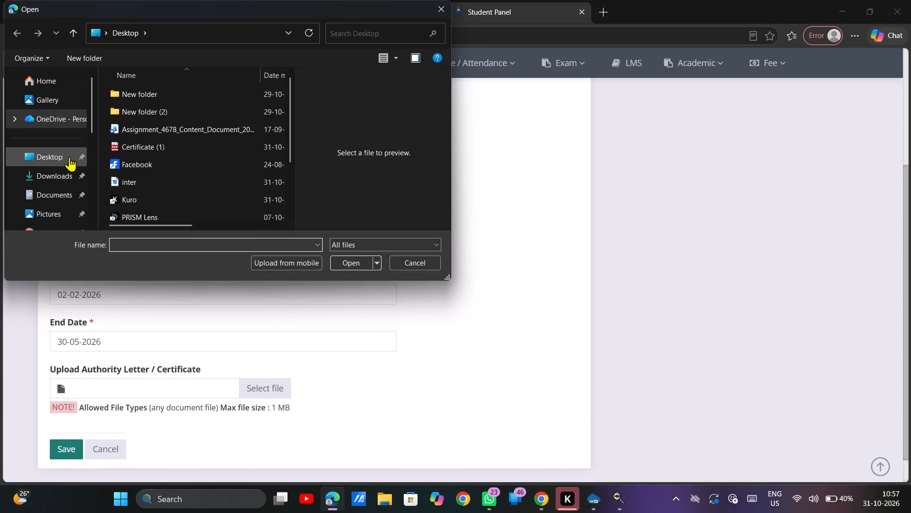
Attach the "inter" file from the Desktop as the authority letter/certificate and save the Datamatics internship activity.
{"action": "left_click", "coordinate": [69, 157]}
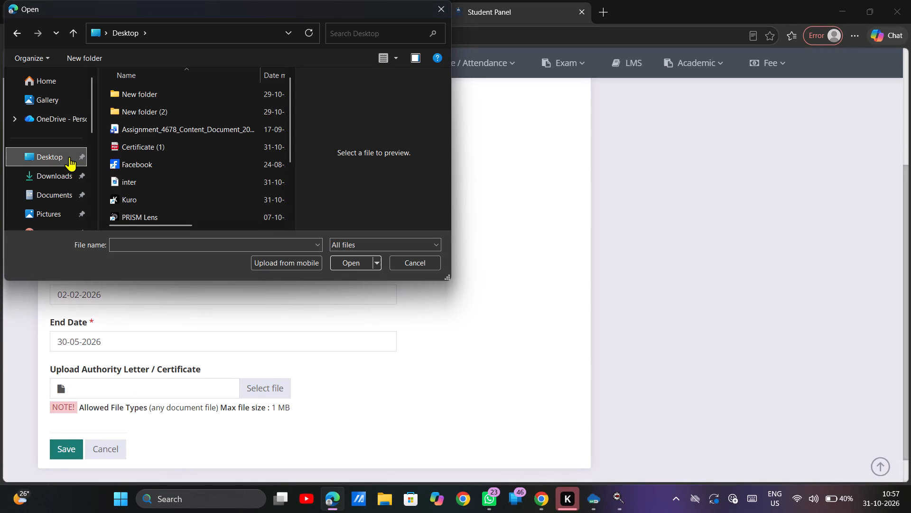
{"action": "left_click", "coordinate": [150, 185]}
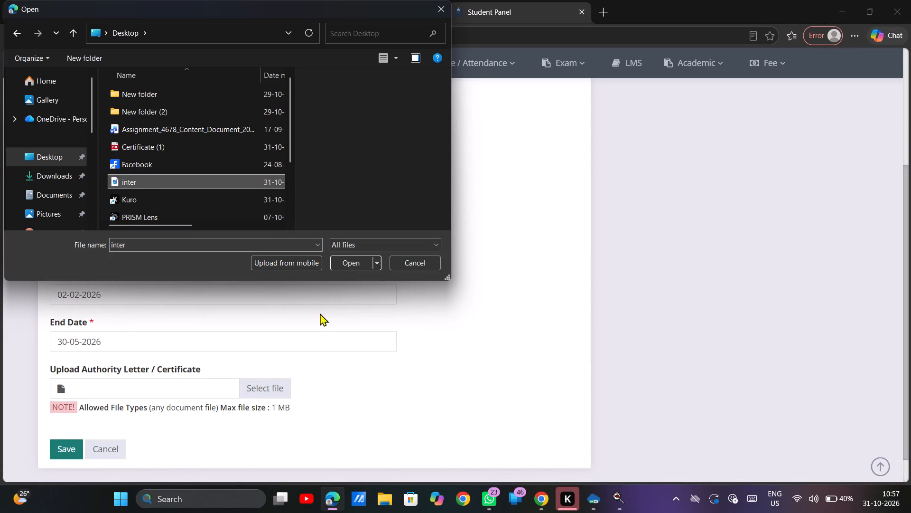
{"action": "left_click", "coordinate": [353, 262]}
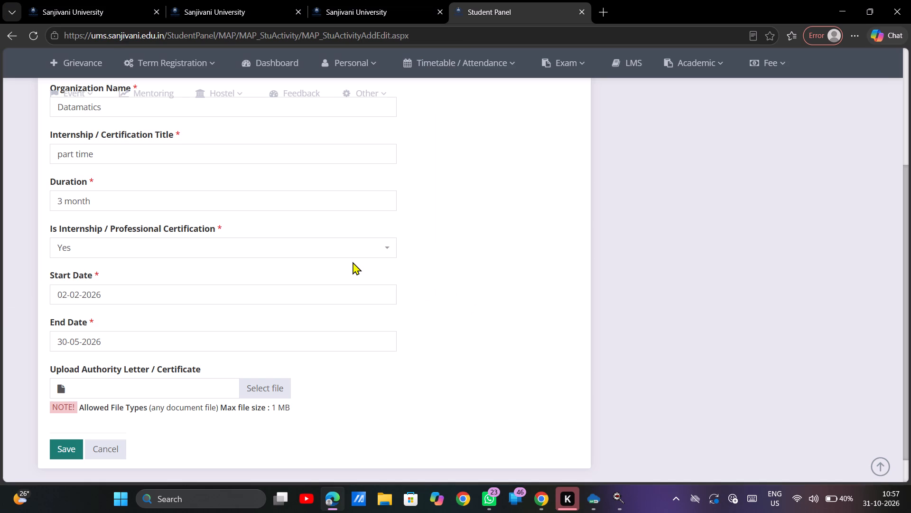
{"action": "left_click", "coordinate": [56, 442]}
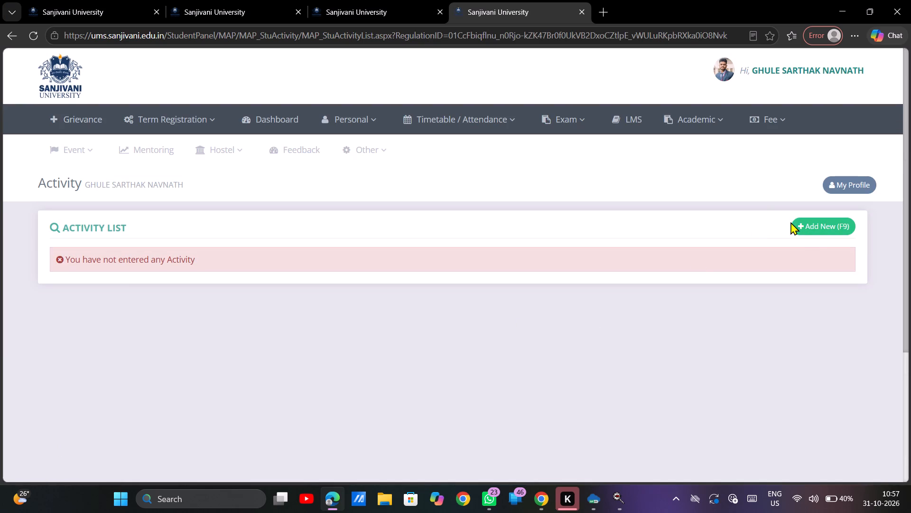
Start a new activity with type Technical (SU (2025-2026)) and sub type Poster Competitions.
{"action": "left_click", "coordinate": [809, 227]}
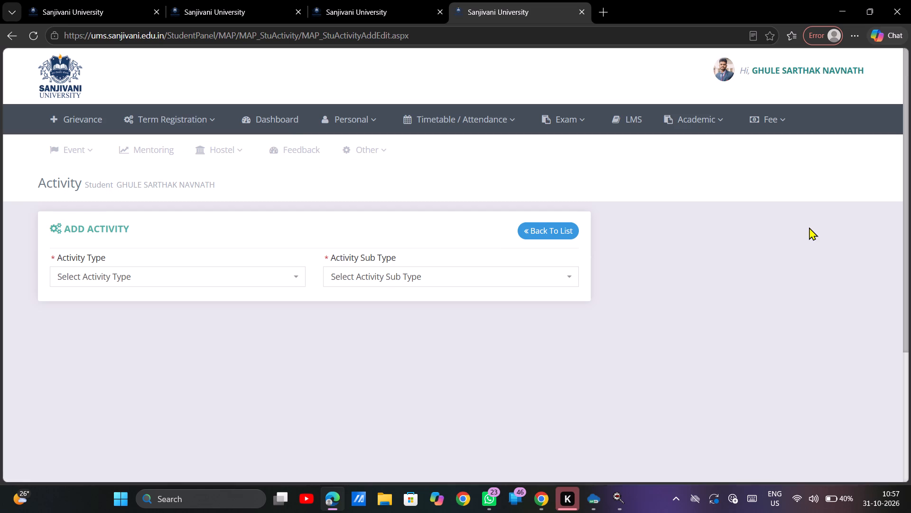
{"action": "left_click", "coordinate": [179, 277]}
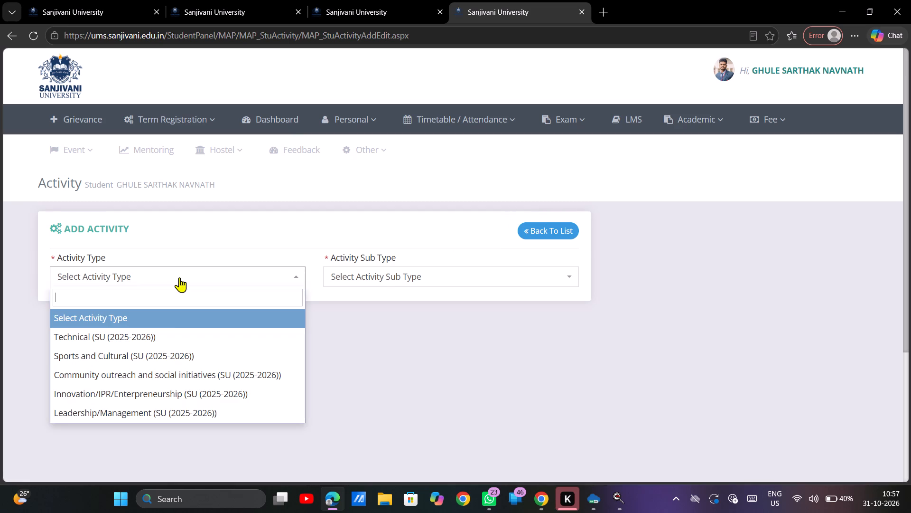
{"action": "left_click", "coordinate": [168, 334]}
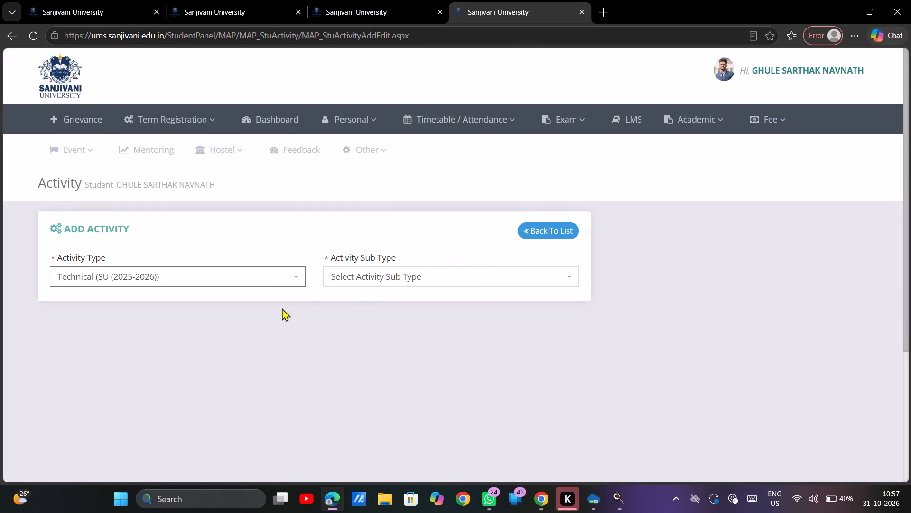
{"action": "left_click", "coordinate": [375, 279]}
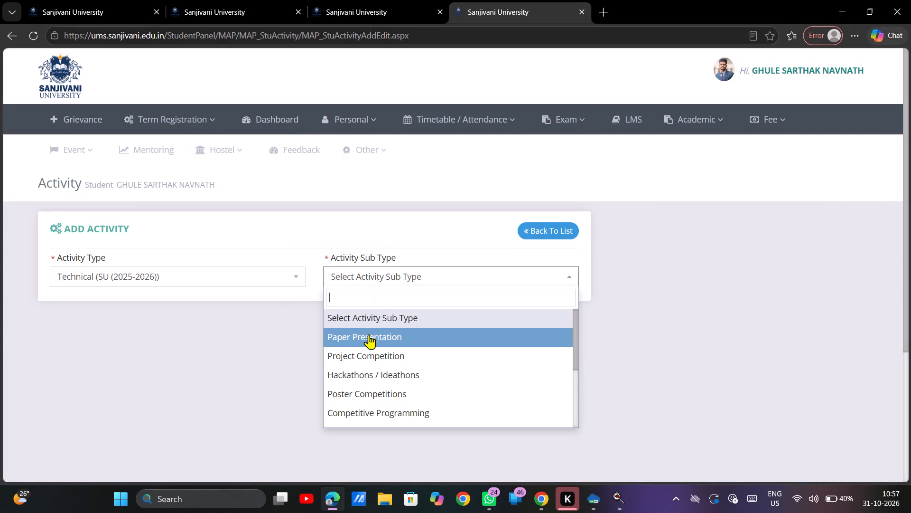
{"action": "left_click", "coordinate": [377, 399]}
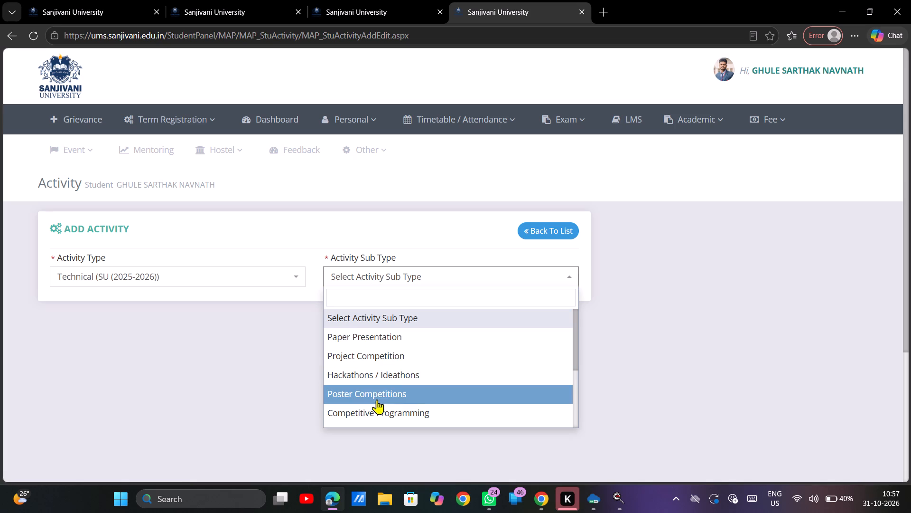
Set the poster competition's level to National Level.
{"action": "left_click", "coordinate": [140, 318]}
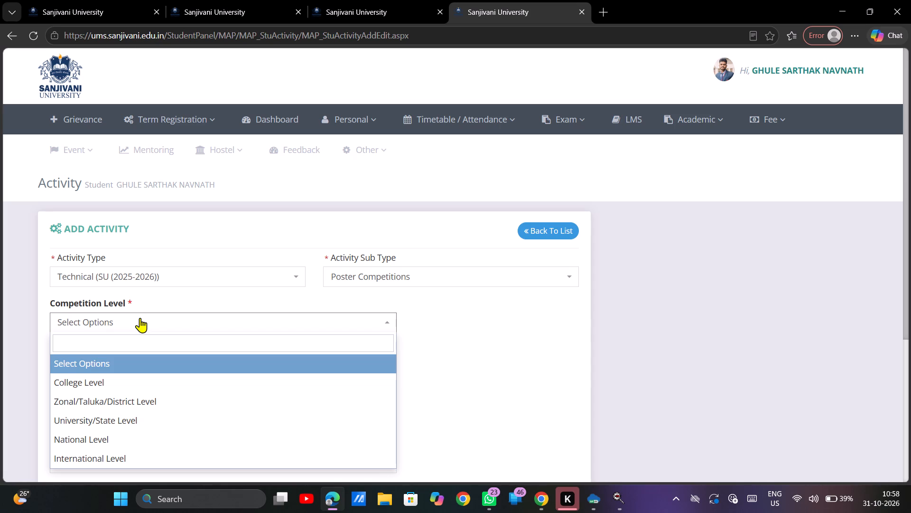
{"action": "type", "text": "natrional"}
{"action": "key", "text": "space"}
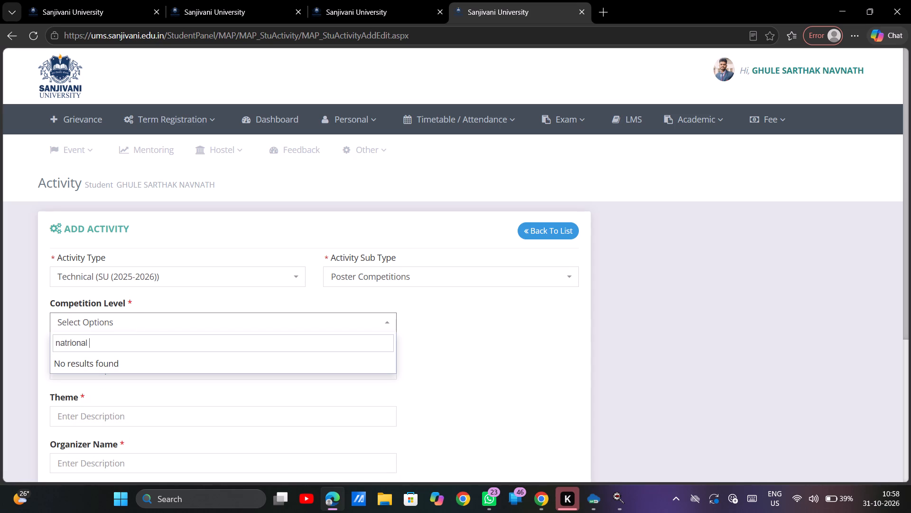
{"action": "key", "text": "space"}
{"action": "key", "text": "l"}
{"action": "type", "text": "evel"}
{"action": "key", "text": "space"}
{"action": "left_click", "coordinate": [391, 321]}
{"action": "left_click", "coordinate": [265, 319]}
{"action": "key", "text": "equal"}
{"action": "key", "text": "BackSpace"}
{"action": "key", "text": "BackSpace"}
{"action": "key", "text": "BackSpace"}
{"action": "key", "text": "BackSpace"}
{"action": "key", "text": "BackSpace"}
{"action": "key", "text": "BackSpace"}
{"action": "key", "text": "BackSpace"}
{"action": "key", "text": "BackSpace"}
{"action": "key", "text": "BackSpace"}
{"action": "key", "text": "BackSpace"}
{"action": "key", "text": "BackSpace"}
{"action": "key", "text": "BackSpace"}
{"action": "key", "text": "BackSpace"}
{"action": "key", "text": "BackSpace"}
{"action": "key", "text": "BackSpace"}
{"action": "key", "text": "BackSpace"}
{"action": "key", "text": "BackSpace"}
{"action": "key", "text": "BackSpace"}
{"action": "key", "text": "BackSpace"}
{"action": "key", "text": "BackSpace"}
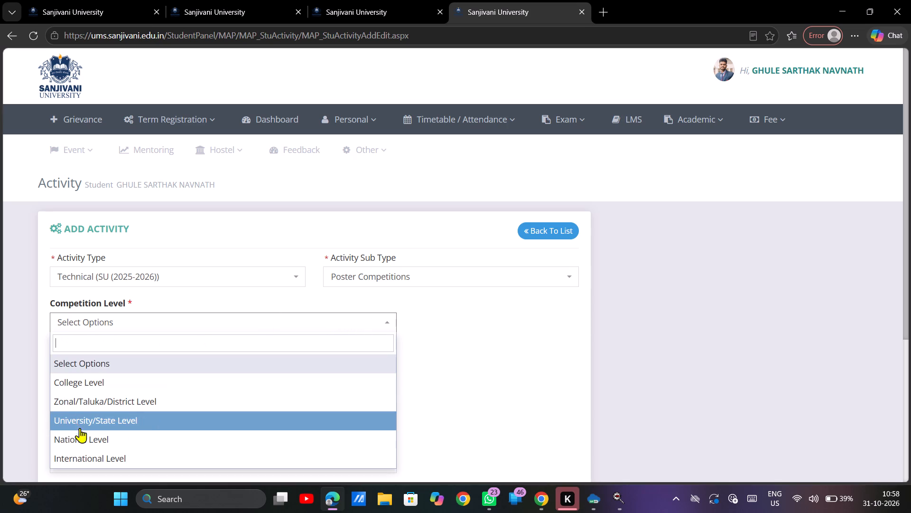
{"action": "left_click", "coordinate": [82, 435]}
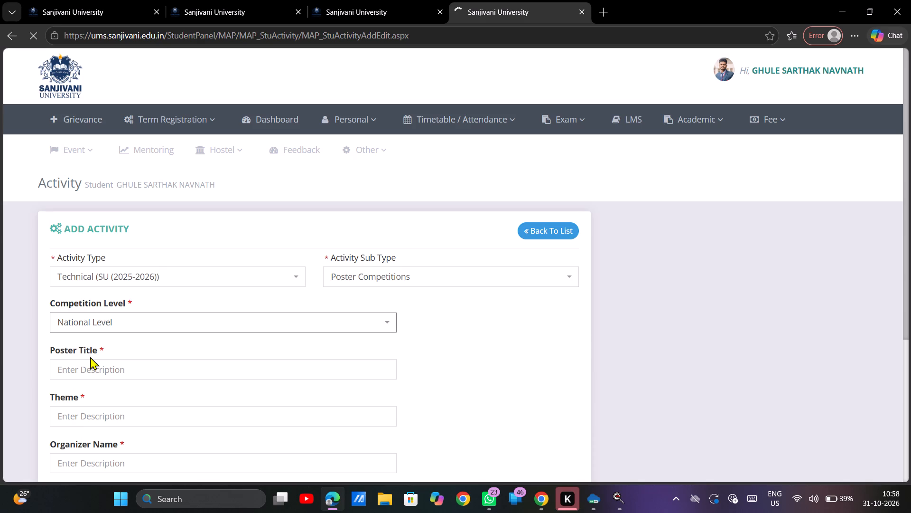
Enter "articts" as the poster title and "NA" as the theme.
{"action": "left_click", "coordinate": [94, 363]}
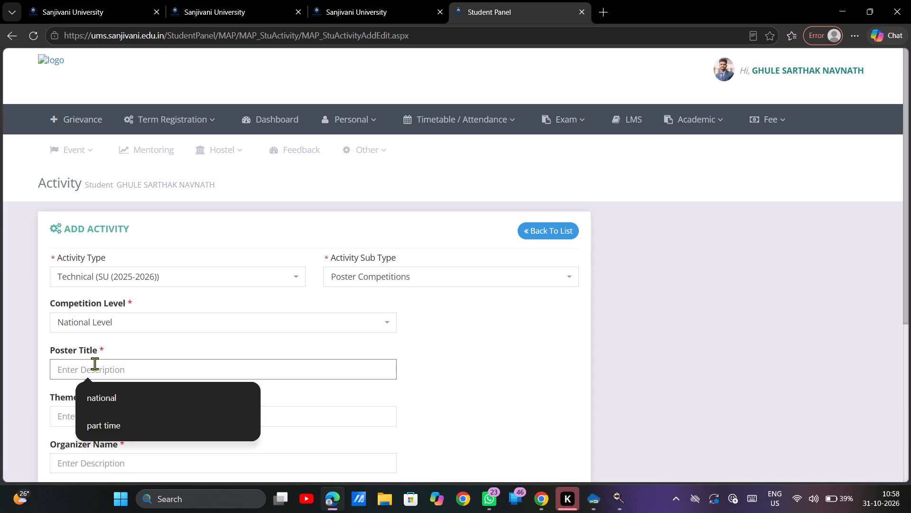
{"action": "type", "text": "ae"}
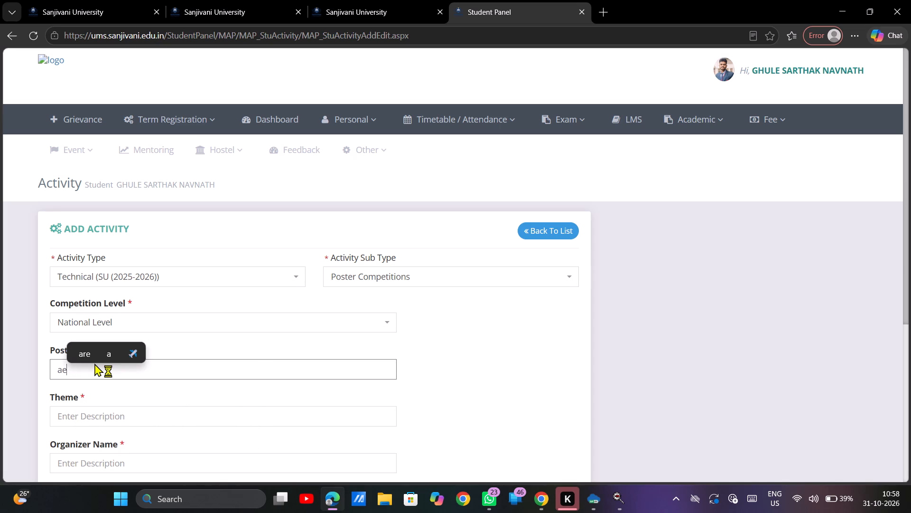
{"action": "key", "text": "BackSpace"}
{"action": "type", "text": "rticts"}
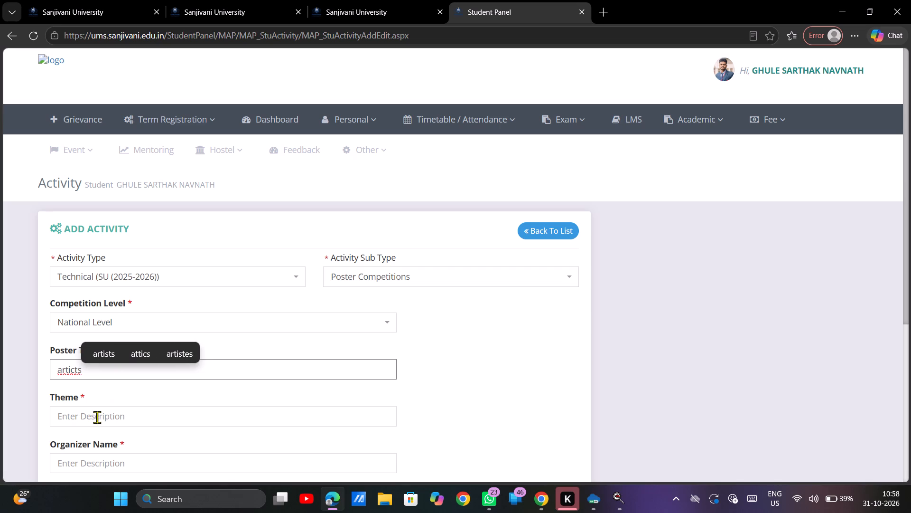
{"action": "left_click", "coordinate": [98, 419]}
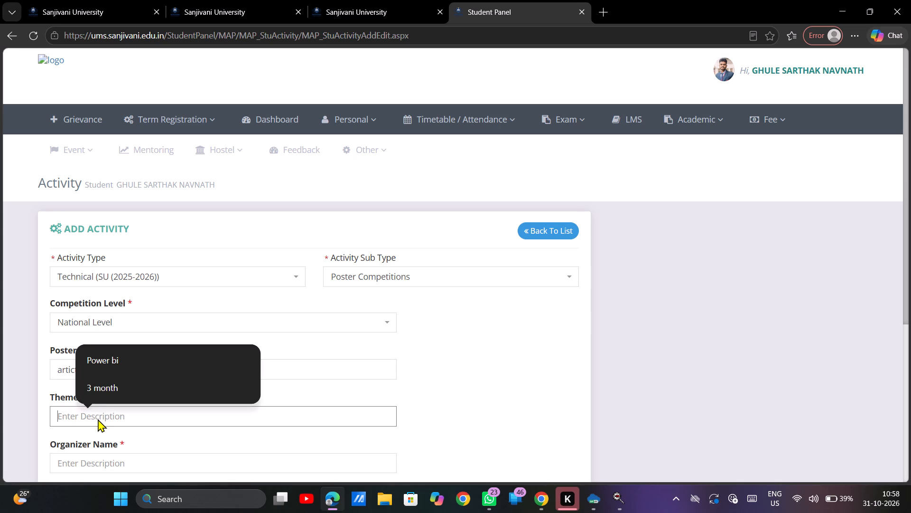
{"action": "type", "text": "na"}
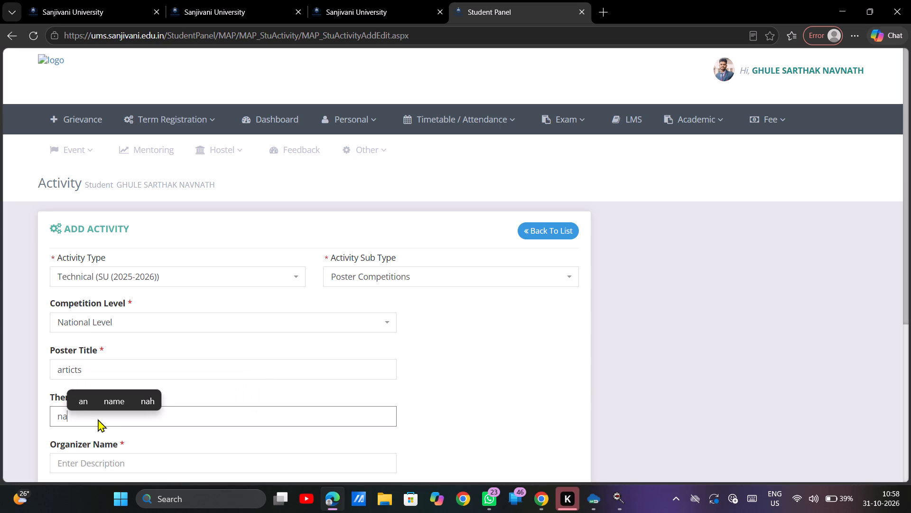
{"action": "scroll", "coordinate": [98, 419], "scroll_direction": "down", "scroll_amount": 1}
{"action": "key", "text": "BackSpace"}
{"action": "key", "text": "BackSpace"}
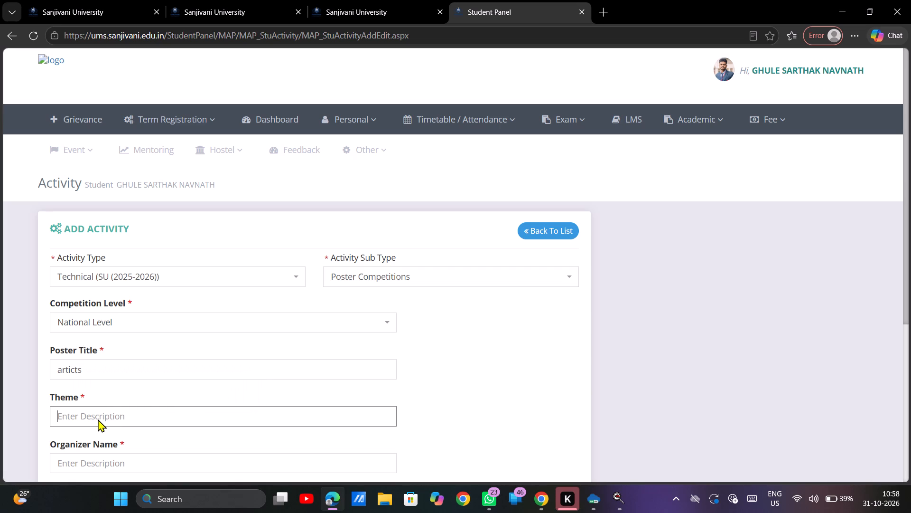
{"action": "type", "text": "NA"}
{"action": "scroll", "coordinate": [98, 419], "scroll_direction": "down", "scroll_amount": 1}
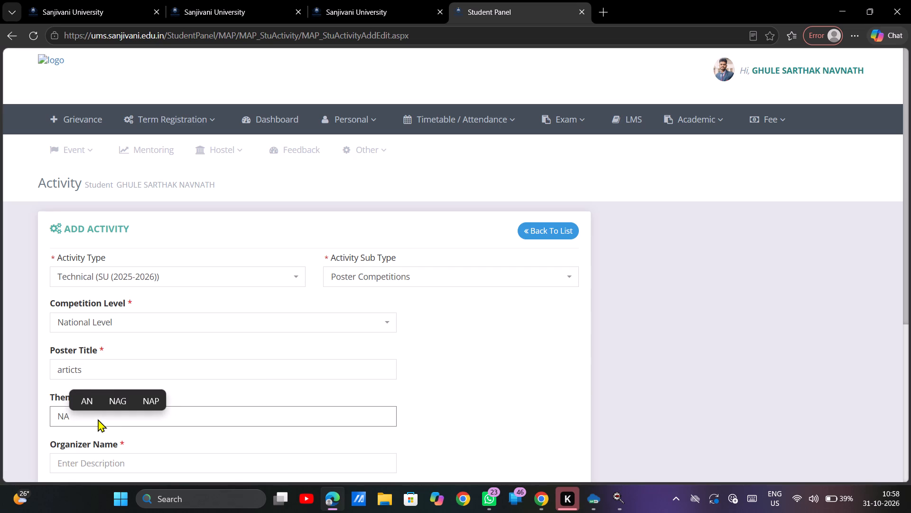
{"action": "scroll", "coordinate": [98, 419], "scroll_direction": "down", "scroll_amount": 1}
{"action": "scroll", "coordinate": [93, 379], "scroll_direction": "down", "scroll_amount": 2}
{"action": "left_click", "coordinate": [229, 402]}
Set the poster competition's date of participation to 25-01-2026.
{"action": "scroll", "coordinate": [229, 402], "scroll_direction": "down", "scroll_amount": 2}
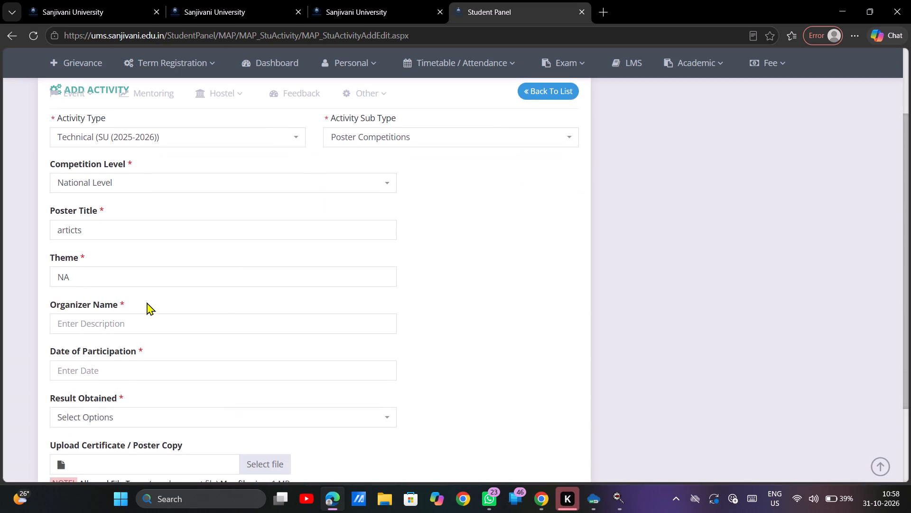
{"action": "left_click", "coordinate": [156, 325]}
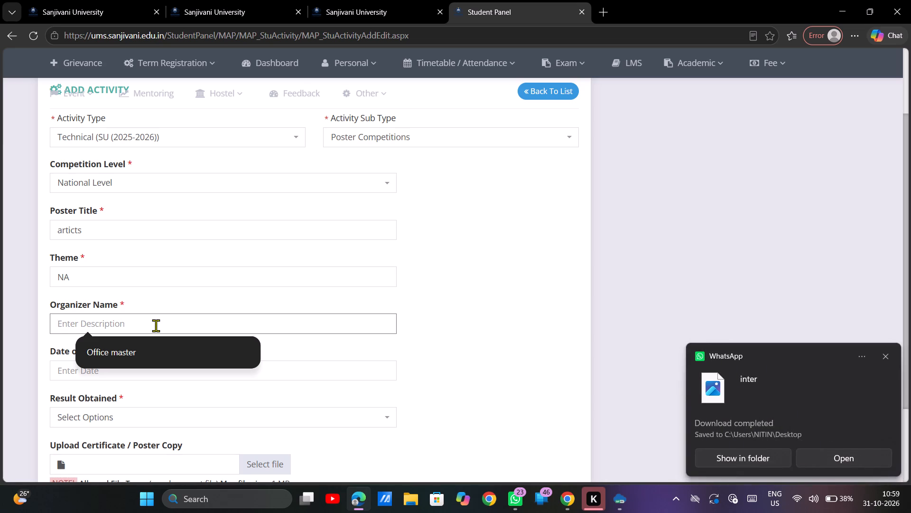
{"action": "left_click", "coordinate": [93, 371]}
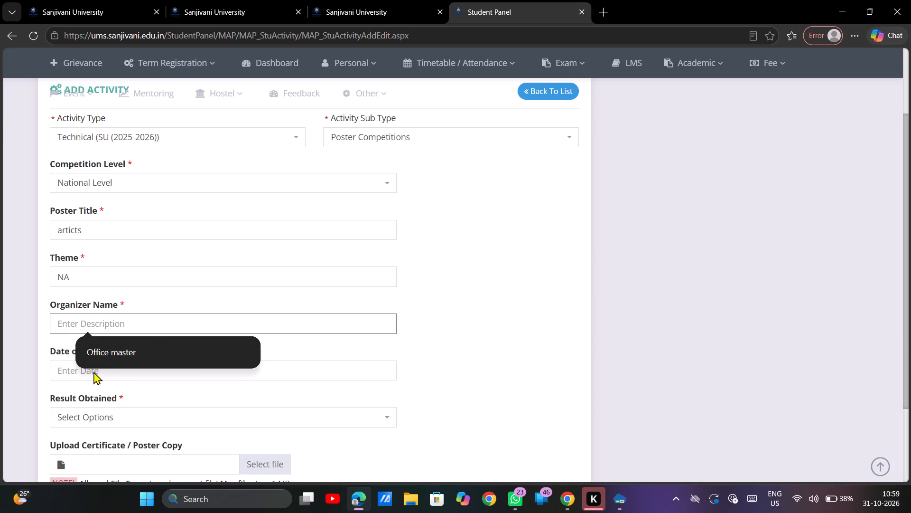
{"action": "left_click", "coordinate": [57, 367]}
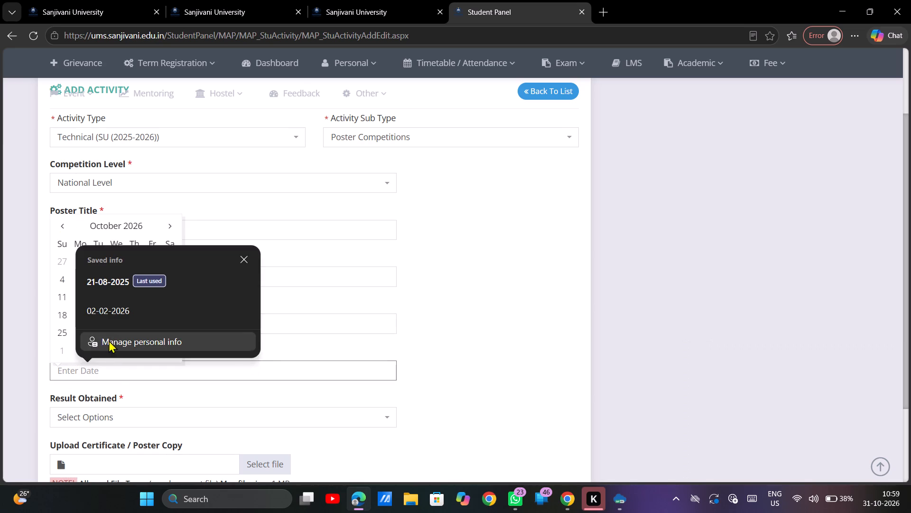
{"action": "left_click", "coordinate": [110, 371]}
{"action": "left_click", "coordinate": [112, 219]}
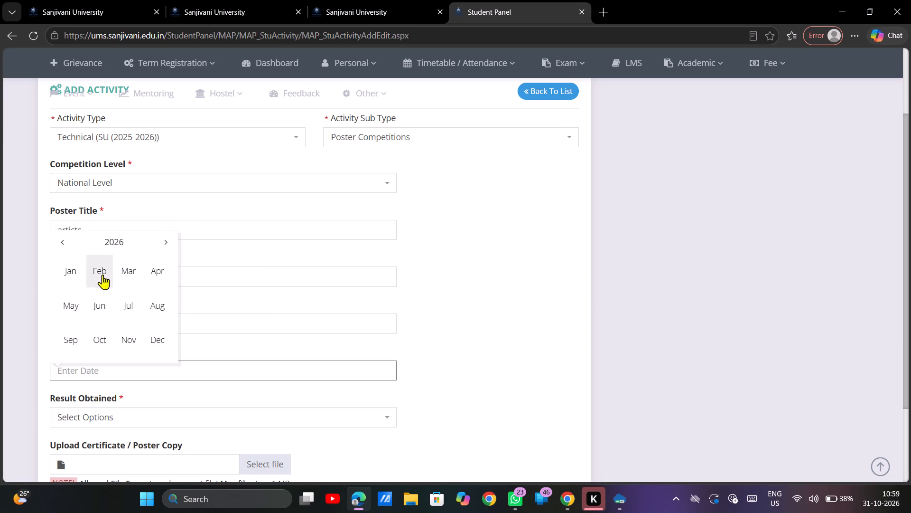
{"action": "left_click", "coordinate": [59, 275]}
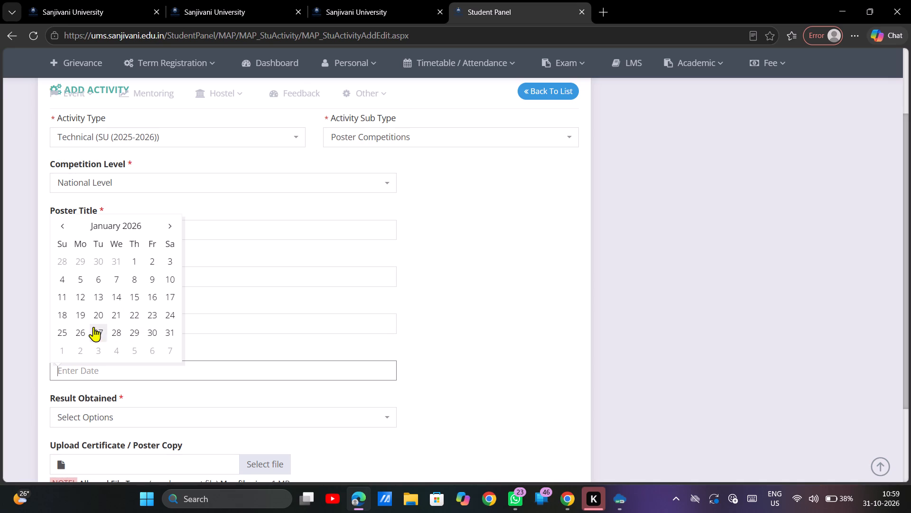
{"action": "left_click", "coordinate": [60, 332]}
Set the poster competition's result obtained to Participation.
{"action": "scroll", "coordinate": [125, 423], "scroll_direction": "down", "scroll_amount": 1}
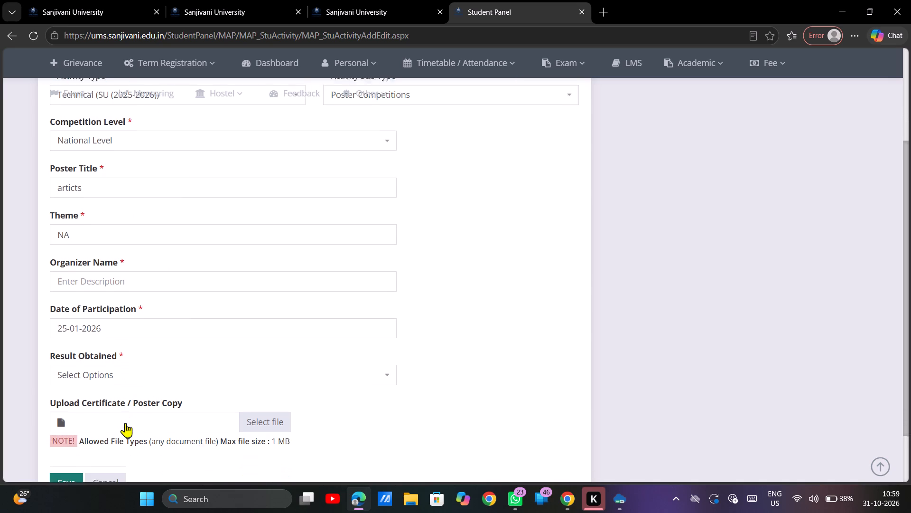
{"action": "scroll", "coordinate": [125, 423], "scroll_direction": "down", "scroll_amount": 2}
{"action": "left_click", "coordinate": [133, 360]}
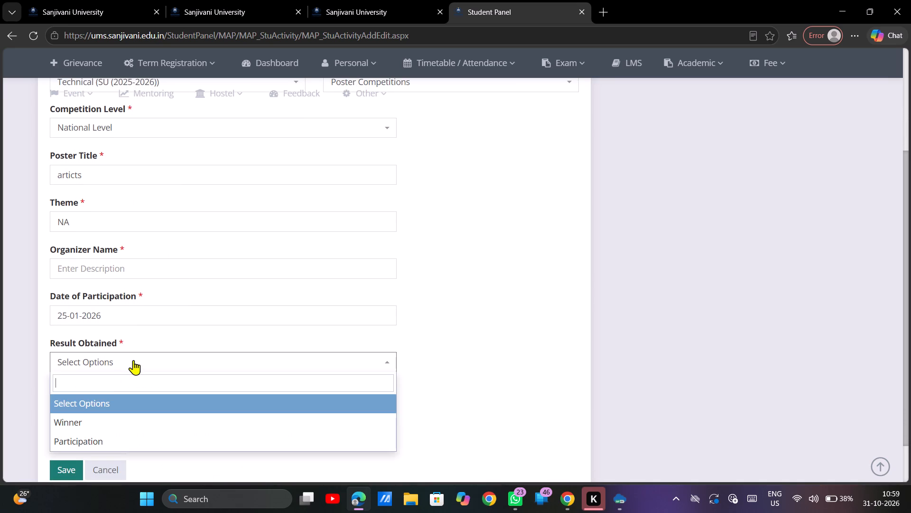
{"action": "left_click", "coordinate": [96, 443]}
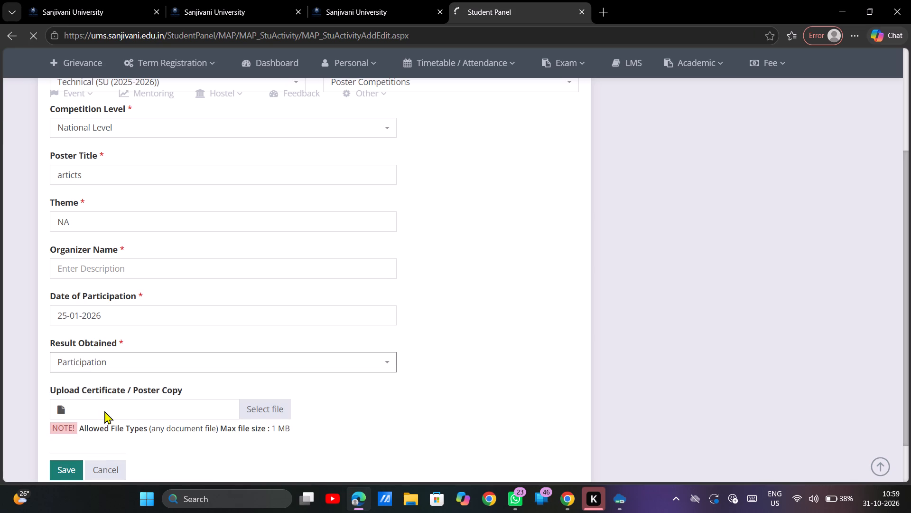
Try to choose a file for the poster competition's certificate / poster copy upload.
{"action": "left_click", "coordinate": [104, 411]}
{"action": "scroll", "coordinate": [104, 411], "scroll_direction": "down", "scroll_amount": 3}
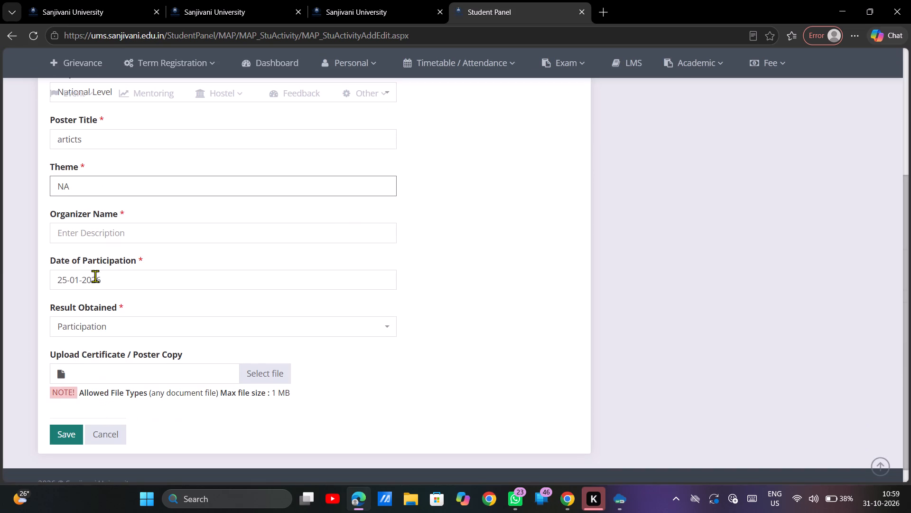
Enter "sanjivani university" as the organizer name of the poster competition.
{"action": "left_click", "coordinate": [119, 234]}
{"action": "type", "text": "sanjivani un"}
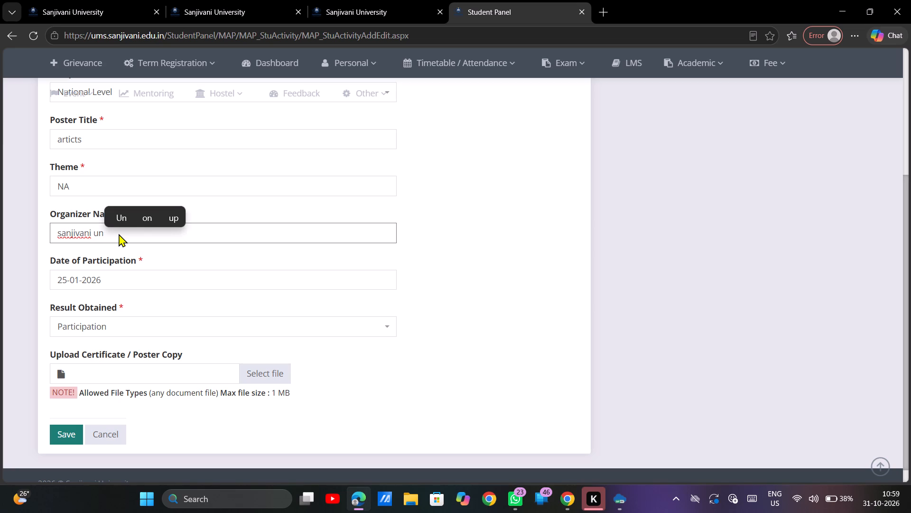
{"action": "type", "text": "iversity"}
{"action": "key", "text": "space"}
{"action": "scroll", "coordinate": [119, 234], "scroll_direction": "down", "scroll_amount": 1}
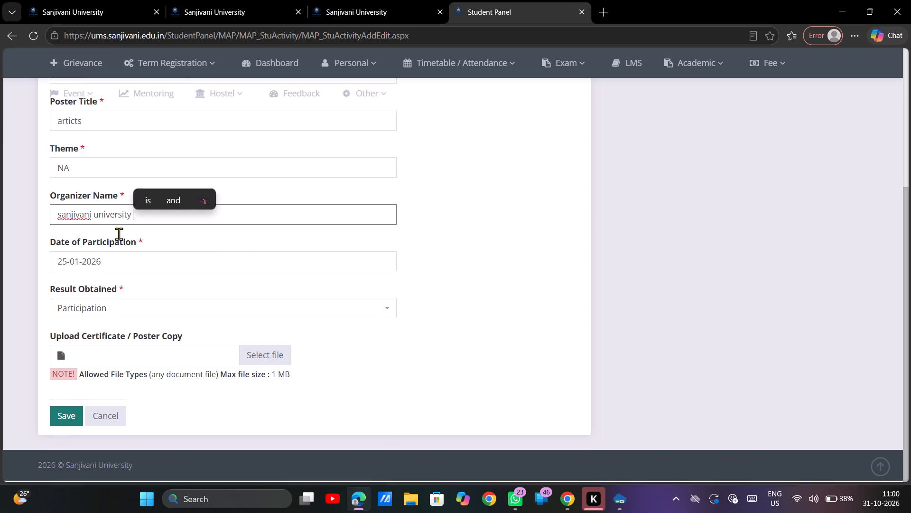
Switch to WhatsApp.
{"action": "left_click", "coordinate": [519, 494]}
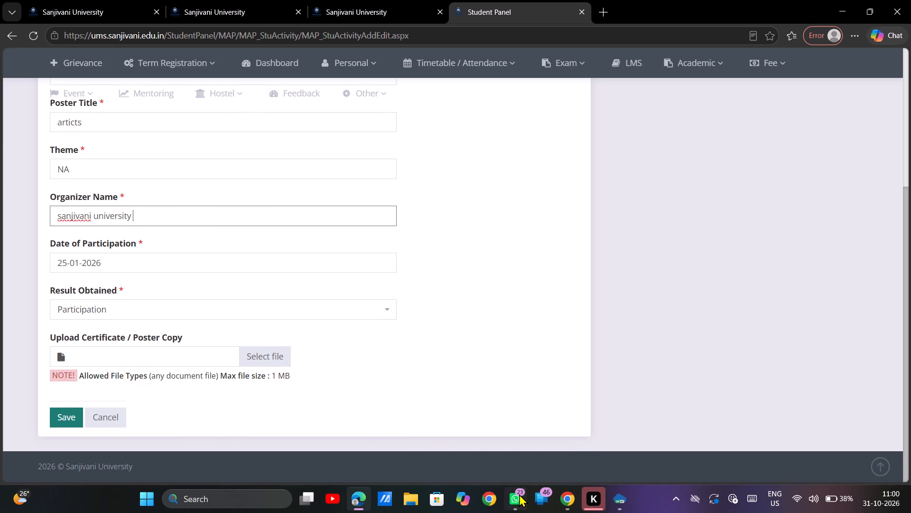
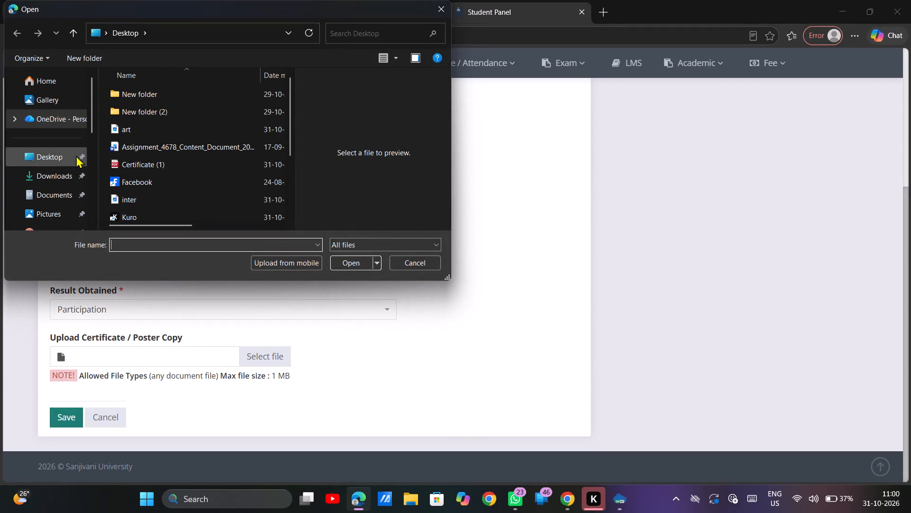
Attach the art image from the Desktop as the poster competition's certificate / poster copy.
{"action": "left_click", "coordinate": [131, 130]}
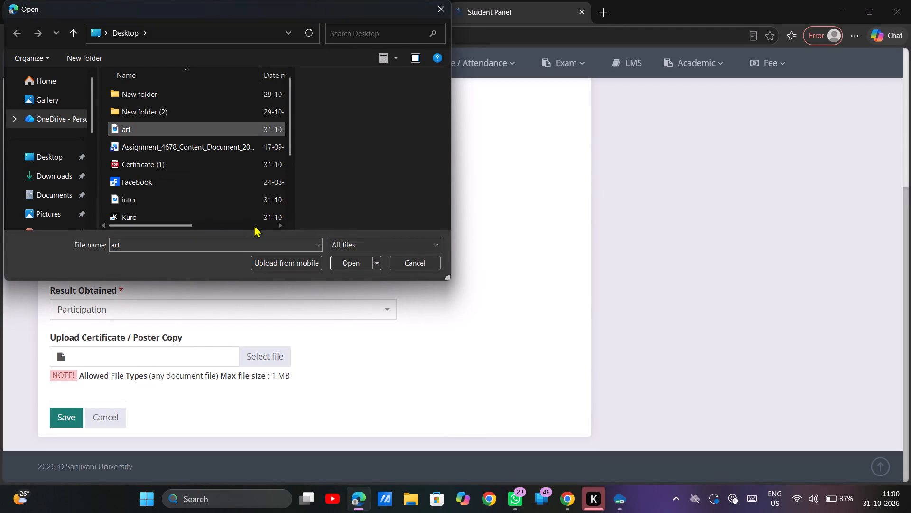
{"action": "left_click", "coordinate": [352, 264]}
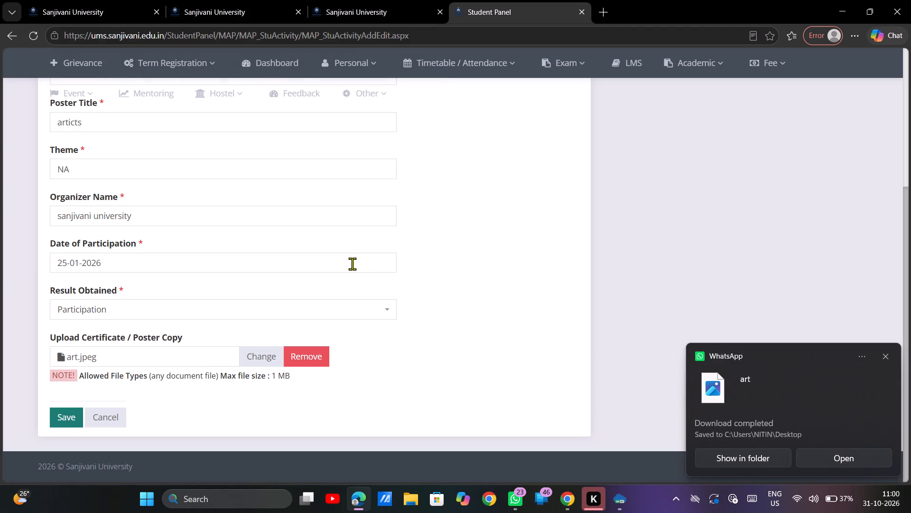
Try to save the poster competition entry, reloading the page to submit the form again.
{"action": "left_click", "coordinate": [62, 421]}
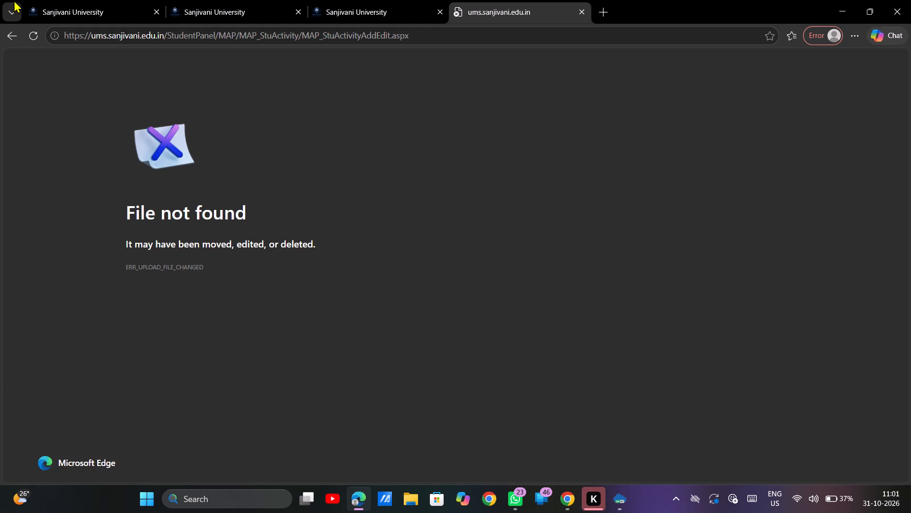
{"action": "left_click", "coordinate": [35, 35]}
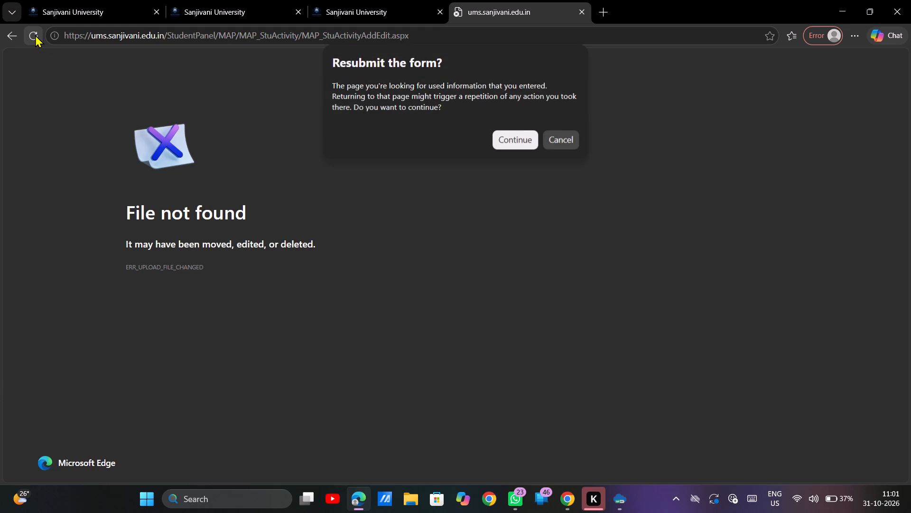
Try to resubmit the activity form, and close the tab with the failed page.
{"action": "left_click", "coordinate": [508, 137]}
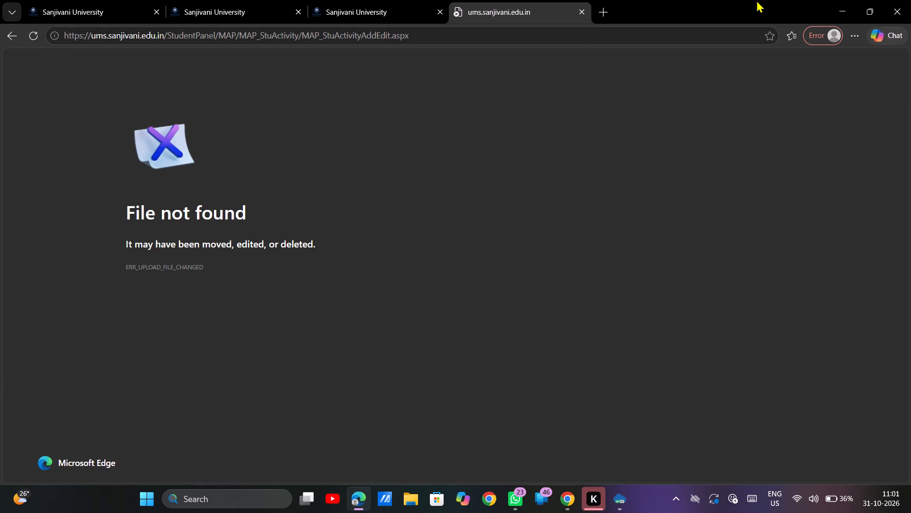
{"action": "left_click", "coordinate": [583, 7]}
{"action": "left_click", "coordinate": [584, 9]}
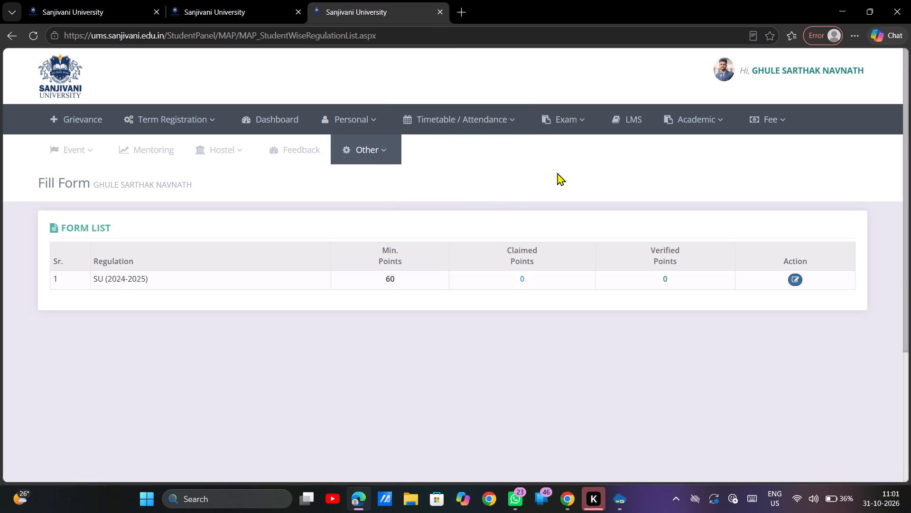
Open a blank form for adding a new activity under the SU (2024-2025) regulation.
{"action": "left_click", "coordinate": [793, 280]}
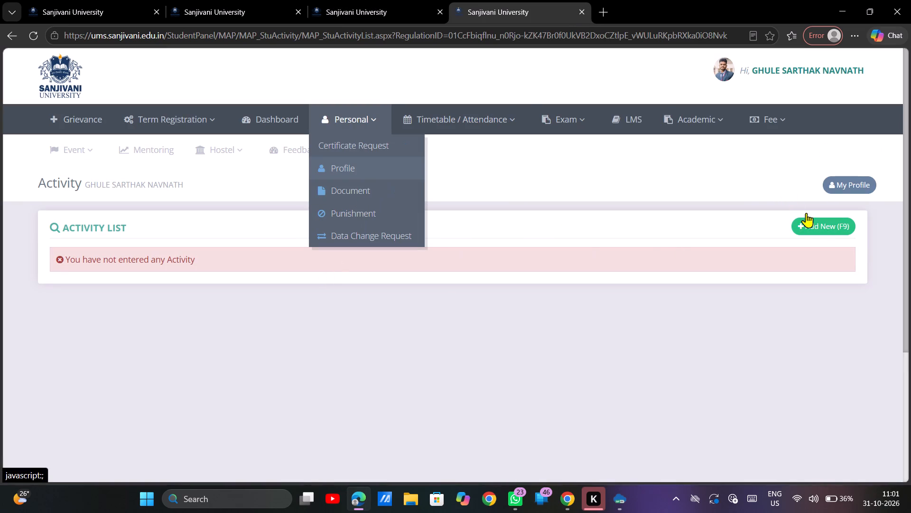
{"action": "left_click", "coordinate": [813, 223]}
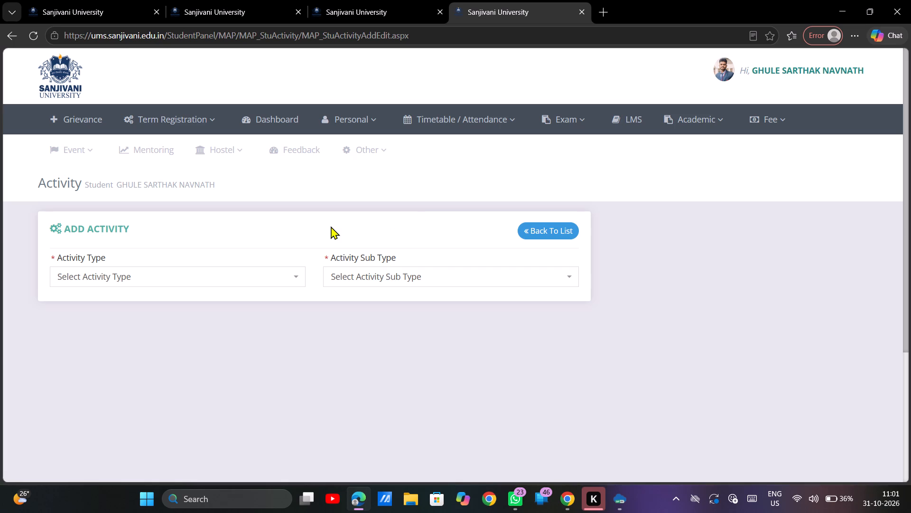
Open the activity type choices for the new activity.
{"action": "left_click", "coordinate": [163, 275]}
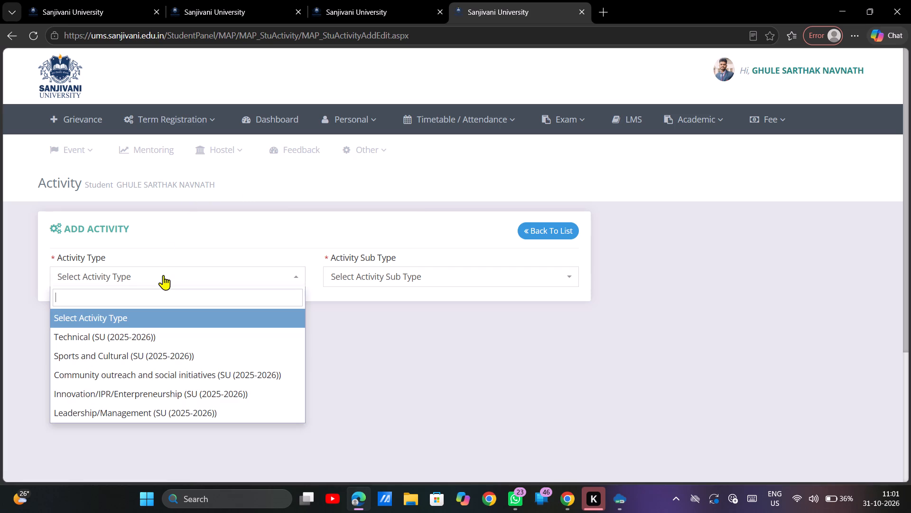
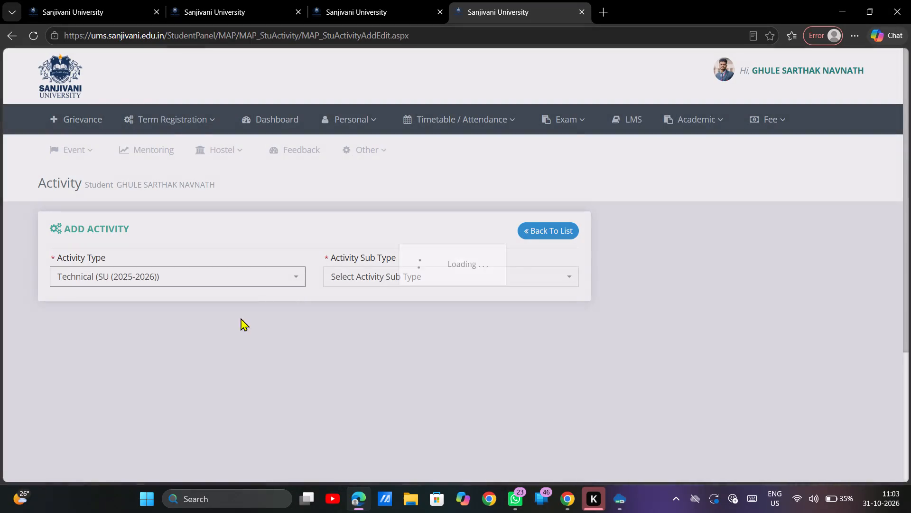
Set the activity sub type to MOOCs with Final Assessment - SWAYAM / NPTEL / Coursera.
{"action": "left_click", "coordinate": [406, 279]}
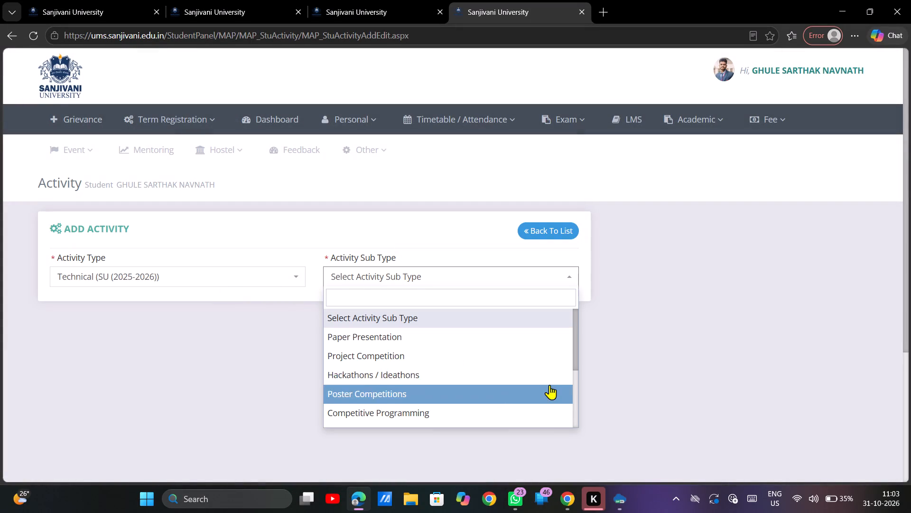
{"action": "left_click_drag", "start_coordinate": [578, 363], "coordinate": [569, 425]}
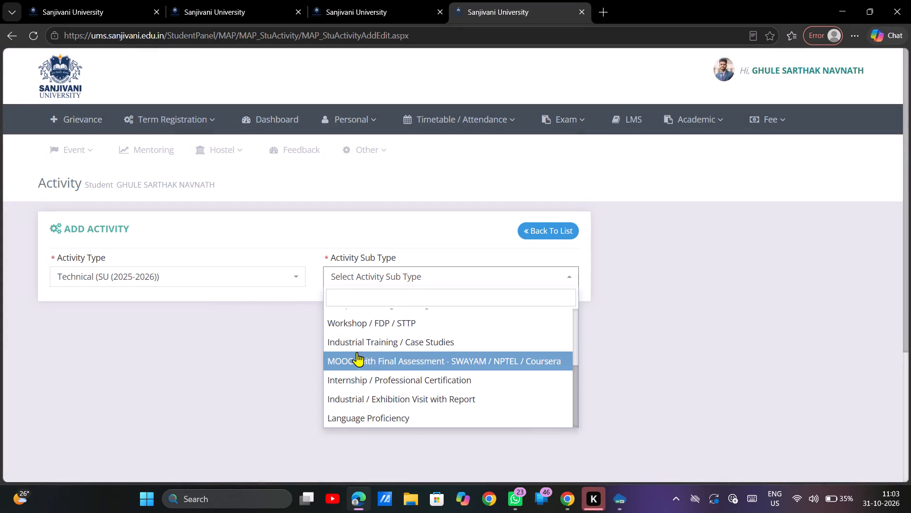
{"action": "left_click", "coordinate": [365, 358]}
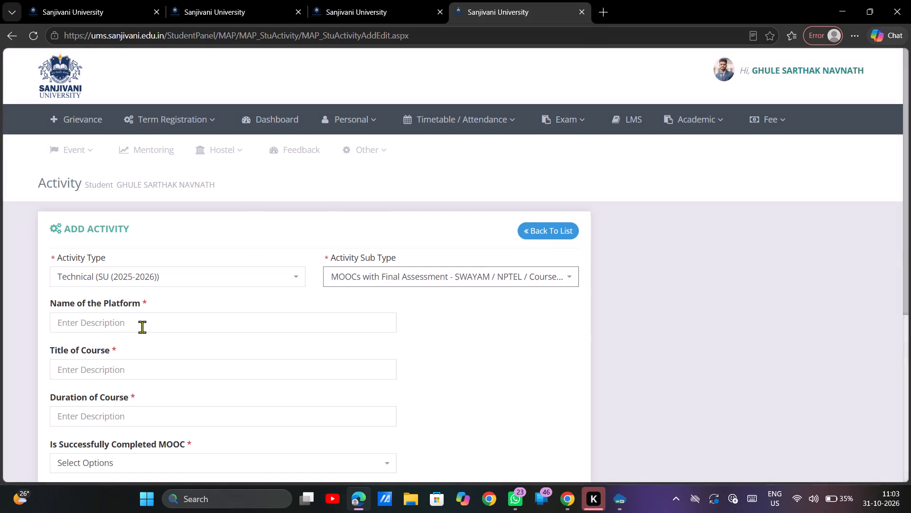
Enter IMARTICUS as the name of the platform.
{"action": "left_click", "coordinate": [142, 327]}
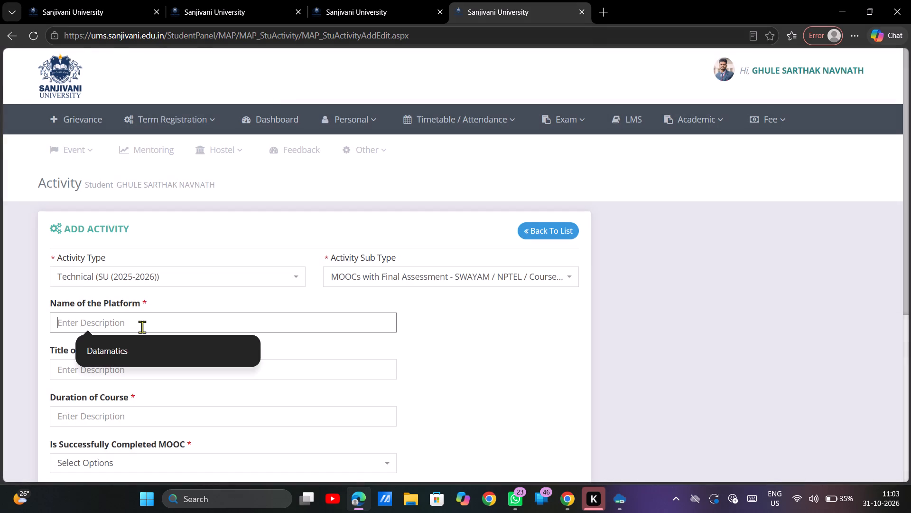
{"action": "key", "text": "i"}
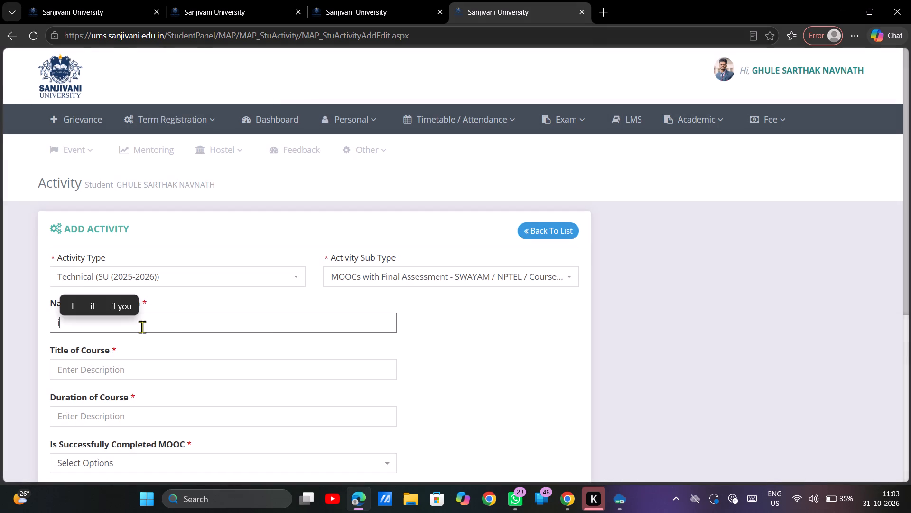
{"action": "key", "text": "BackSpace"}
{"action": "type", "text": "IM"}
{"action": "key", "text": "a"}
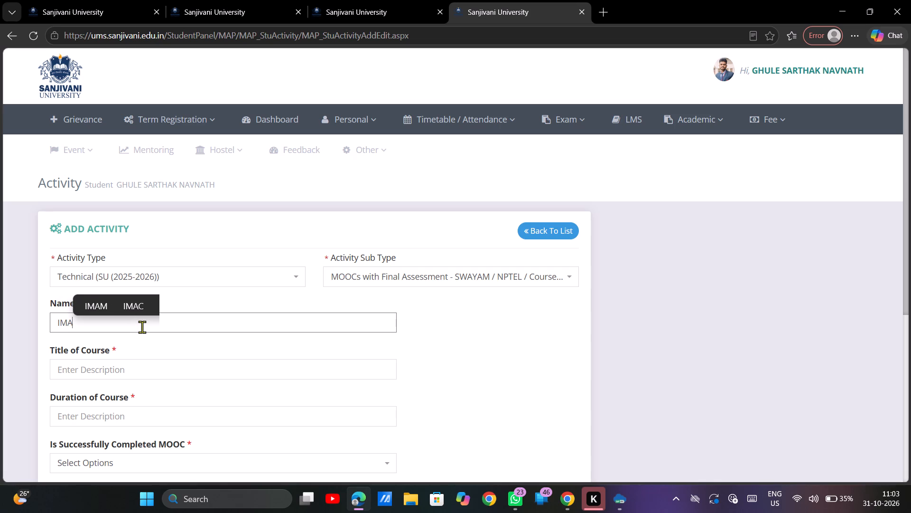
{"action": "type", "text": "RTICS"}
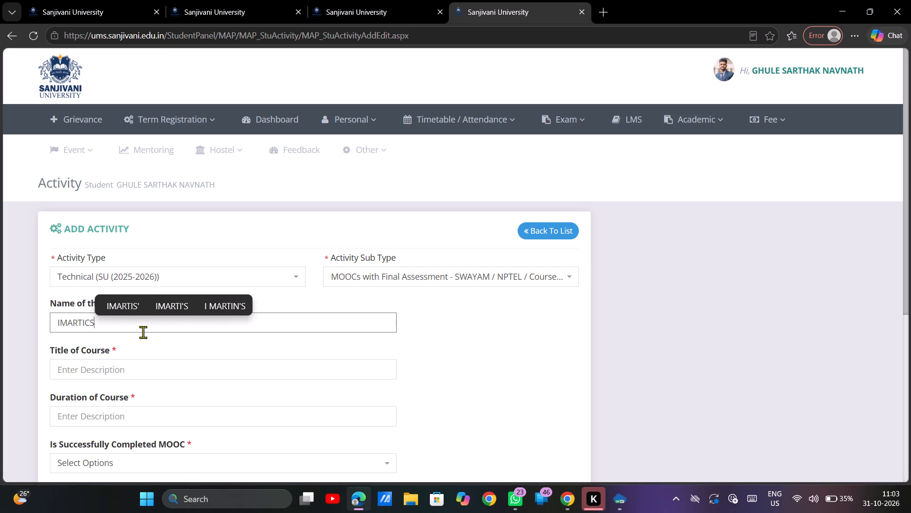
{"action": "key", "text": "BackSpace"}
{"action": "key", "text": "BackSpace"}
{"action": "type", "text": "CUS"}
Begin filling in the Title of Course field for the MOOC activity.
{"action": "left_click", "coordinate": [105, 376]}
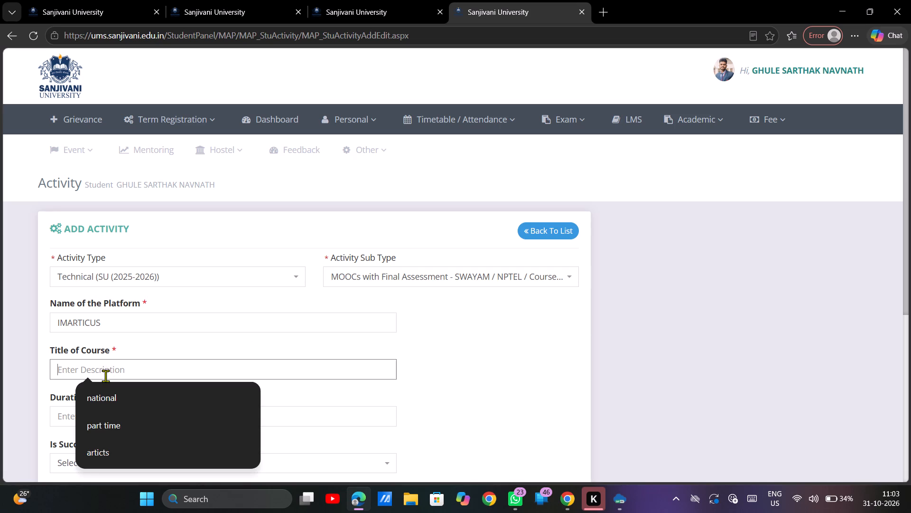
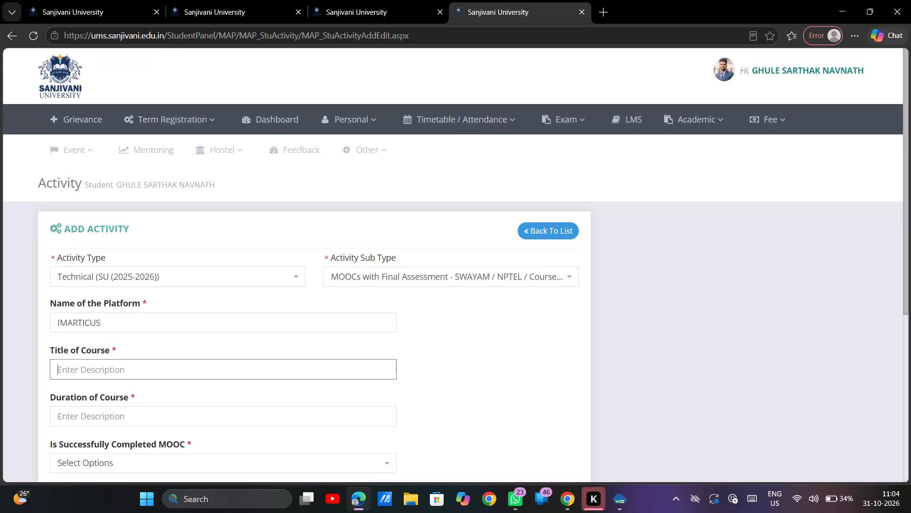
Enter DIGITAL mARKETING as the title of the course, with the first word fully capitalised.
{"action": "key", "text": "shift+d"}
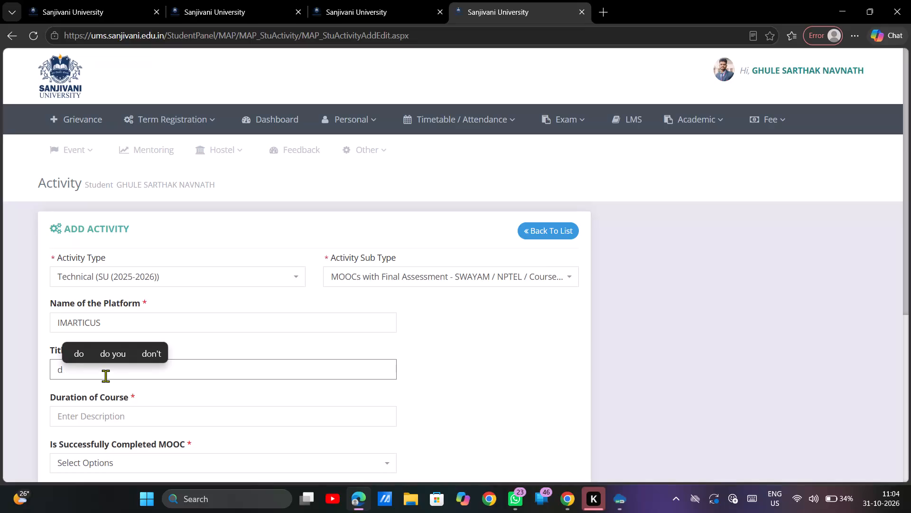
{"action": "key", "text": "i"}
{"action": "type", "text": "GITAL"}
{"action": "key", "text": "space"}
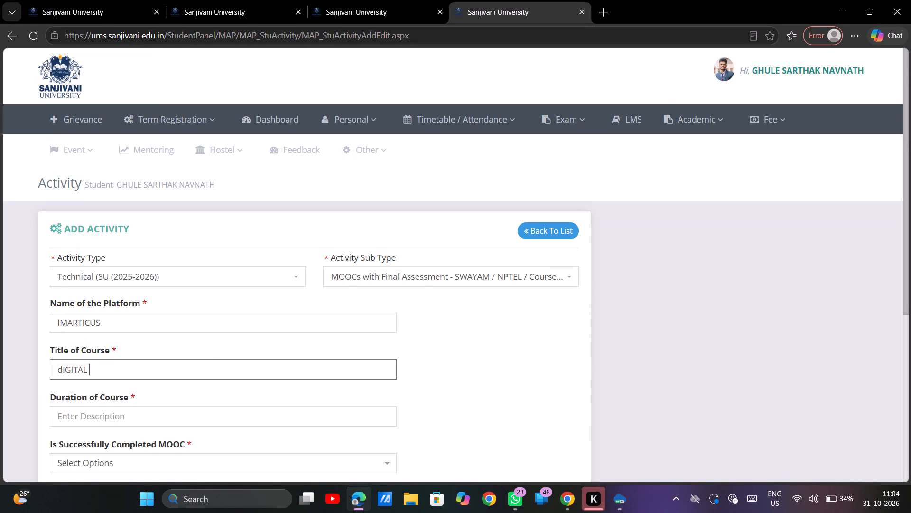
{"action": "type", "text": "mARKETING"}
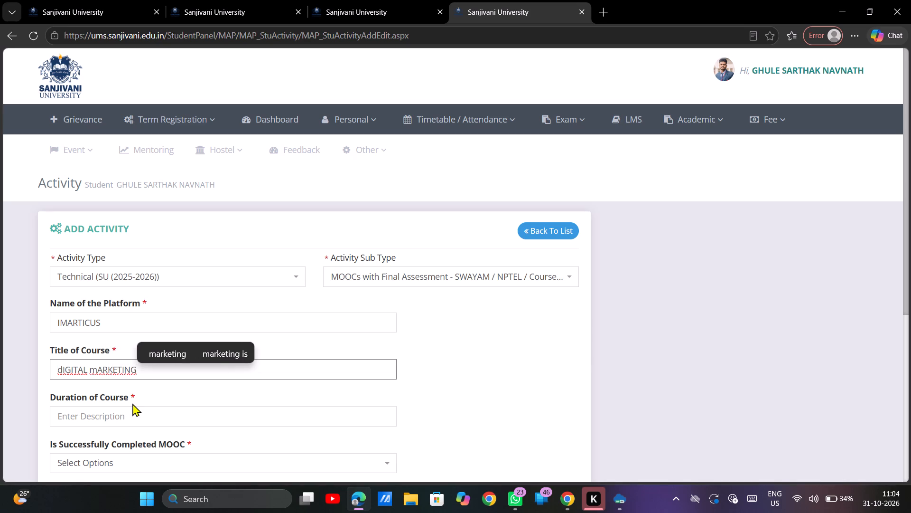
{"action": "left_click", "coordinate": [66, 367]}
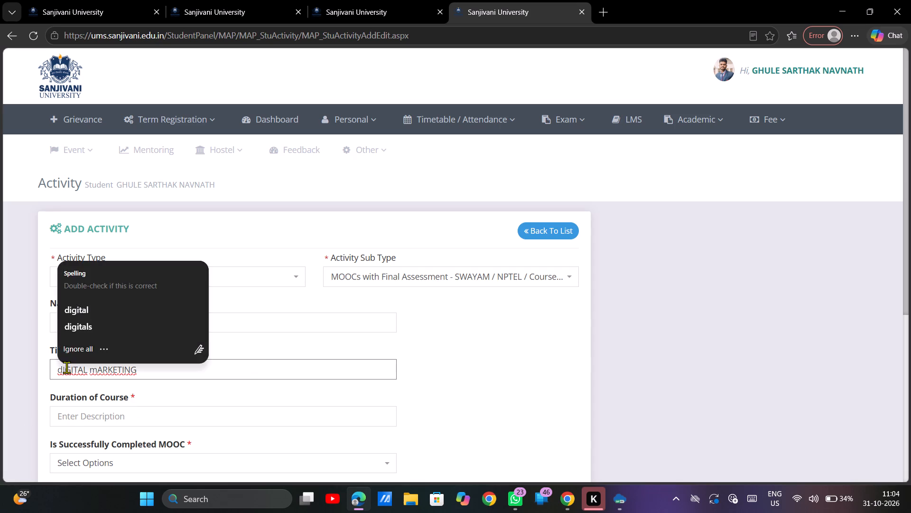
{"action": "key", "text": "BackSpace"}
{"action": "key", "text": "BackSpace"}
{"action": "type", "text": "DI"}
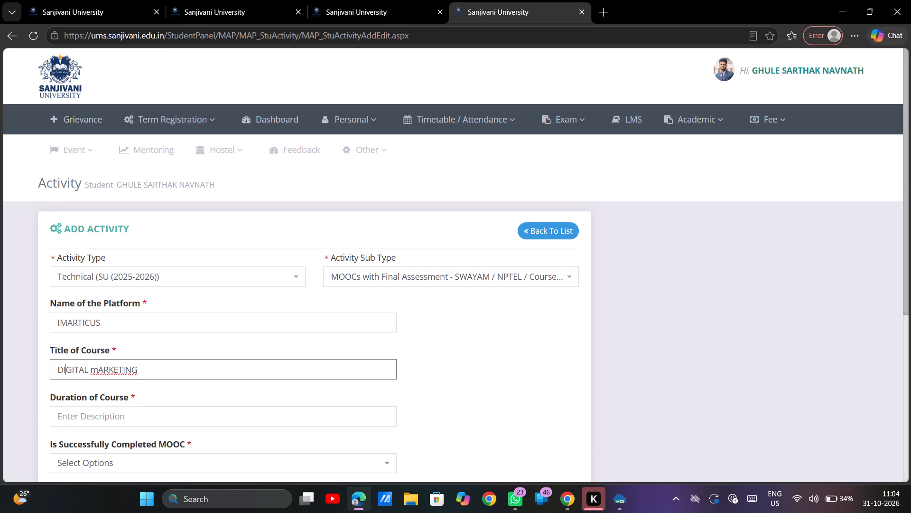
Enter 45 DAYS as the duration of the course.
{"action": "left_click", "coordinate": [93, 421]}
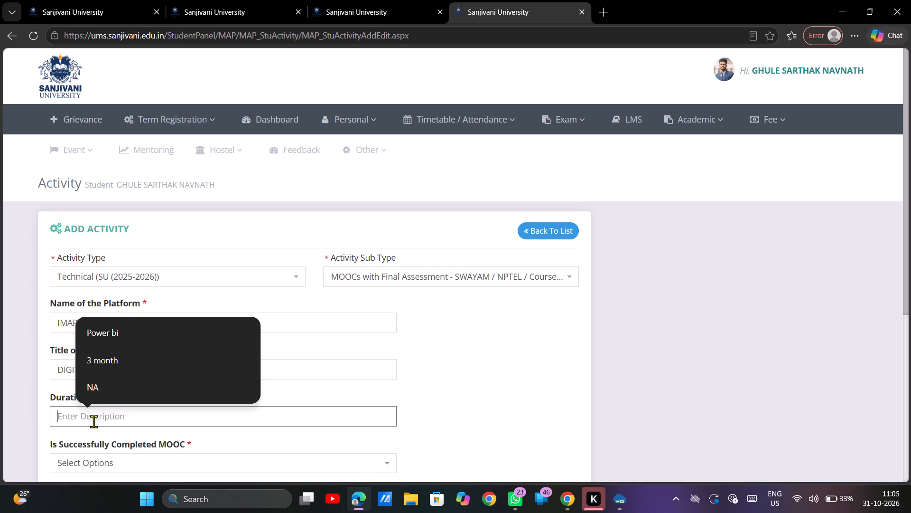
{"action": "type", "text": "45 DA"}
{"action": "type", "text": "YS"}
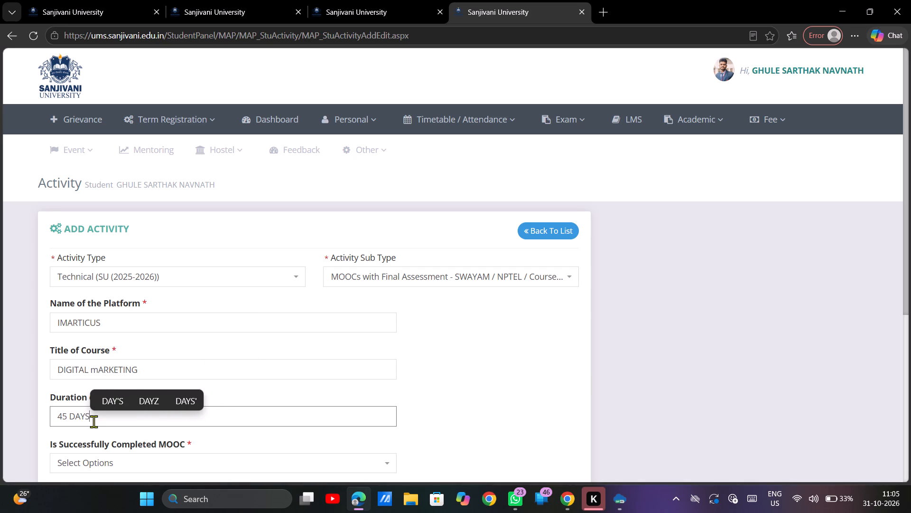
Set Is Successfully Completed MOOC to Yes.
{"action": "scroll", "coordinate": [93, 421], "scroll_direction": "down", "scroll_amount": 1}
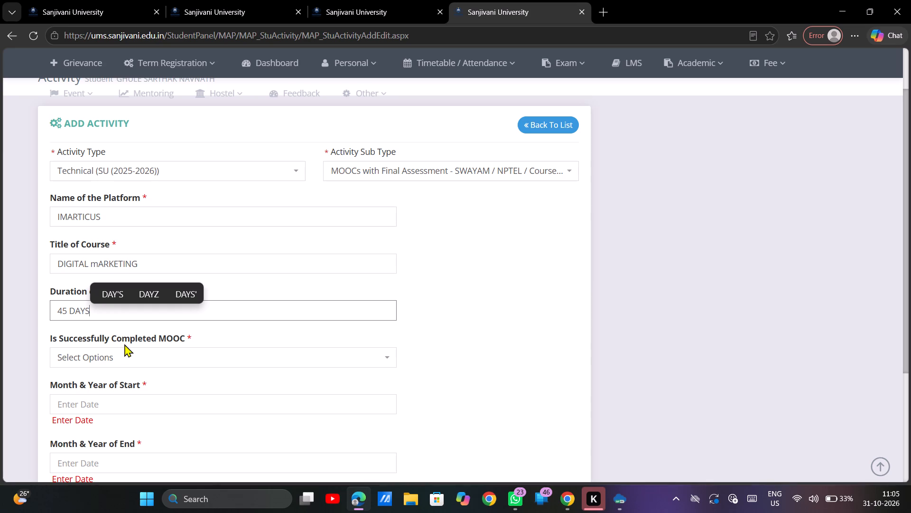
{"action": "left_click", "coordinate": [130, 353]}
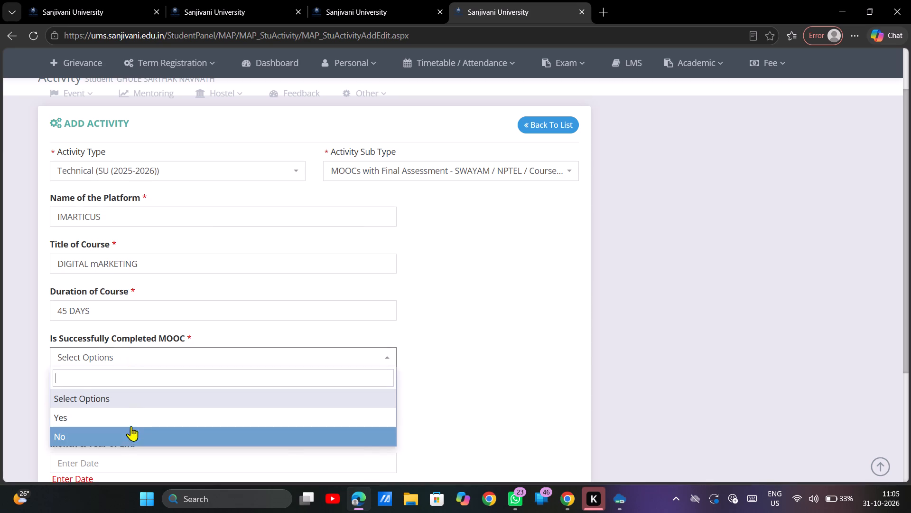
{"action": "left_click", "coordinate": [130, 419]}
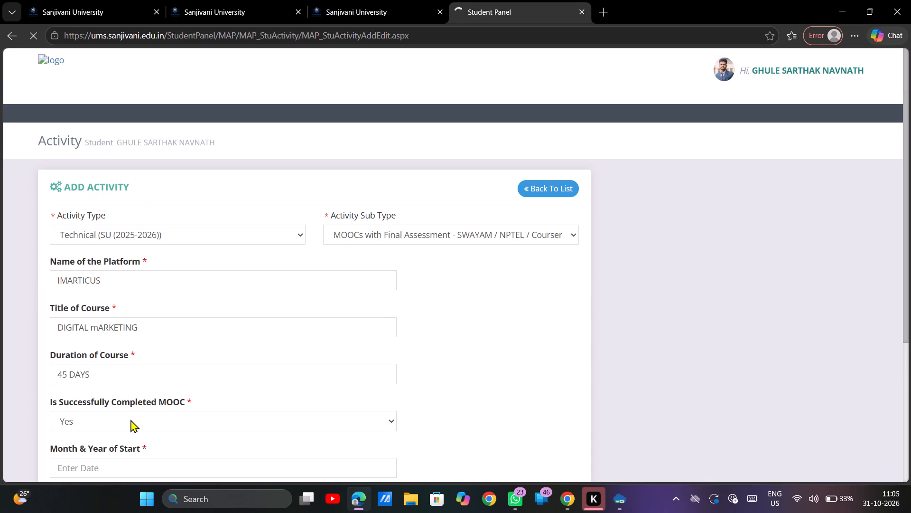
Set the Month & Year of Start to 28-09-2025.
{"action": "scroll", "coordinate": [128, 407], "scroll_direction": "down", "scroll_amount": 3}
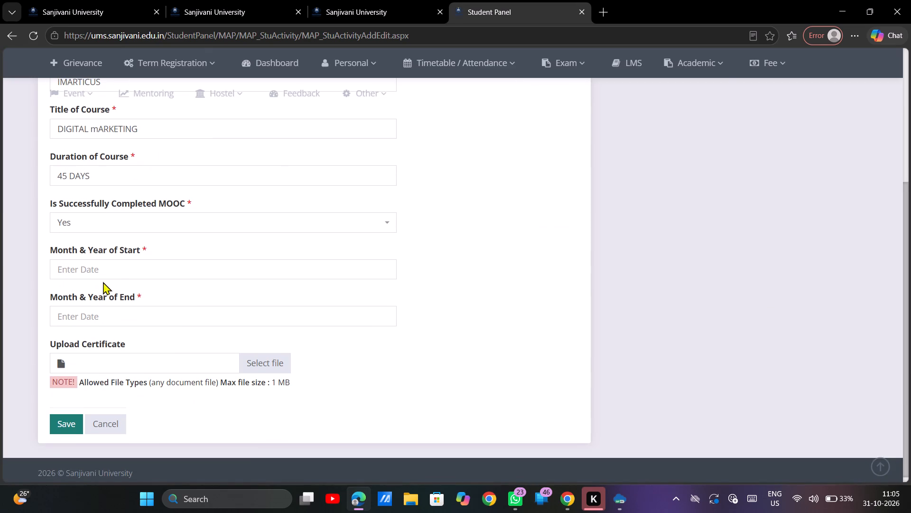
{"action": "left_click", "coordinate": [115, 269]}
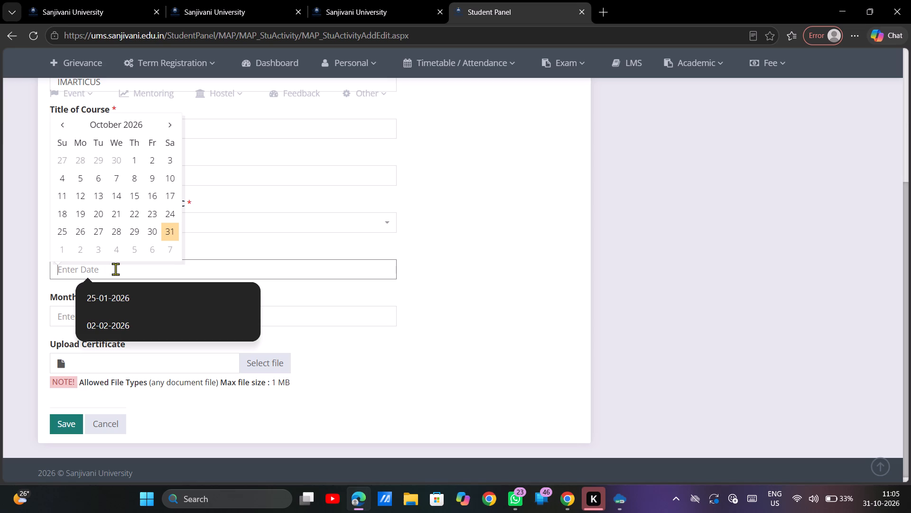
{"action": "left_click", "coordinate": [114, 116]}
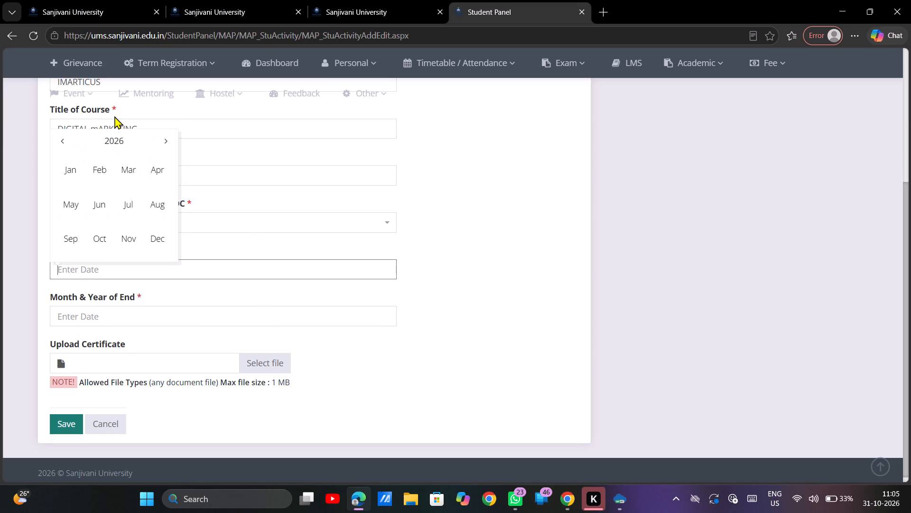
{"action": "left_click", "coordinate": [61, 142]}
{"action": "left_click", "coordinate": [69, 238]}
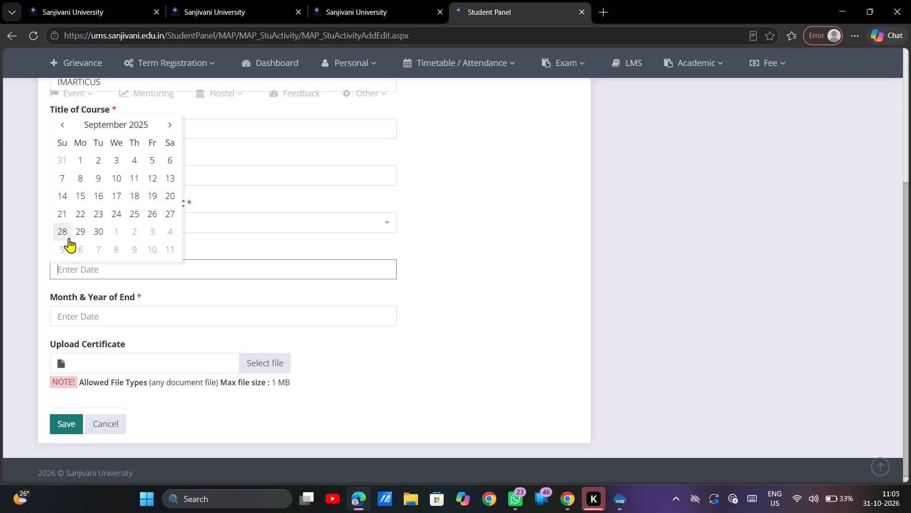
{"action": "left_click", "coordinate": [69, 238]}
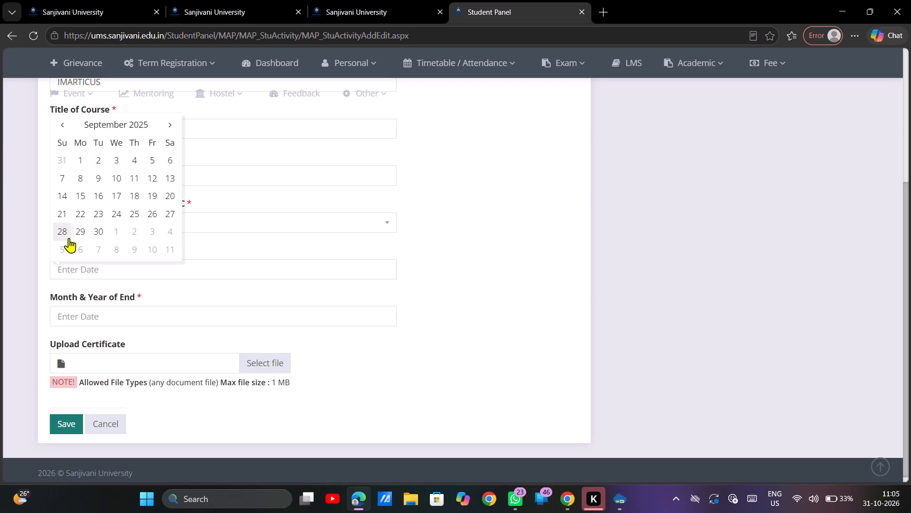
Choose December 2025 as the month for the Month & Year of End date.
{"action": "left_click", "coordinate": [103, 314]}
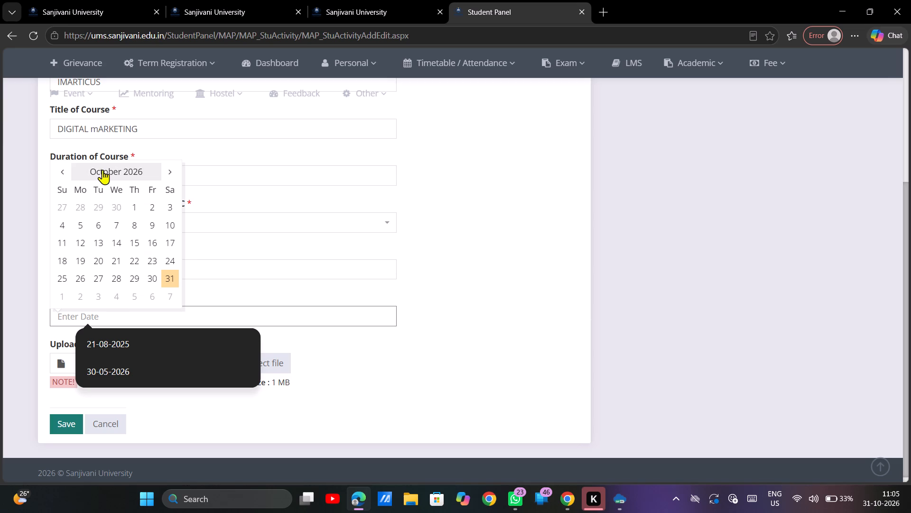
{"action": "left_click", "coordinate": [102, 170]}
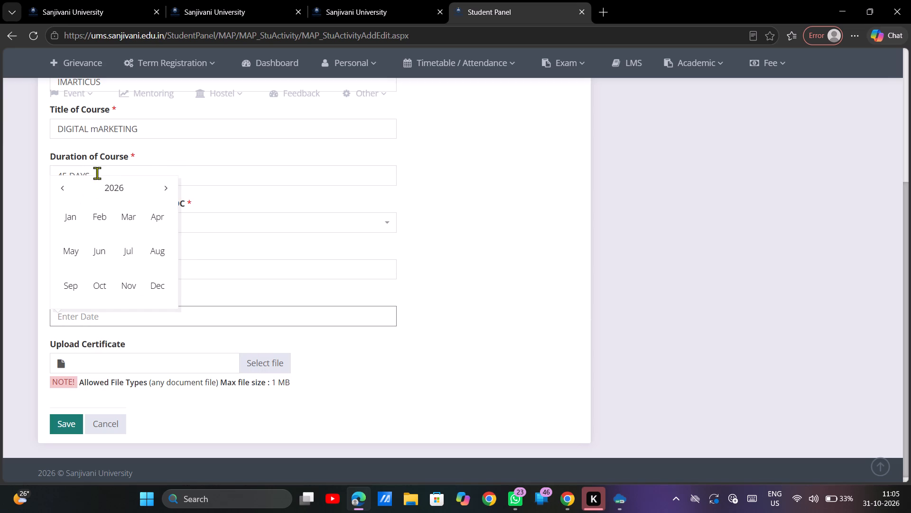
{"action": "left_click", "coordinate": [66, 185]}
{"action": "left_click", "coordinate": [155, 282]}
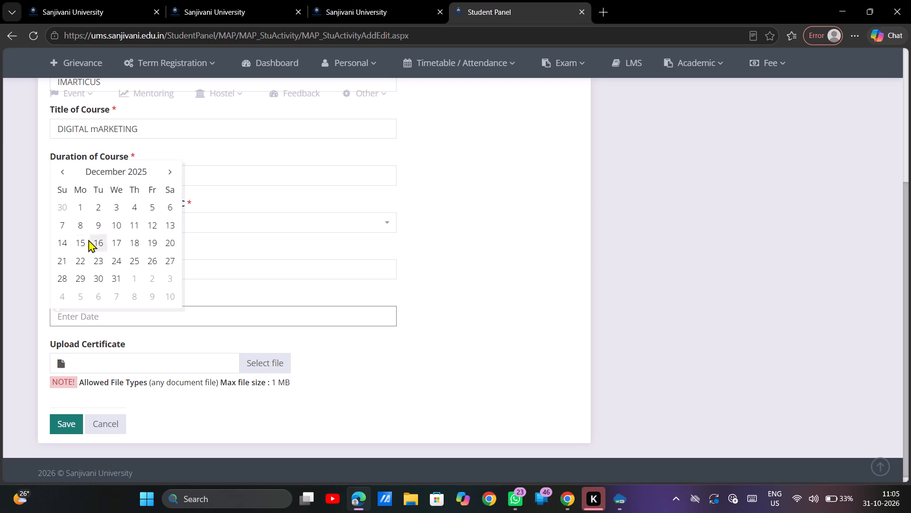
Set the Month & Year of End to 01-12-2025.
{"action": "left_click", "coordinate": [82, 207]}
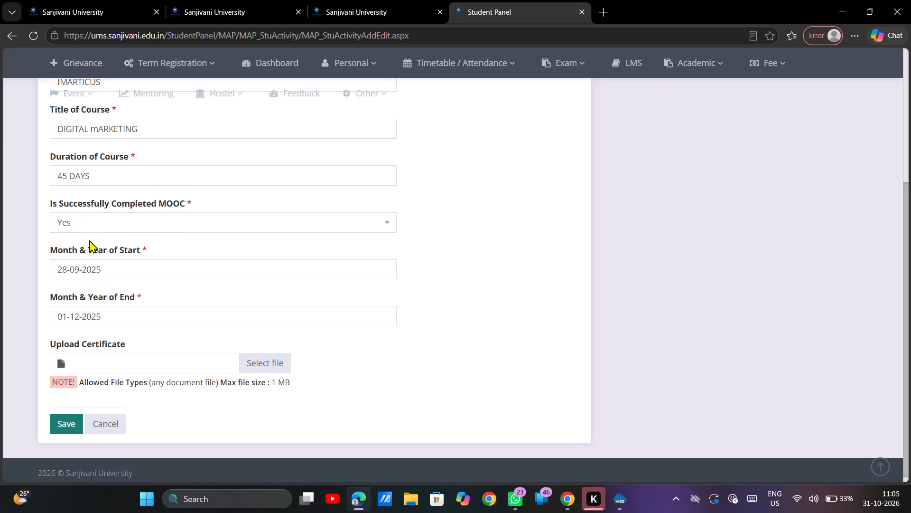
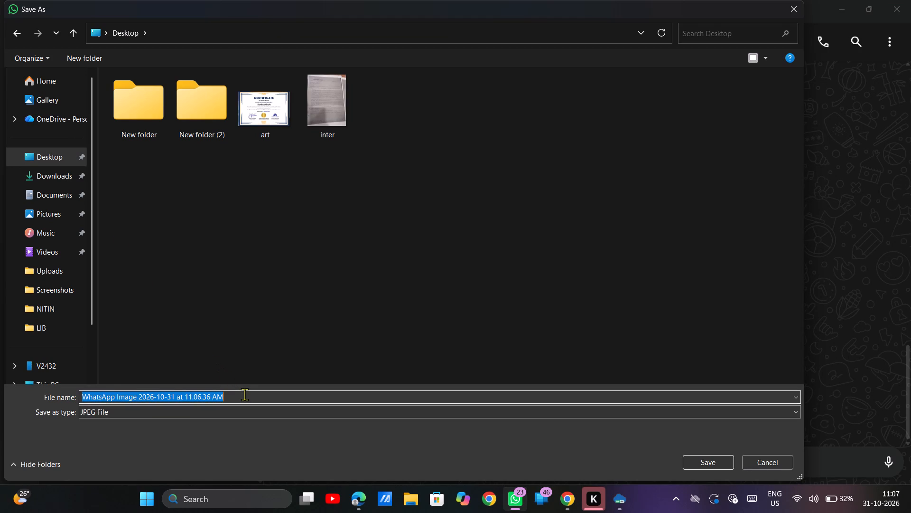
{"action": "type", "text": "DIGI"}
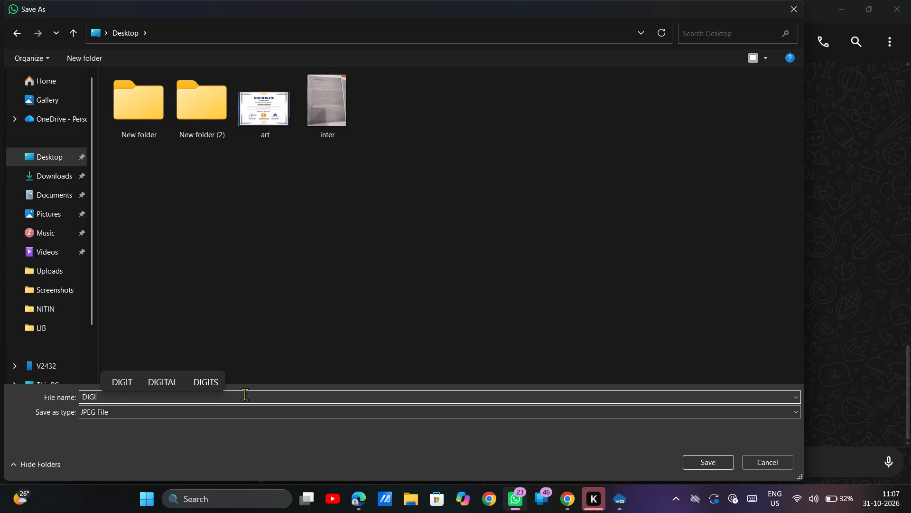
{"action": "left_click", "coordinate": [708, 460]}
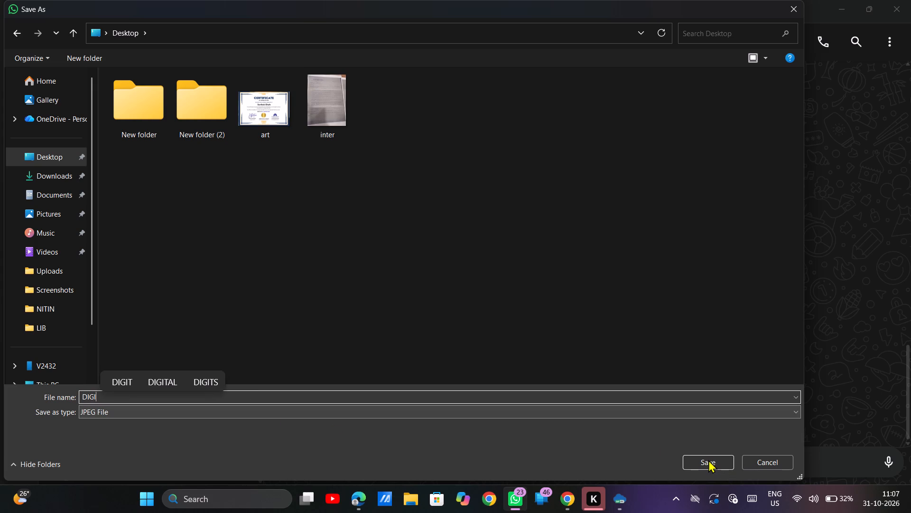
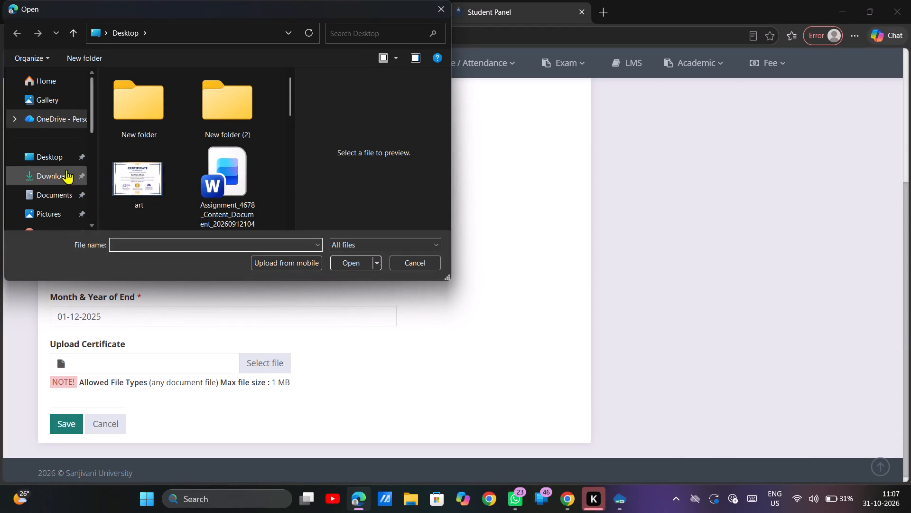
Attach the DIGI certificate image from the Desktop folder as the MOOC entry's Upload Certificate file.
{"action": "left_click", "coordinate": [60, 157]}
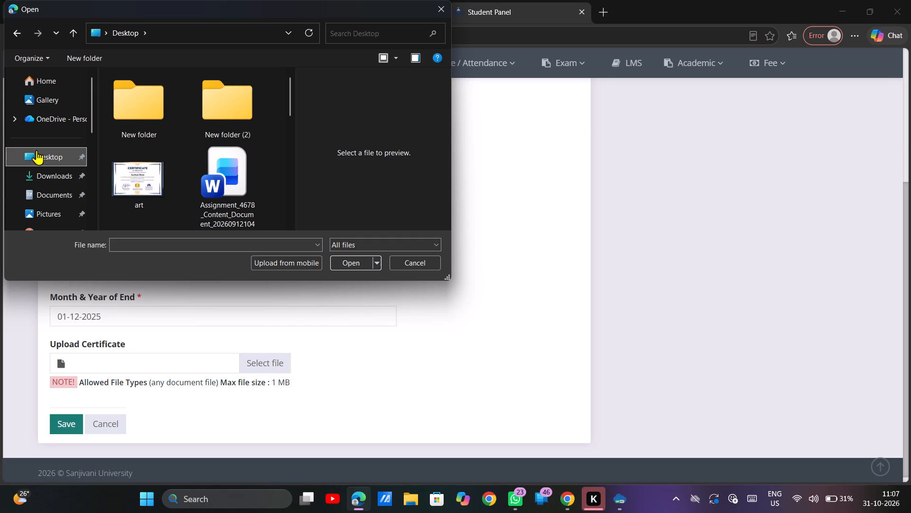
{"action": "scroll", "coordinate": [167, 171], "scroll_direction": "down", "scroll_amount": 2}
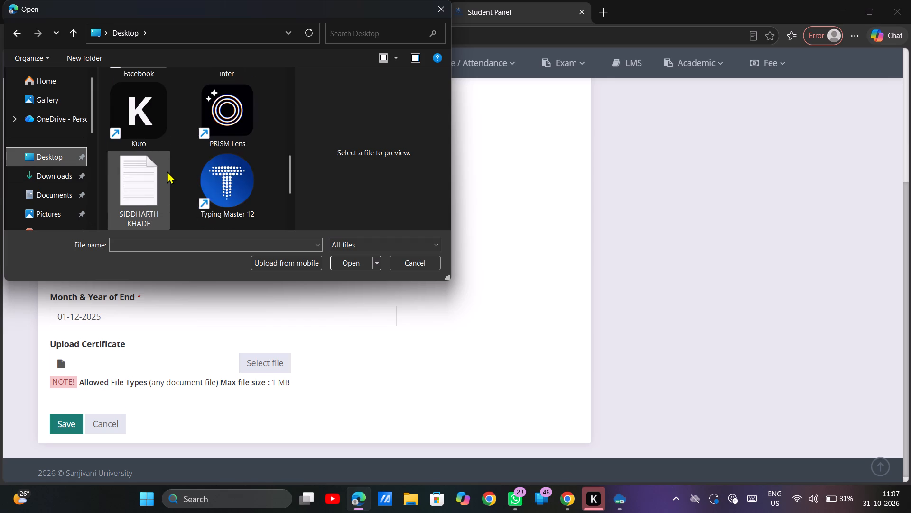
{"action": "scroll", "coordinate": [167, 171], "scroll_direction": "up", "scroll_amount": 5}
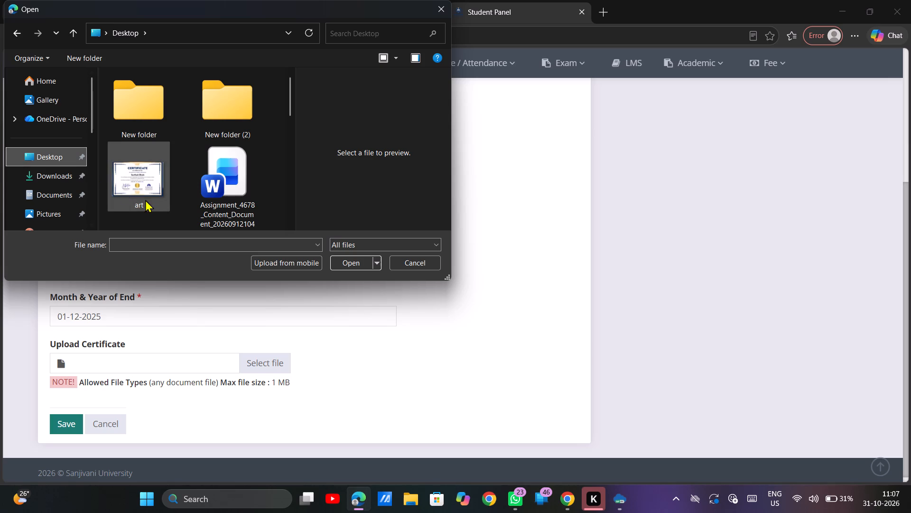
{"action": "scroll", "coordinate": [177, 180], "scroll_direction": "down", "scroll_amount": 1}
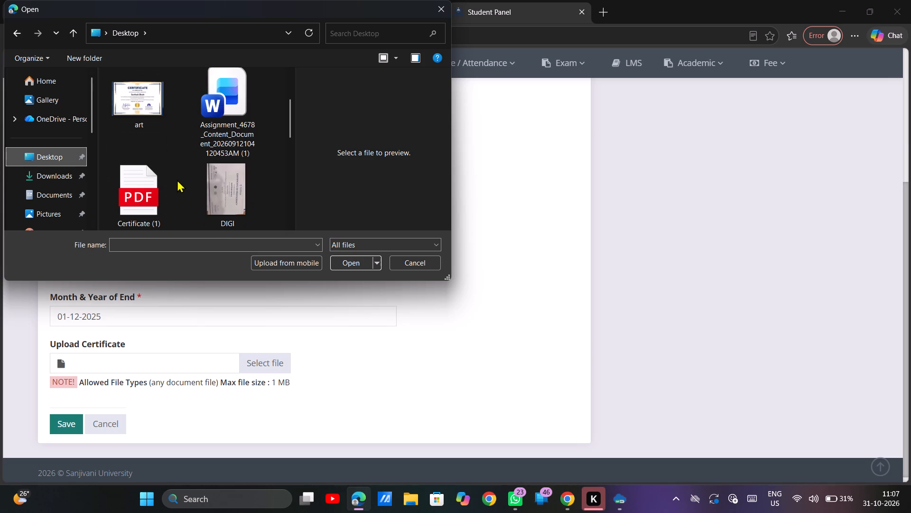
{"action": "scroll", "coordinate": [177, 180], "scroll_direction": "down", "scroll_amount": 1}
{"action": "left_click", "coordinate": [225, 136]}
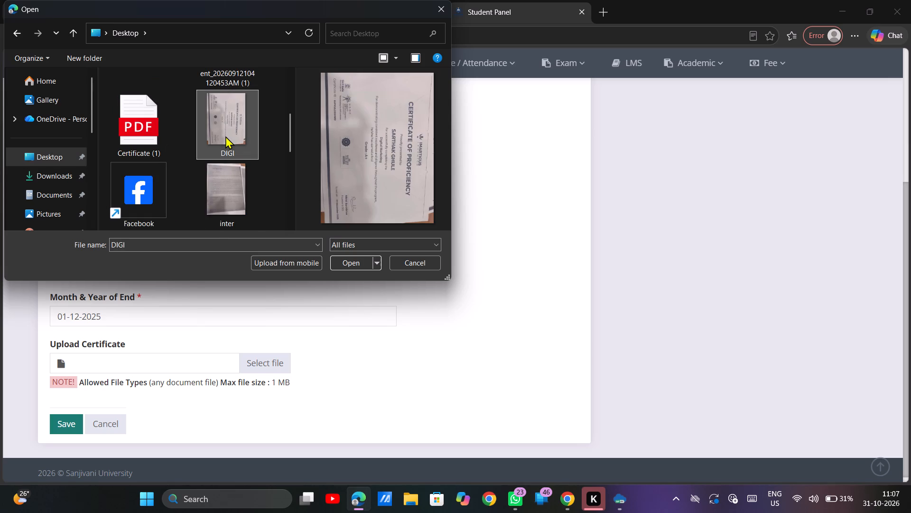
{"action": "left_click", "coordinate": [352, 264]}
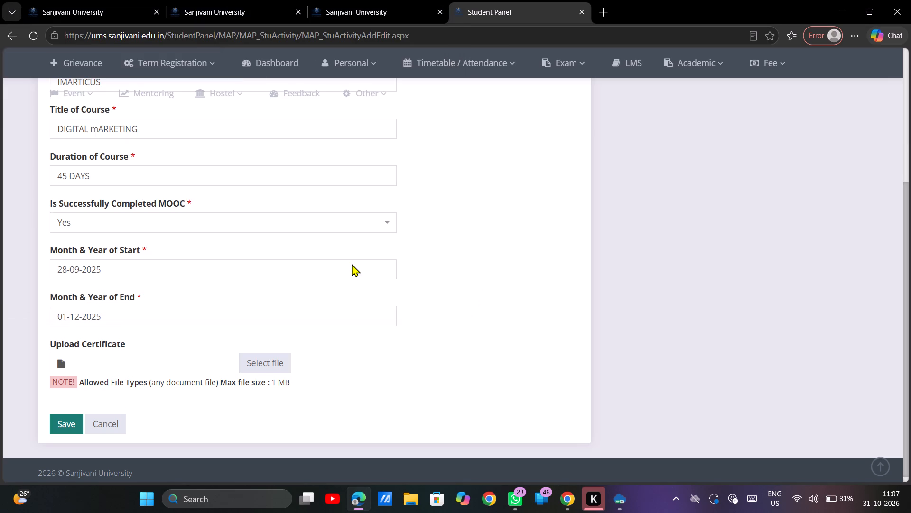
Save the completed MOOC activity entry for the IMARTICUS digital marketing course.
{"action": "left_click", "coordinate": [62, 420]}
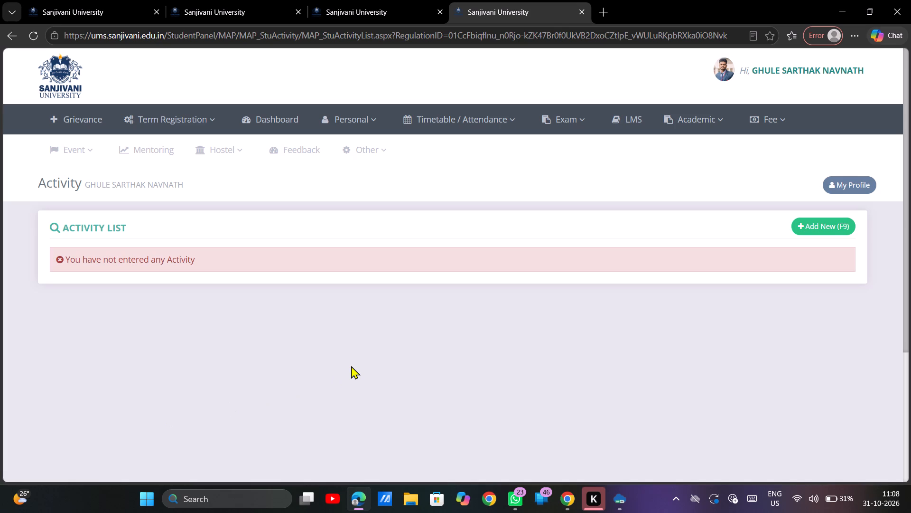
Start another new activity, set its Activity Type to Sports and Cultural (SU (2025-2026)), and open the Activity Sub Type choices.
{"action": "left_click", "coordinate": [825, 227]}
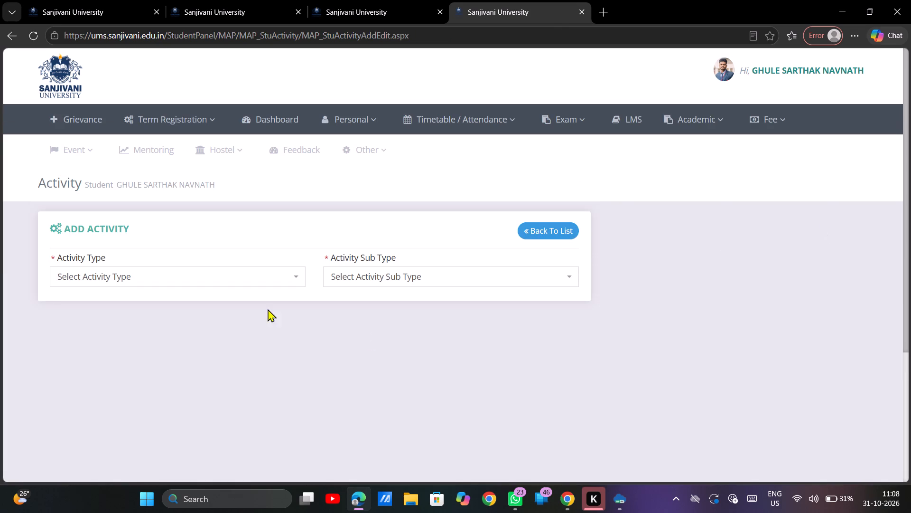
{"action": "left_click", "coordinate": [227, 274]}
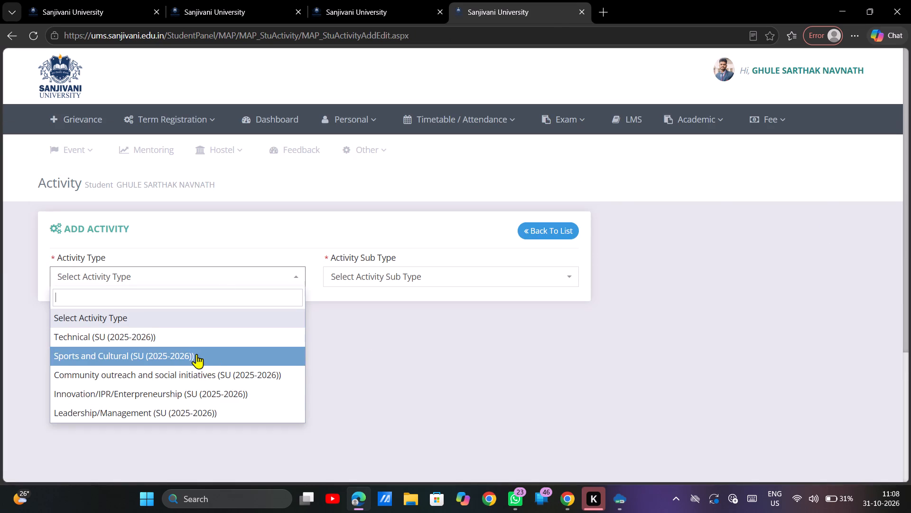
{"action": "left_click", "coordinate": [187, 358]}
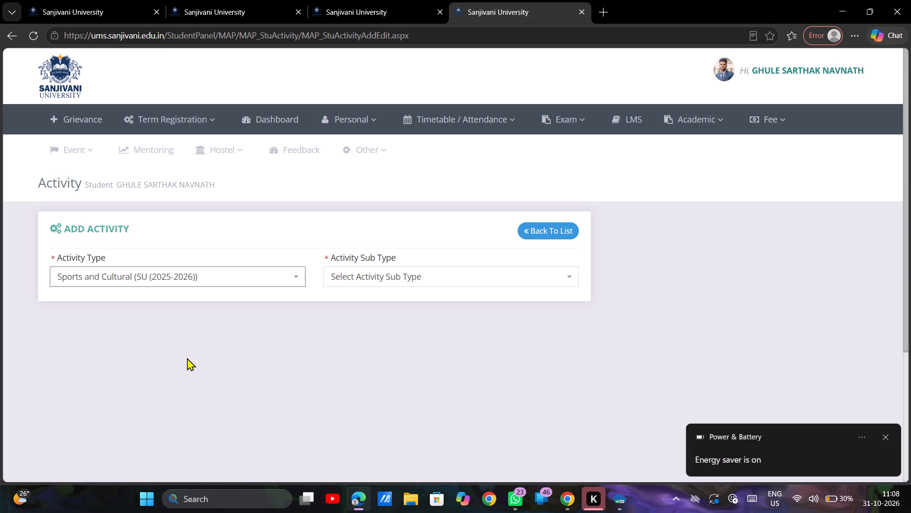
{"action": "left_click", "coordinate": [386, 273]}
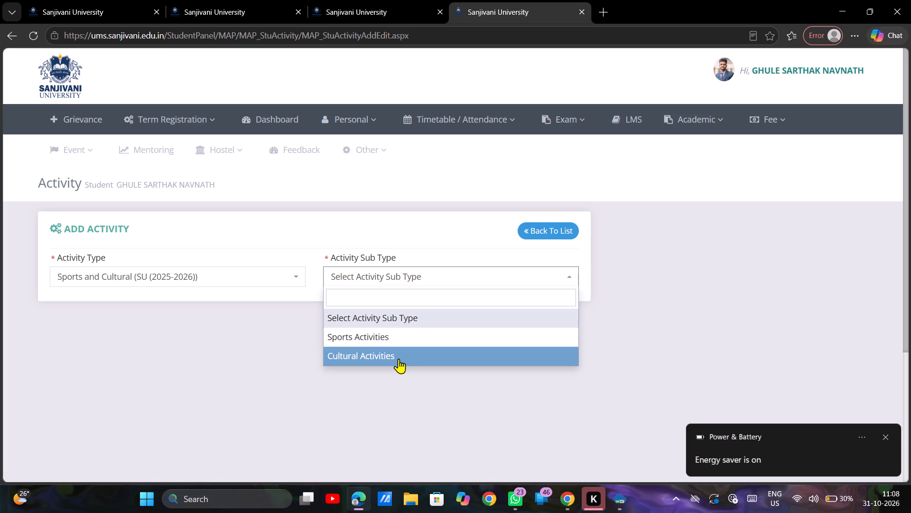
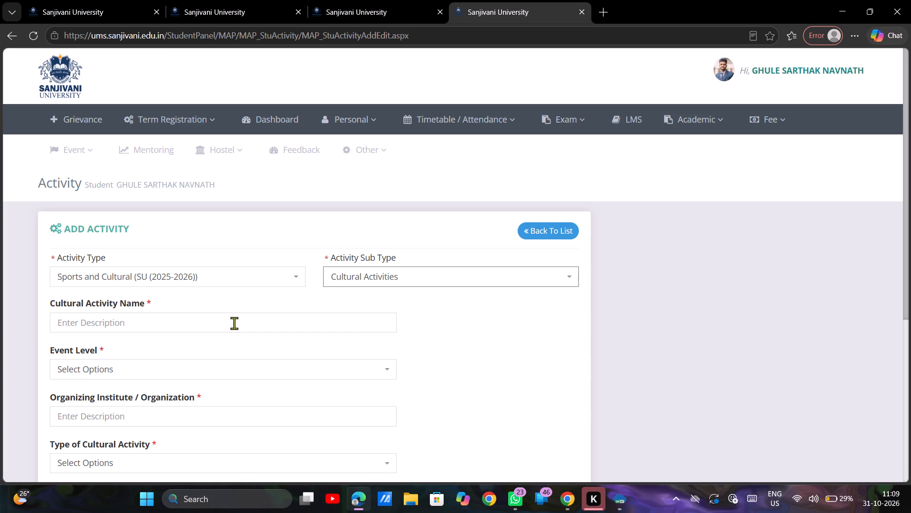
Autofill from the saved articts entry dated 25-01-2026, and extend the Cultural Activity Name to "articts WRITING".
{"action": "left_click", "coordinate": [213, 324]}
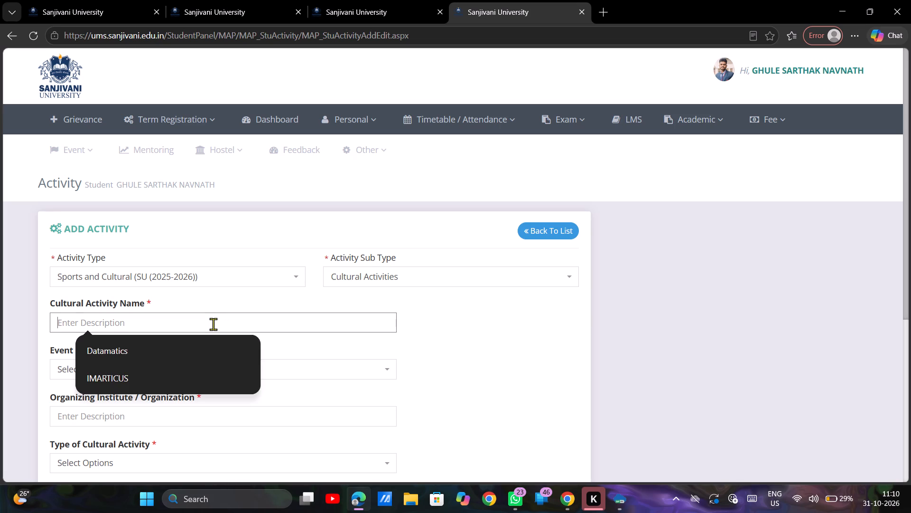
{"action": "type", "text": "AR"}
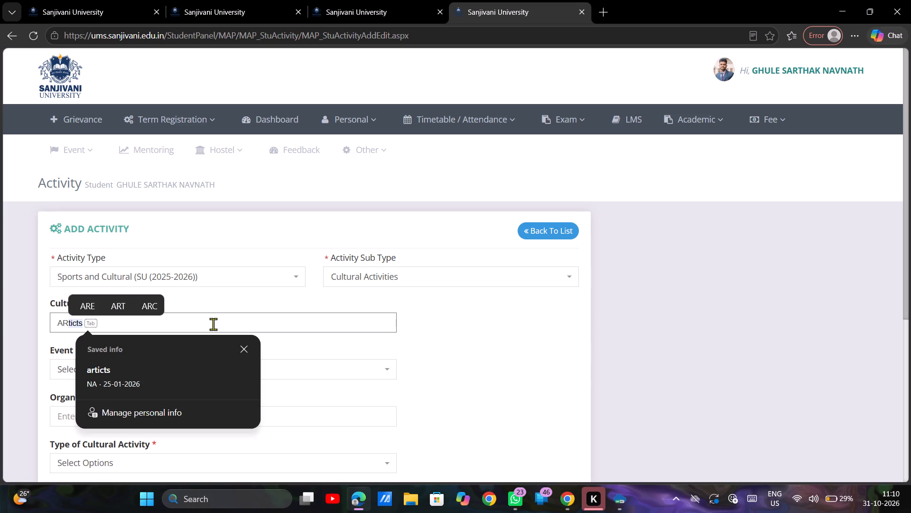
{"action": "key", "text": "space"}
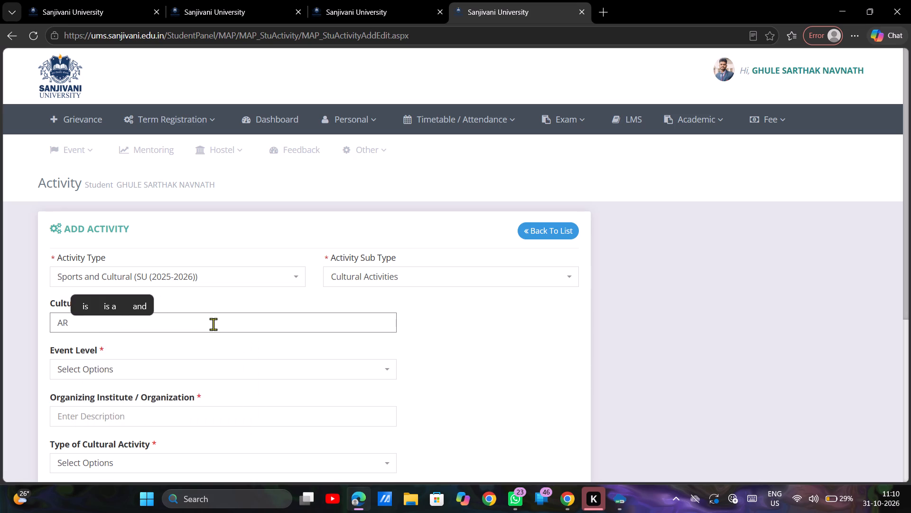
{"action": "key", "text": "BackSpace"}
{"action": "key", "text": "BackSpace"}
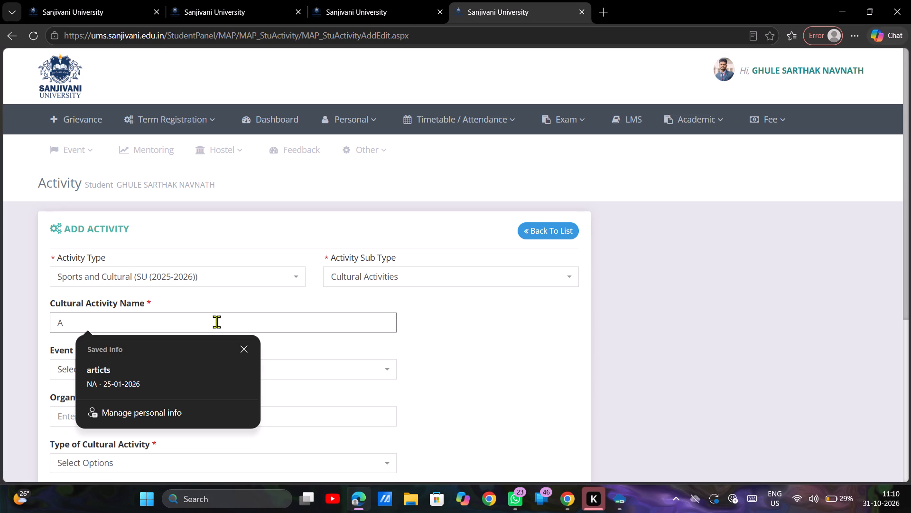
{"action": "left_click", "coordinate": [150, 364]}
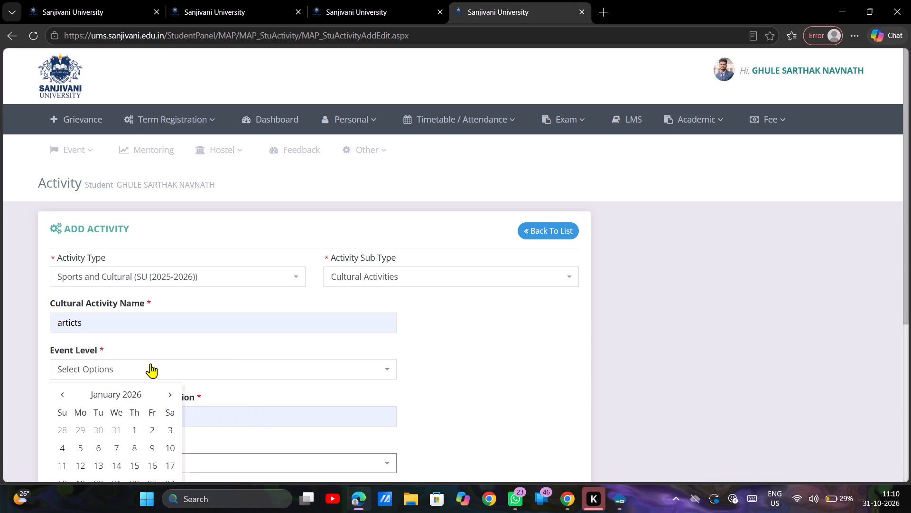
{"action": "left_click", "coordinate": [129, 309]}
{"action": "left_click", "coordinate": [121, 324]}
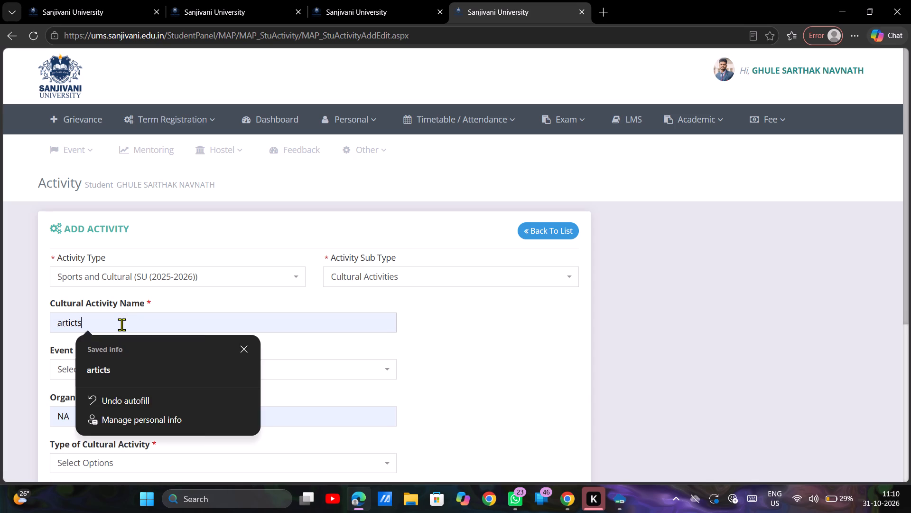
{"action": "key", "text": "space"}
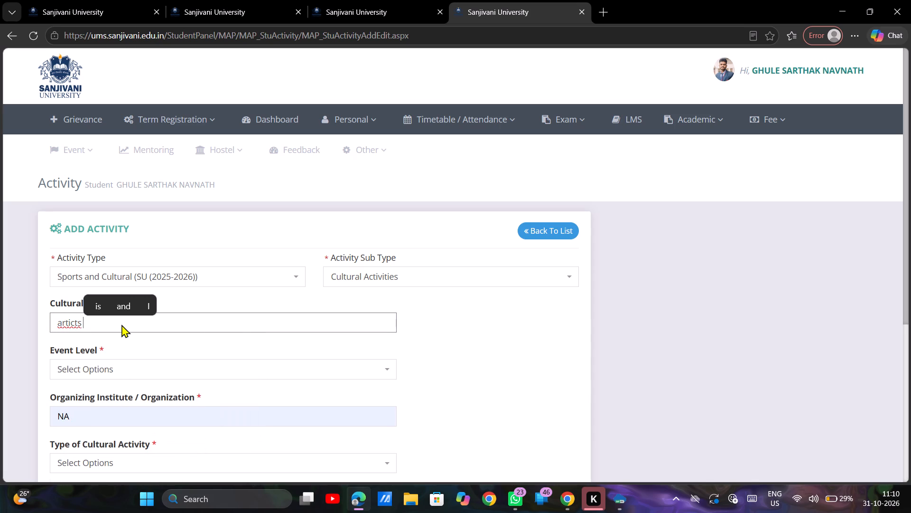
{"action": "key", "text": "w"}
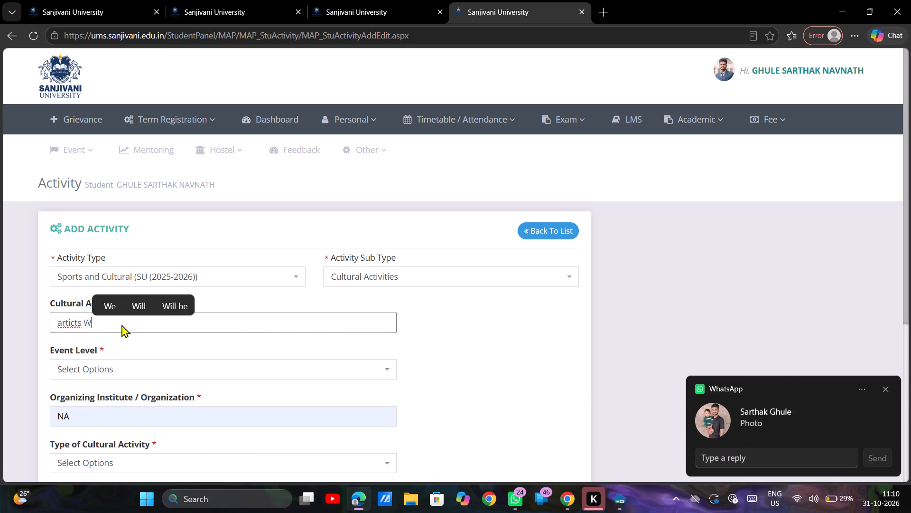
{"action": "type", "text": "RITI"}
{"action": "type", "text": "NG"}
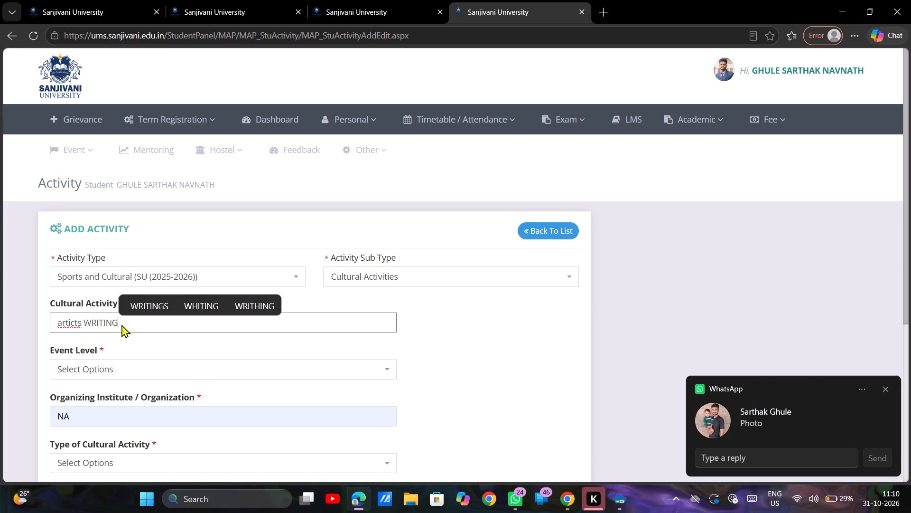
{"action": "key", "text": "space"}
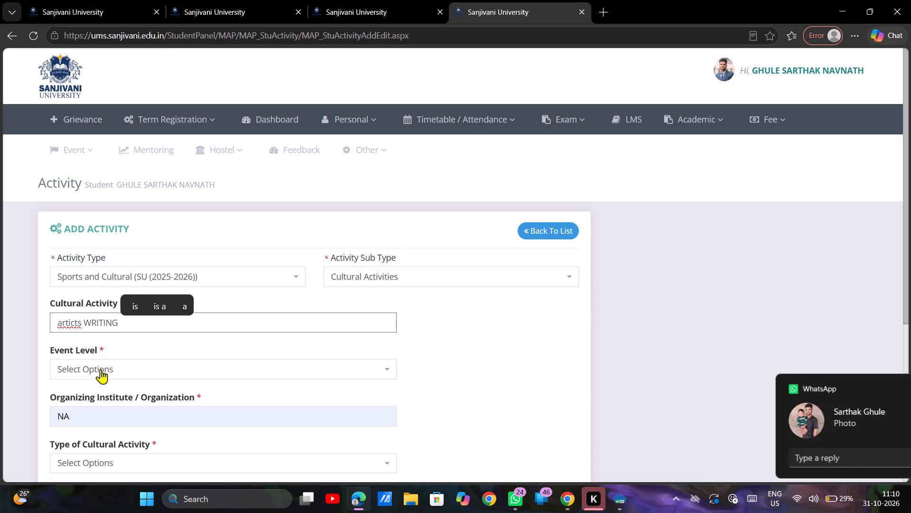
Set the cultural activity's Event Level to Inter College/University/National Level.
{"action": "left_click", "coordinate": [101, 369]}
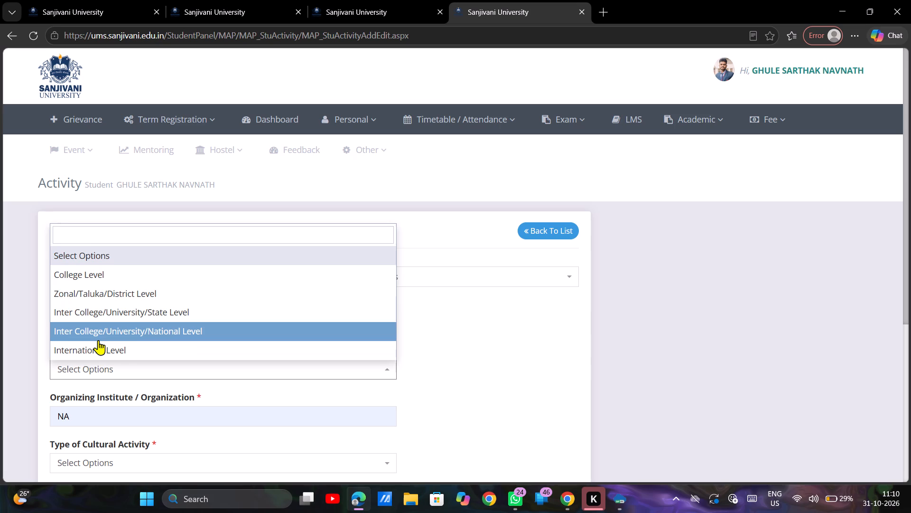
{"action": "left_click", "coordinate": [98, 340]}
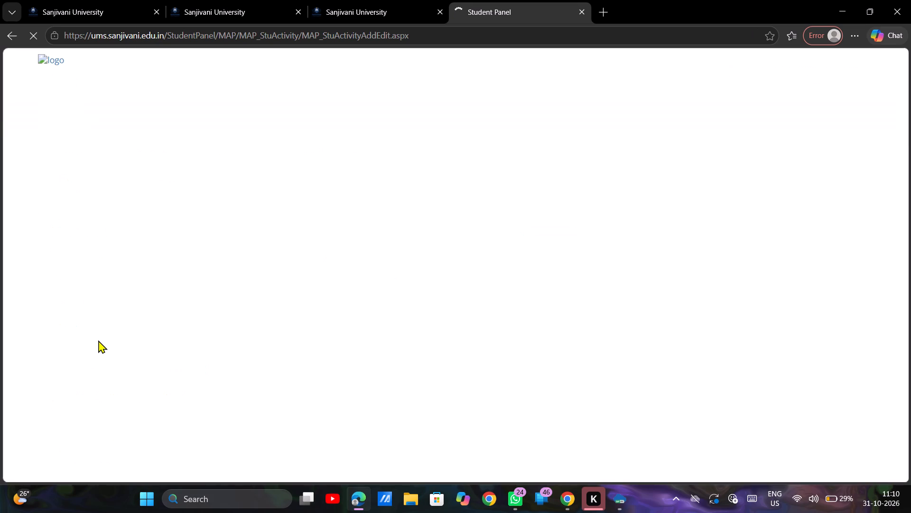
Replace the Organizing Institute / Organization entry with "SANJIVANI UNIVERSITY".
{"action": "scroll", "coordinate": [98, 340], "scroll_direction": "down", "scroll_amount": 2}
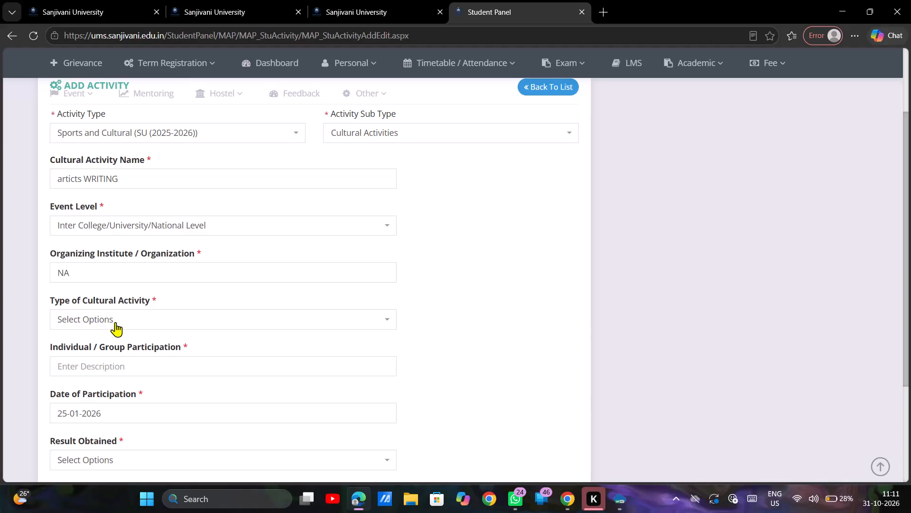
{"action": "left_click", "coordinate": [98, 270]}
{"action": "key", "text": "BackSpace"}
{"action": "key", "text": "BackSpace"}
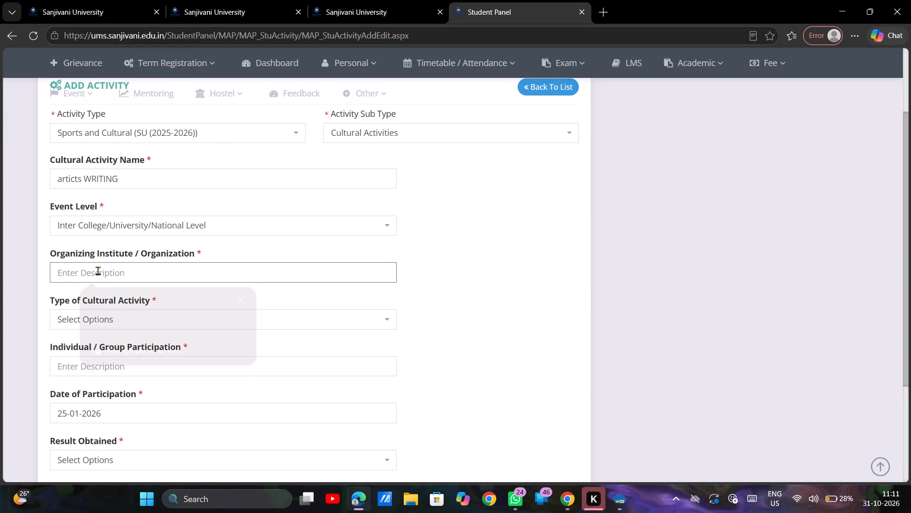
{"action": "type", "text": "SANN"}
{"action": "key", "text": "BackSpace"}
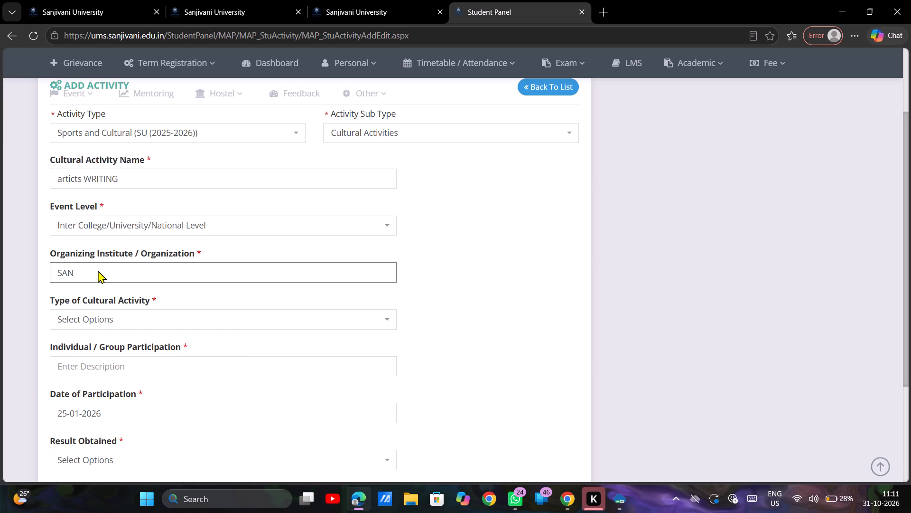
{"action": "type", "text": "JIVANI"}
{"action": "key", "text": "space"}
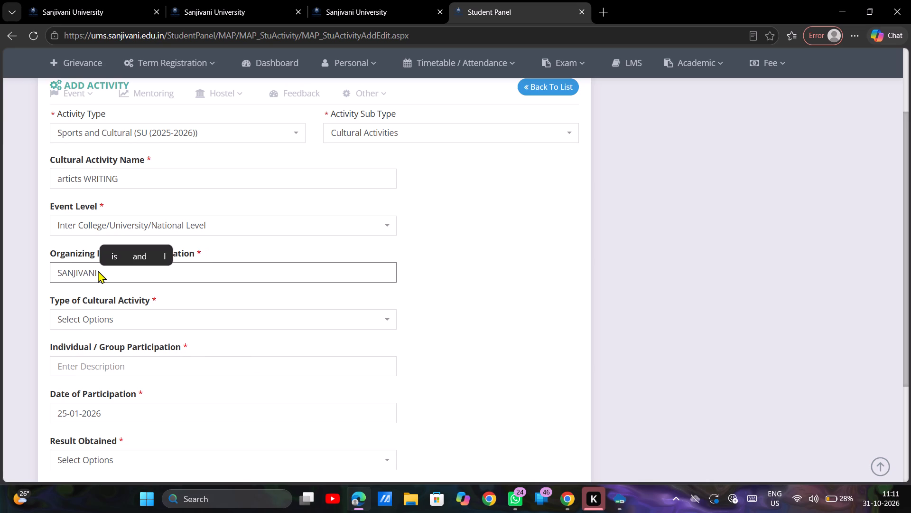
{"action": "type", "text": "UNIVERSITY"}
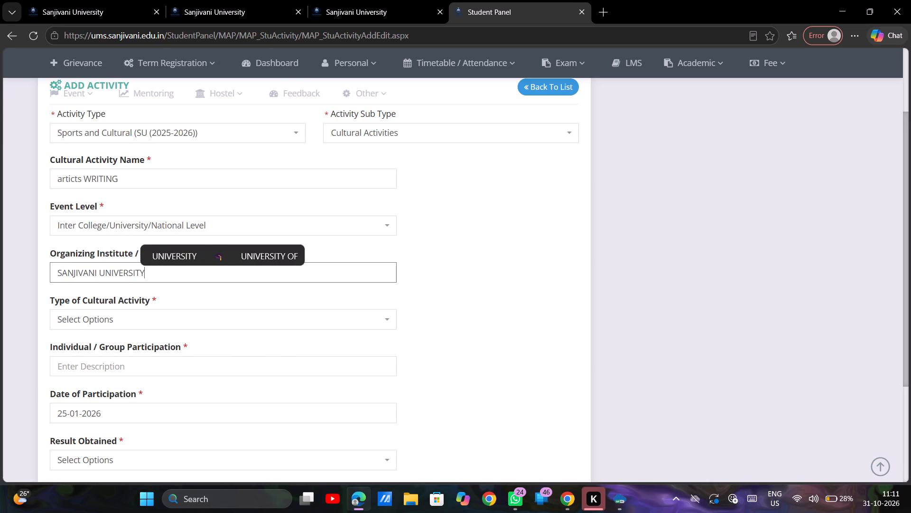
{"action": "key", "text": "space"}
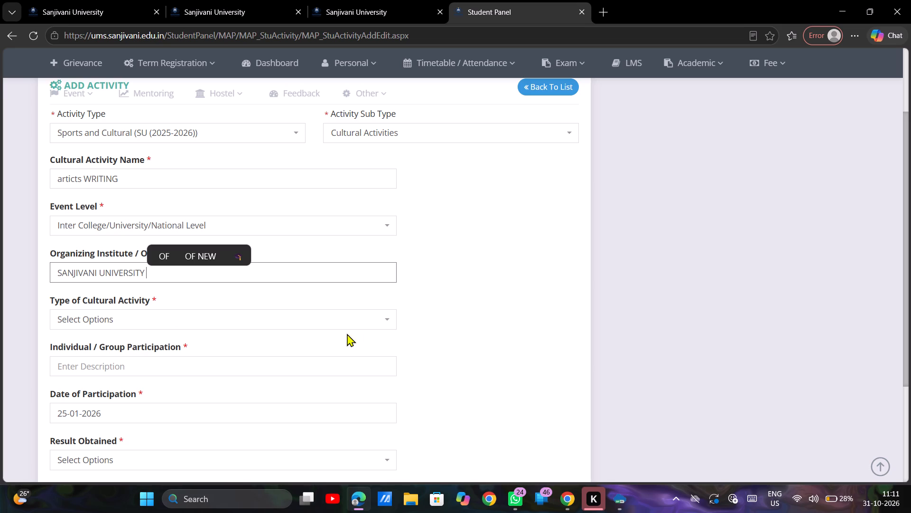
Set the Type of Cultural Activity to Fine Arts.
{"action": "left_click", "coordinate": [380, 315]}
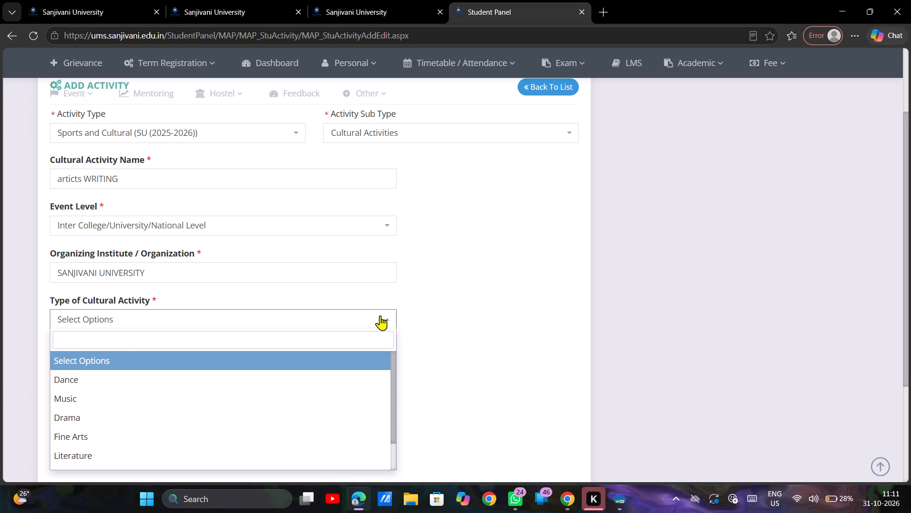
{"action": "left_click", "coordinate": [124, 440]}
Enter "INDIVIDUAL" as the Individual / Group Participation for the cultural activity.
{"action": "scroll", "coordinate": [96, 416], "scroll_direction": "down", "scroll_amount": 1}
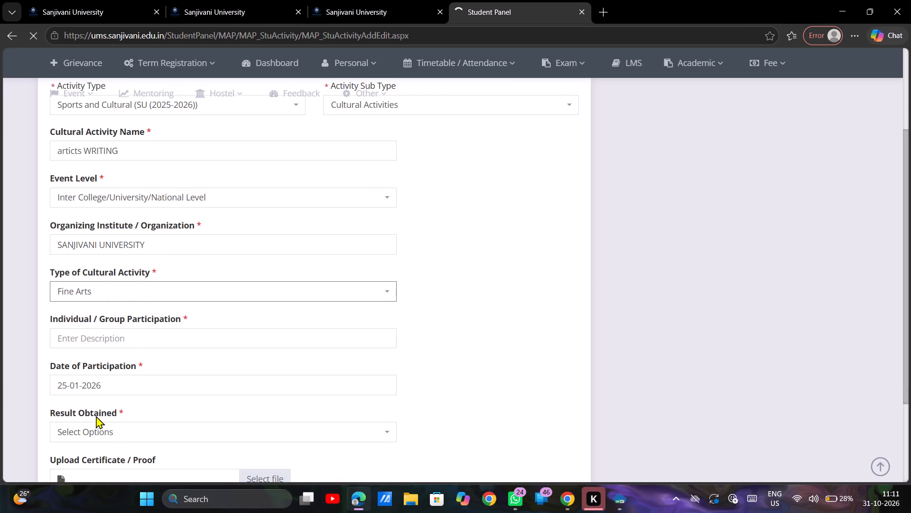
{"action": "scroll", "coordinate": [96, 416], "scroll_direction": "down", "scroll_amount": 1}
{"action": "scroll", "coordinate": [109, 349], "scroll_direction": "down", "scroll_amount": 1}
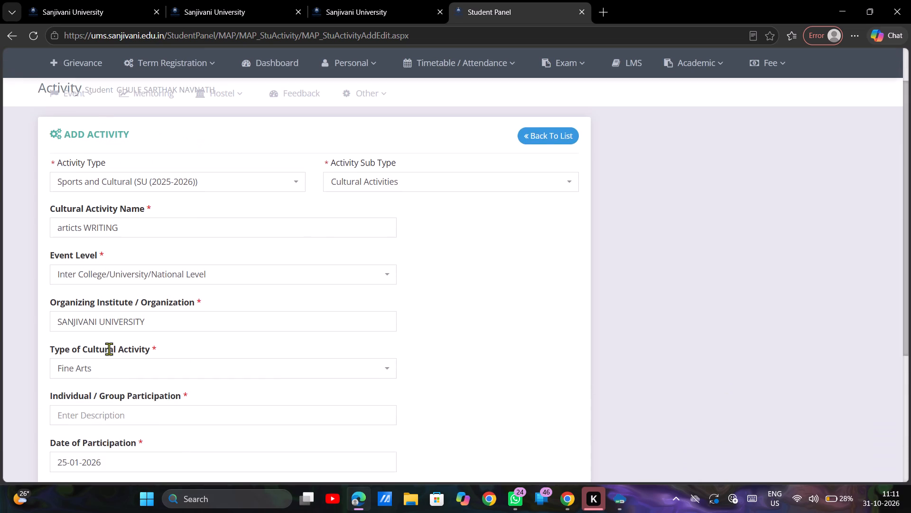
{"action": "scroll", "coordinate": [109, 349], "scroll_direction": "down", "scroll_amount": 1}
{"action": "left_click", "coordinate": [108, 351]}
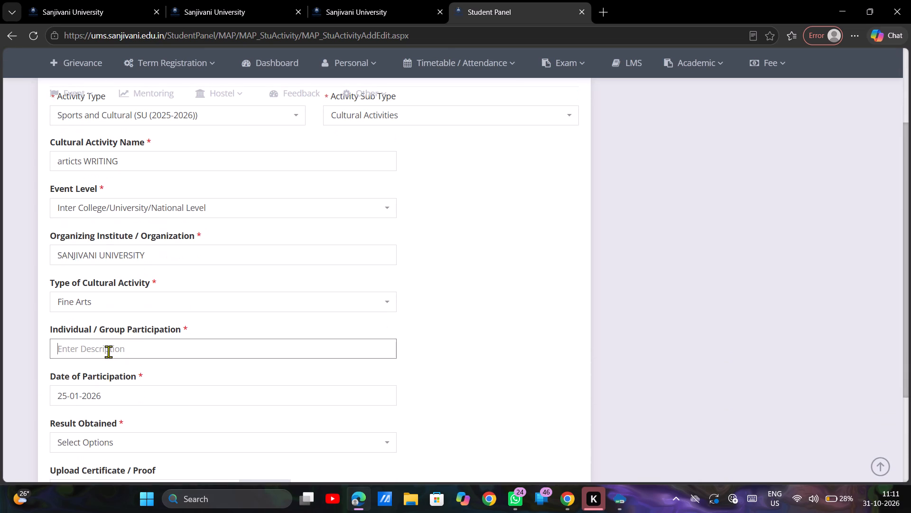
{"action": "type", "text": "IN"}
{"action": "type", "text": "DI"}
{"action": "type", "text": "VI"}
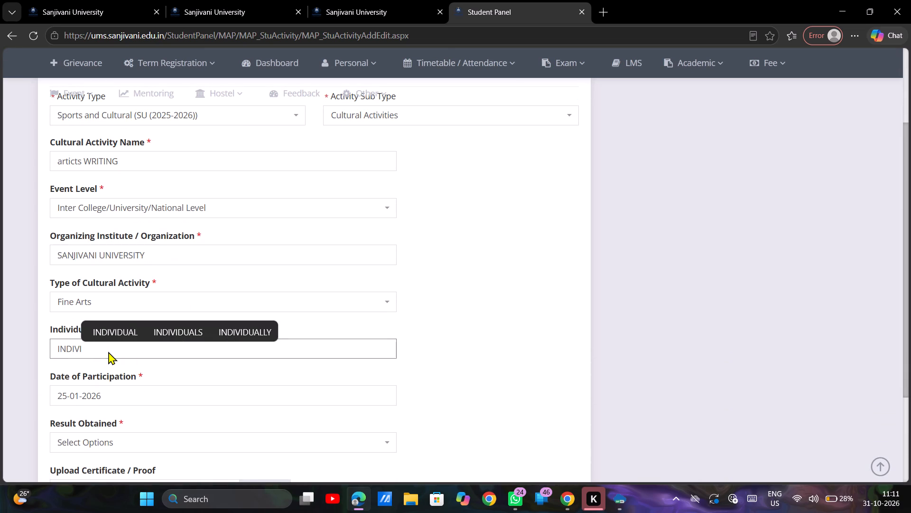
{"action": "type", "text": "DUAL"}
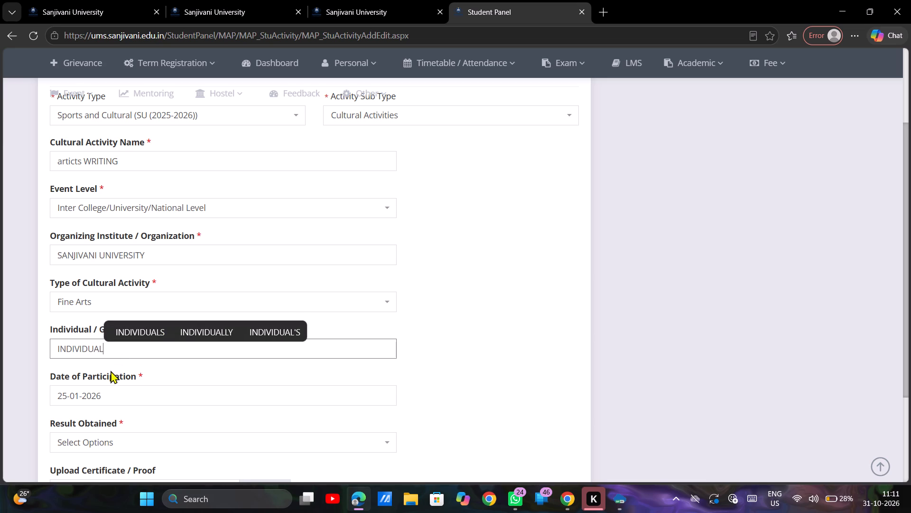
Set the cultural activity's Date of Participation to 10-02-2026.
{"action": "scroll", "coordinate": [106, 399], "scroll_direction": "down", "scroll_amount": 1}
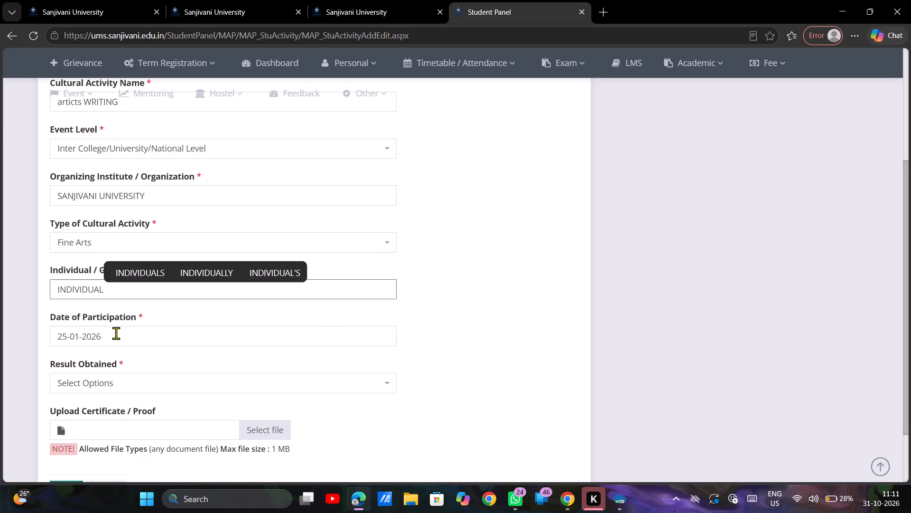
{"action": "left_click", "coordinate": [102, 336]}
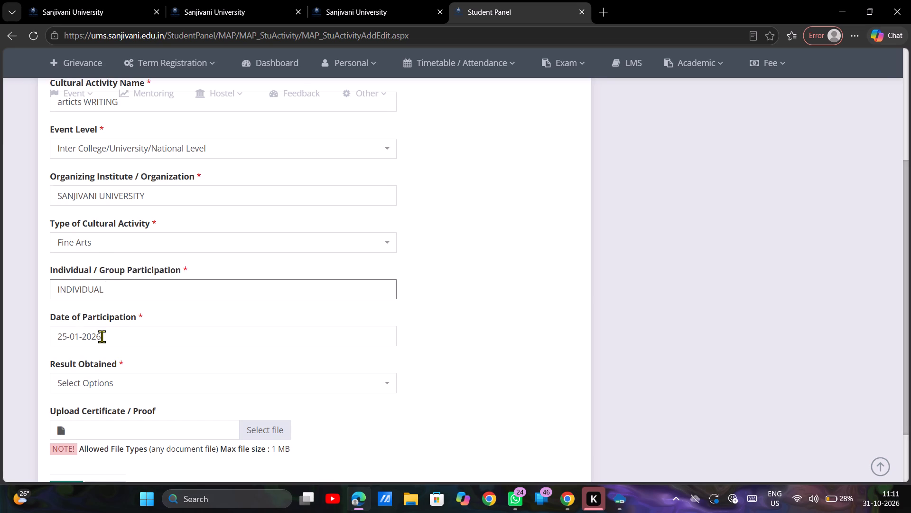
{"action": "left_click", "coordinate": [114, 188]}
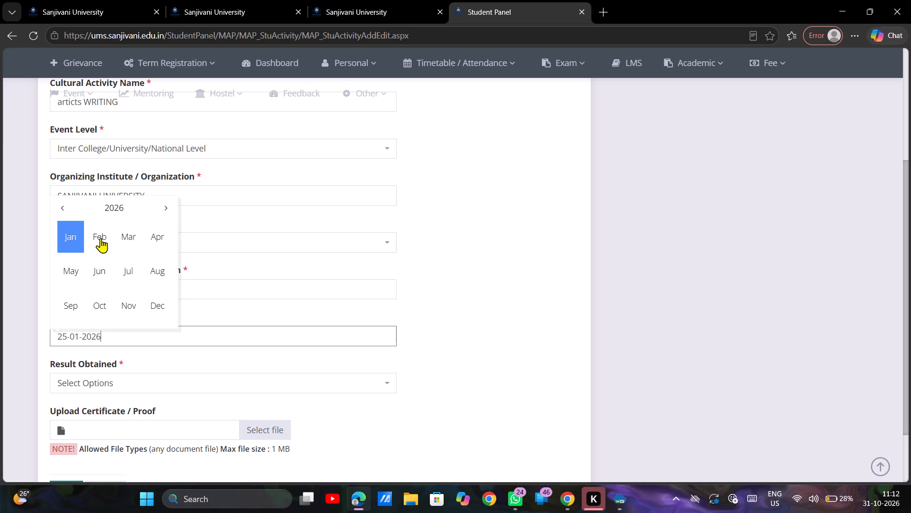
{"action": "left_click", "coordinate": [98, 248]}
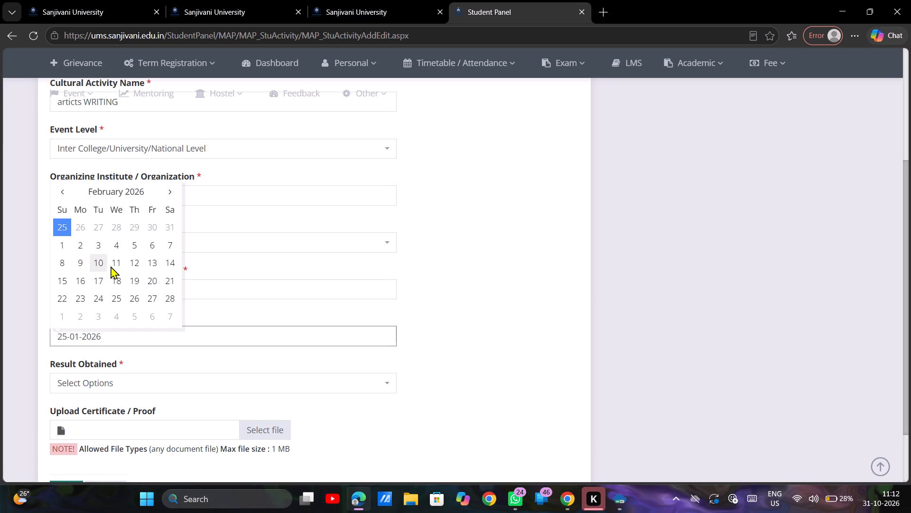
{"action": "left_click", "coordinate": [100, 263]}
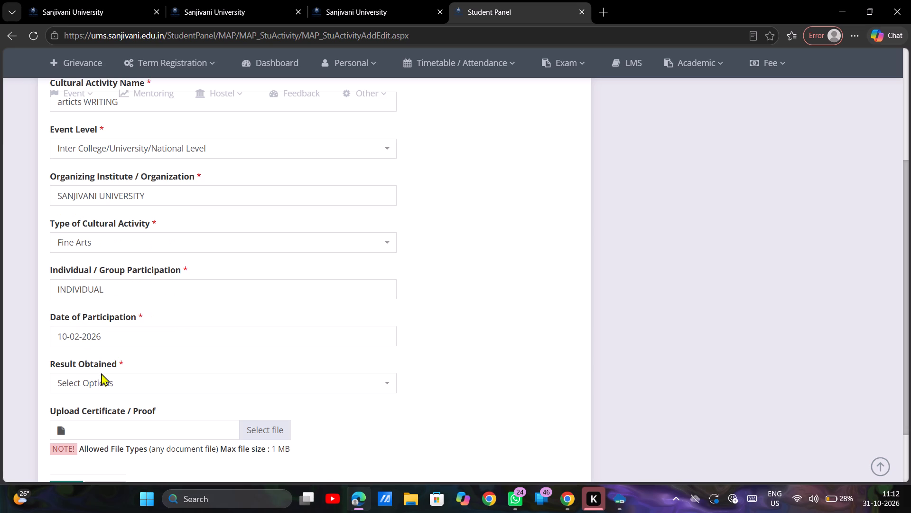
Set the Result Obtained for the cultural activity to Participation.
{"action": "left_click", "coordinate": [109, 379]}
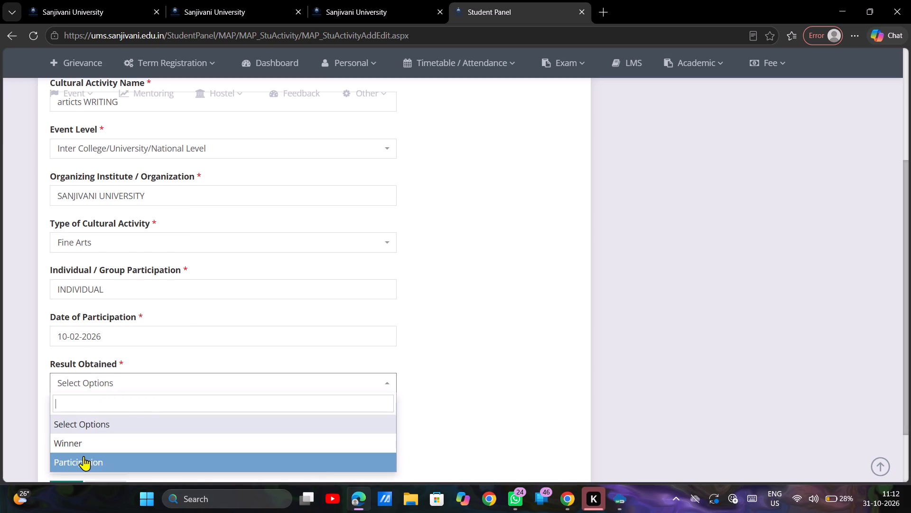
{"action": "left_click", "coordinate": [84, 456]}
{"action": "scroll", "coordinate": [84, 456], "scroll_direction": "down", "scroll_amount": 2}
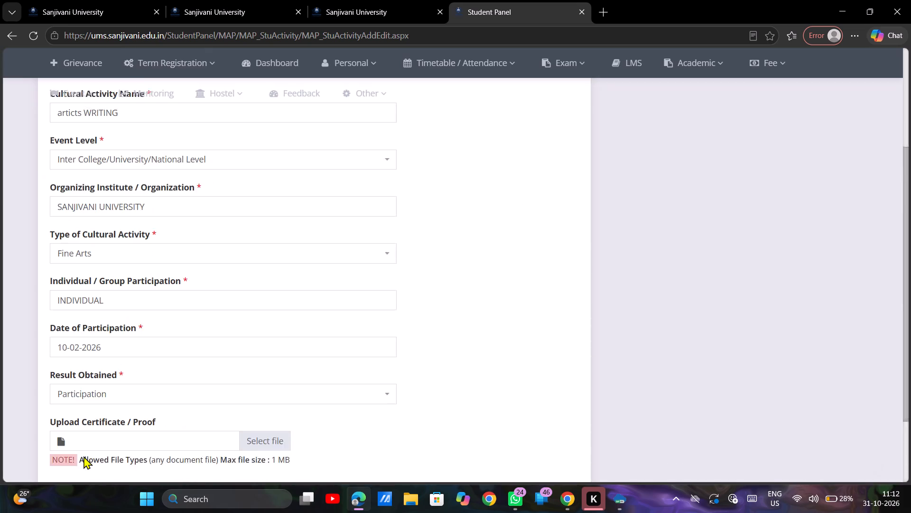
{"action": "scroll", "coordinate": [84, 456], "scroll_direction": "down", "scroll_amount": 2}
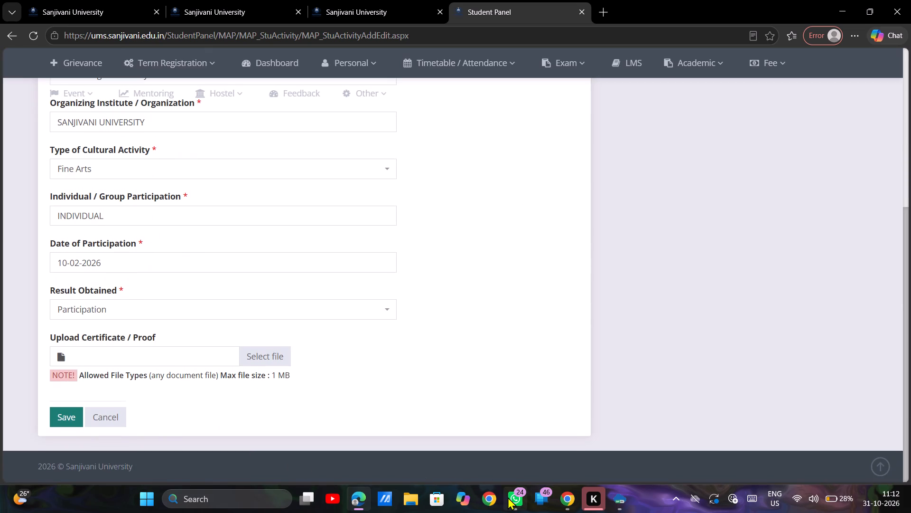
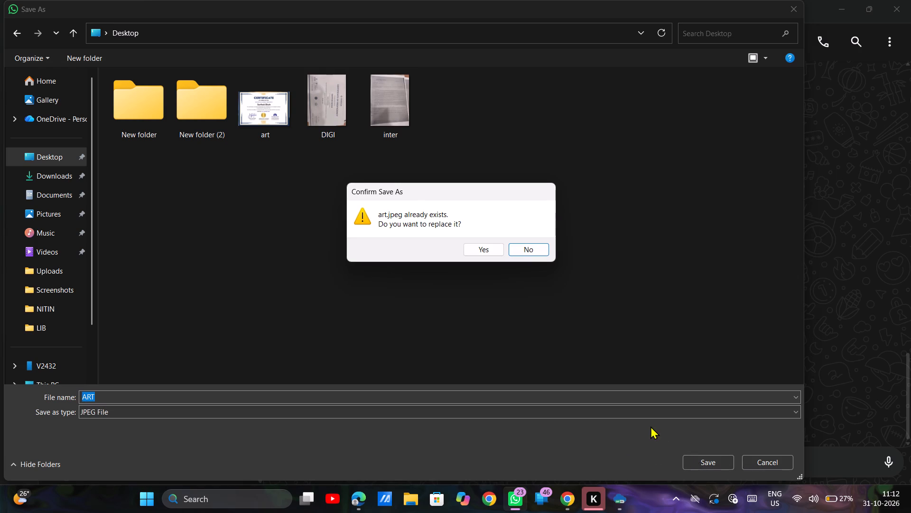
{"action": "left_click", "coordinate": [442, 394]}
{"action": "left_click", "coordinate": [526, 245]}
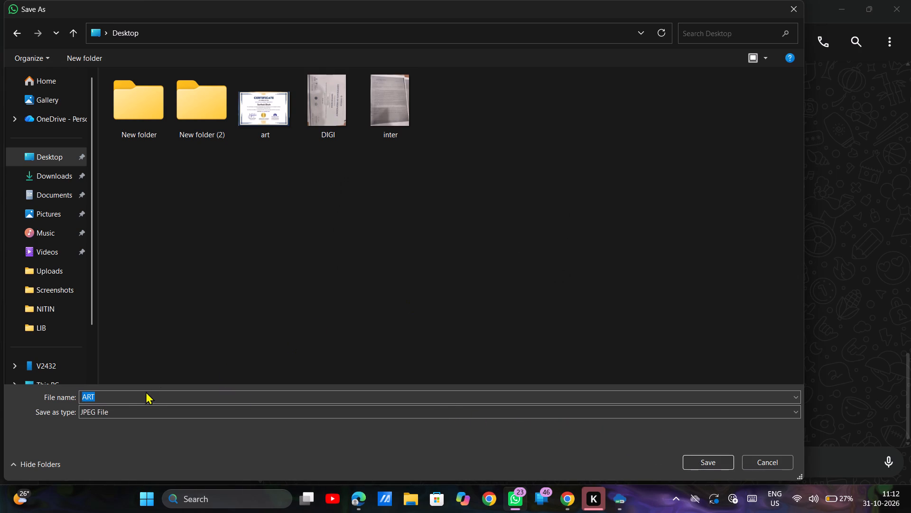
Save the WhatsApp image to the Desktop as a JPEG file named "ARTIC".
{"action": "left_click", "coordinate": [121, 394]}
{"action": "left_click", "coordinate": [121, 394]}
{"action": "type", "text": "I8CS"}
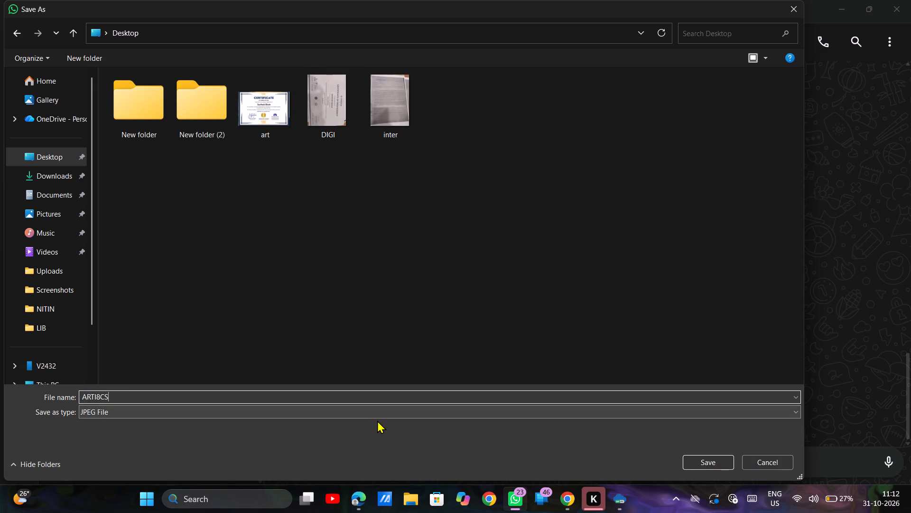
{"action": "key", "text": "BackSpace"}
{"action": "key", "text": "BackSpace"}
{"action": "key", "text": "BackSpace"}
{"action": "key", "text": "v"}
{"action": "key", "text": "BackSpace"}
{"action": "type", "text": "CS"}
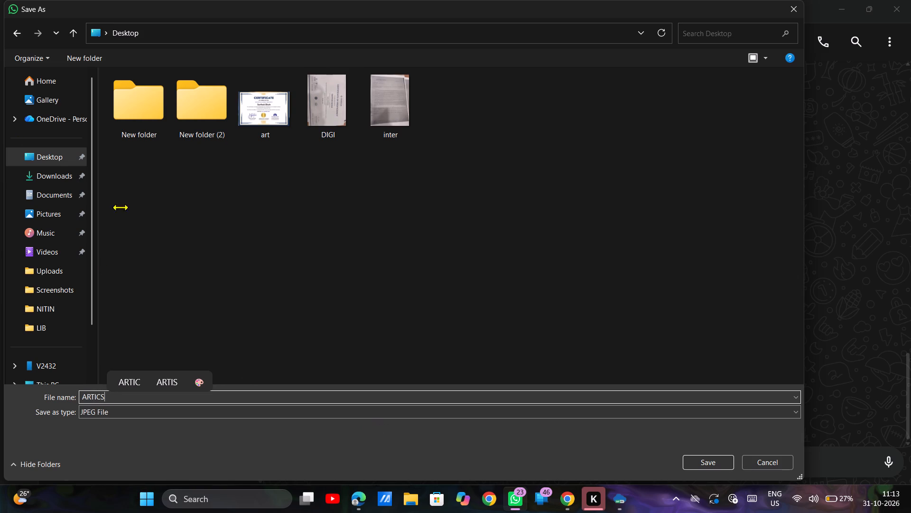
{"action": "left_click", "coordinate": [136, 384]}
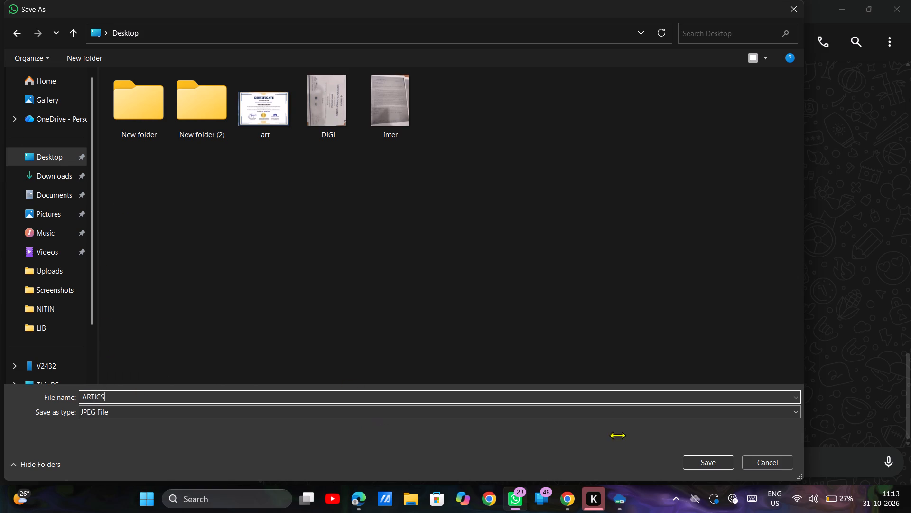
{"action": "left_click", "coordinate": [707, 464]}
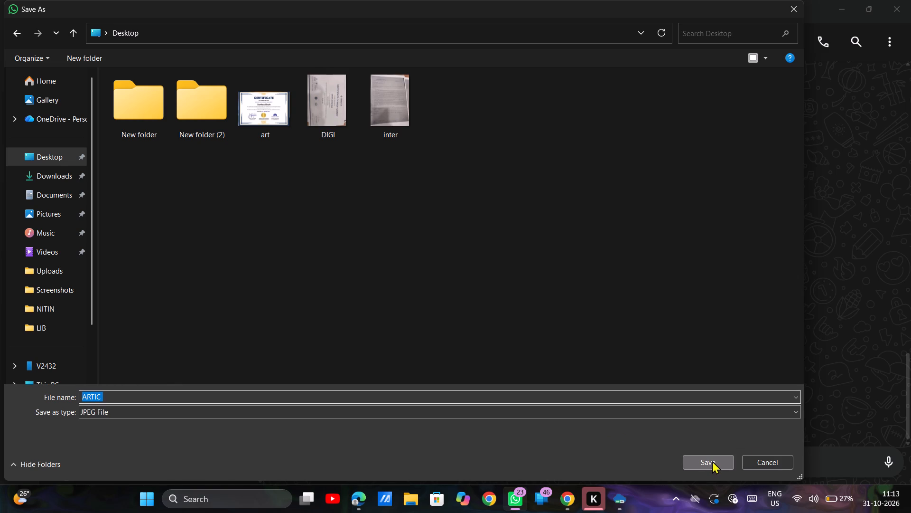
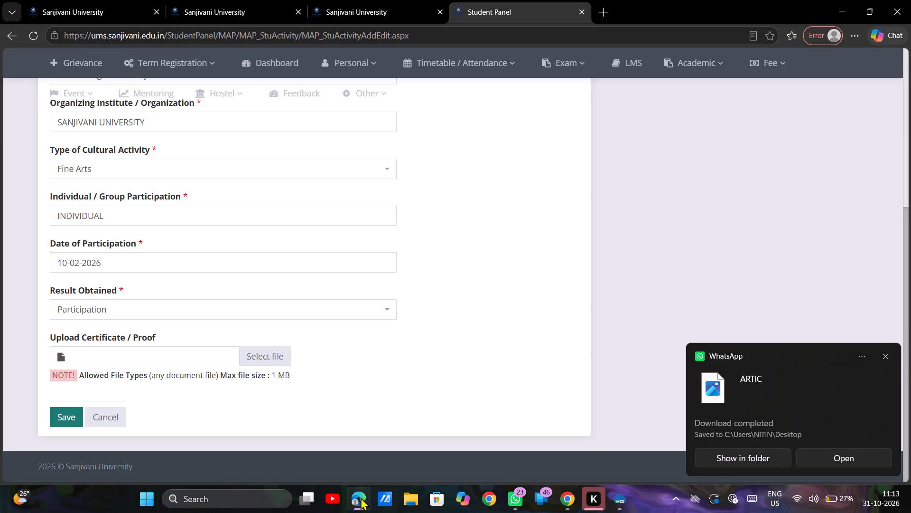
Attach the ARTIC image from the Desktop as the certificate proof and save the cultural activity.
{"action": "left_click", "coordinate": [140, 352]}
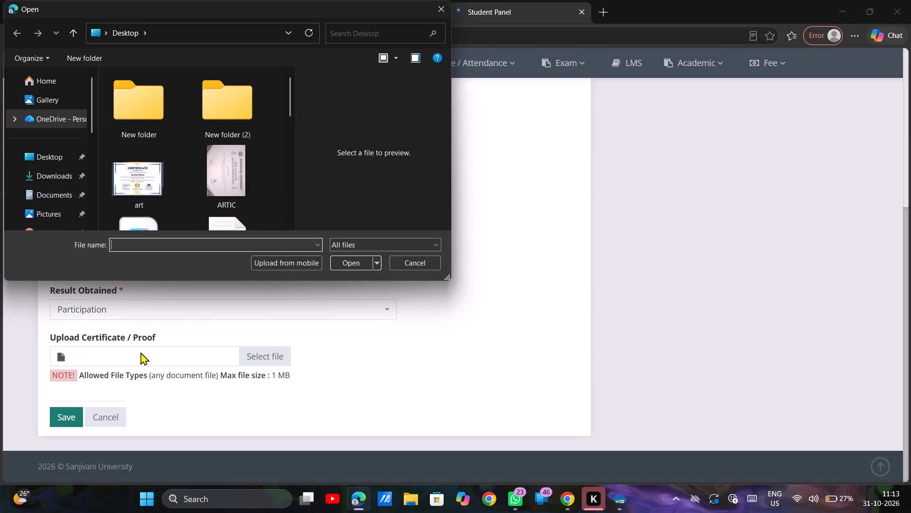
{"action": "left_click", "coordinate": [45, 152]}
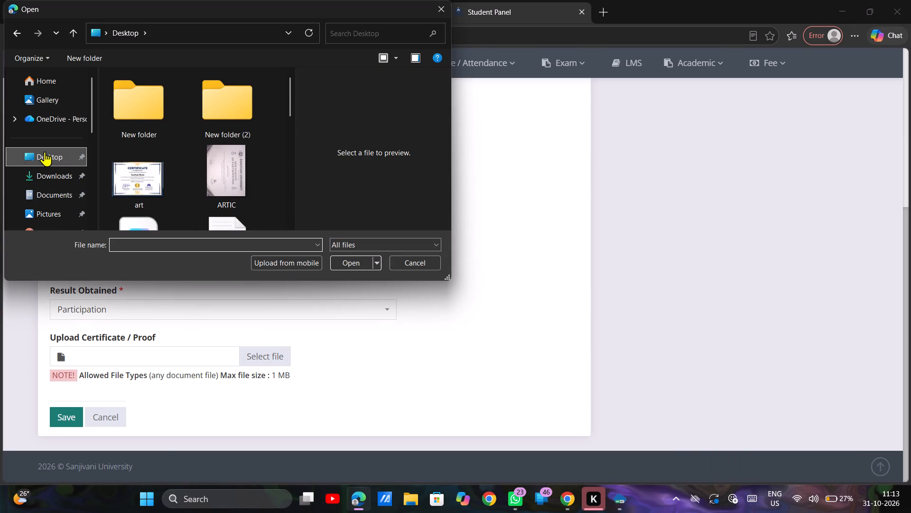
{"action": "left_click", "coordinate": [202, 180]}
{"action": "left_click", "coordinate": [353, 260]}
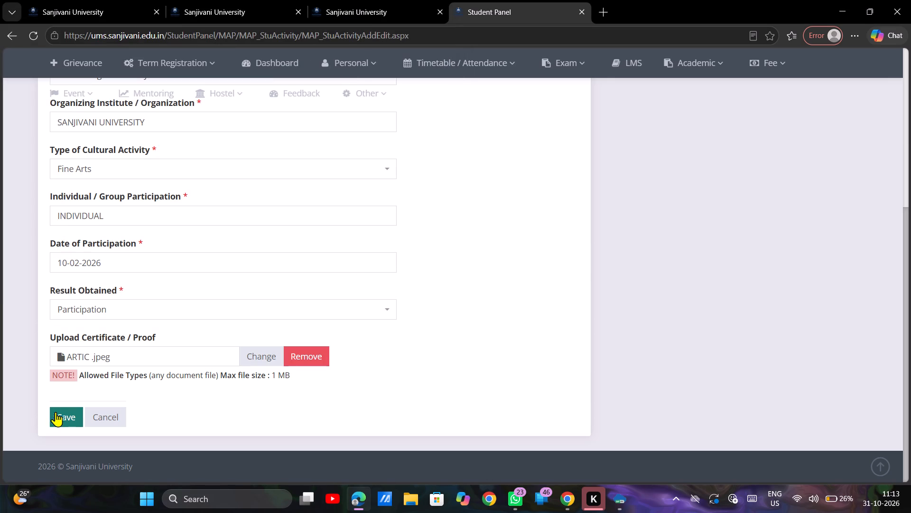
{"action": "left_click", "coordinate": [64, 413]}
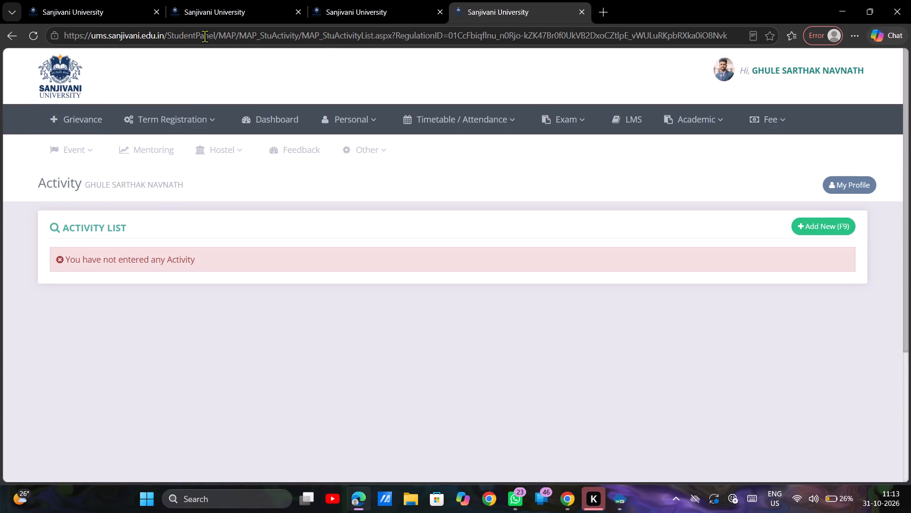
Close the activity list page and reload the form list to refresh the claimed points.
{"action": "left_click", "coordinate": [581, 8]}
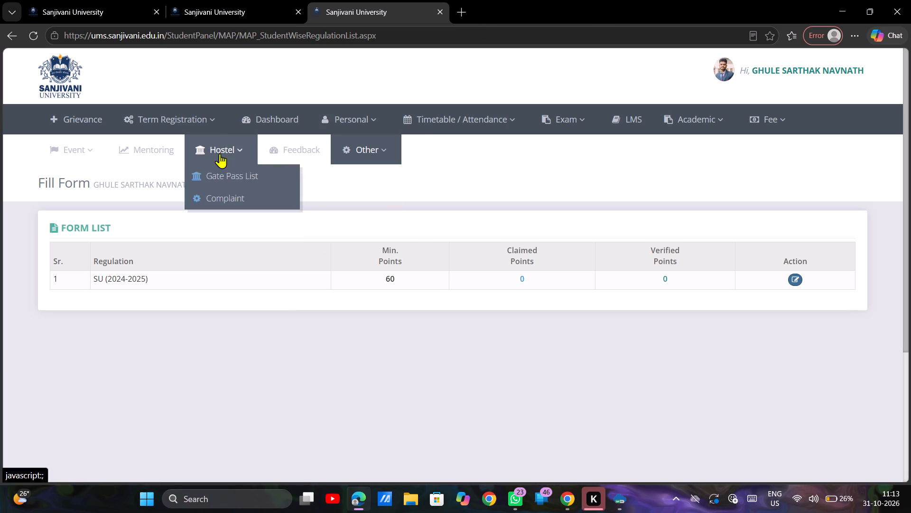
{"action": "left_click", "coordinate": [35, 27]}
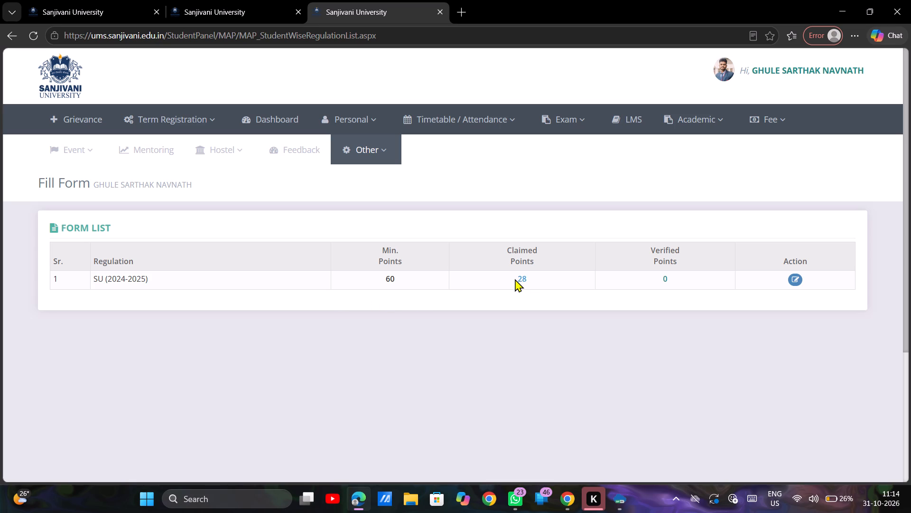
Start a new activity under SU (2024-2025) with type Sports and Cultural (SU (2025-2026)) and sub type Sports Activities.
{"action": "left_click", "coordinate": [792, 277]}
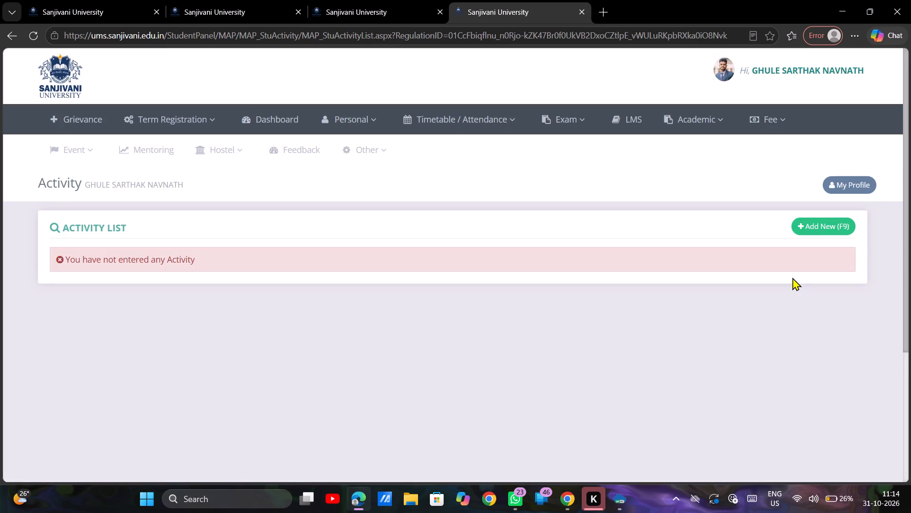
{"action": "left_click", "coordinate": [809, 224]}
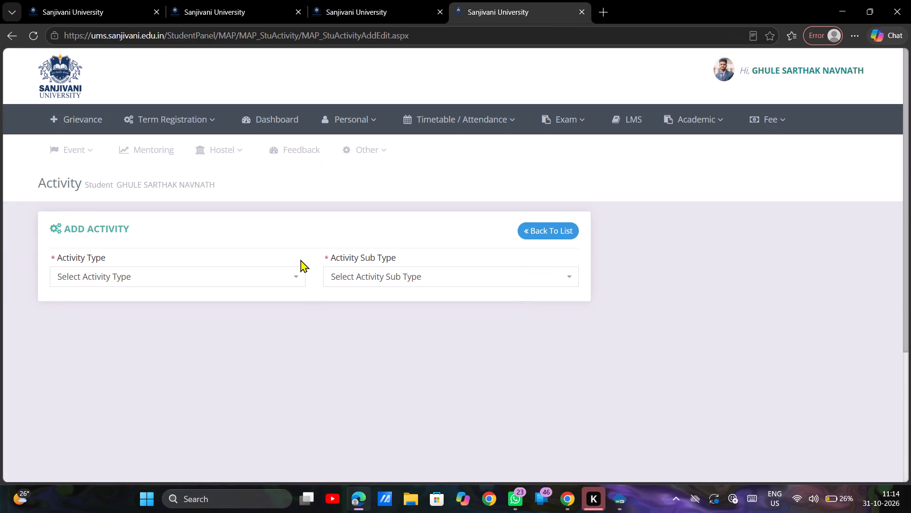
{"action": "left_click", "coordinate": [262, 275]}
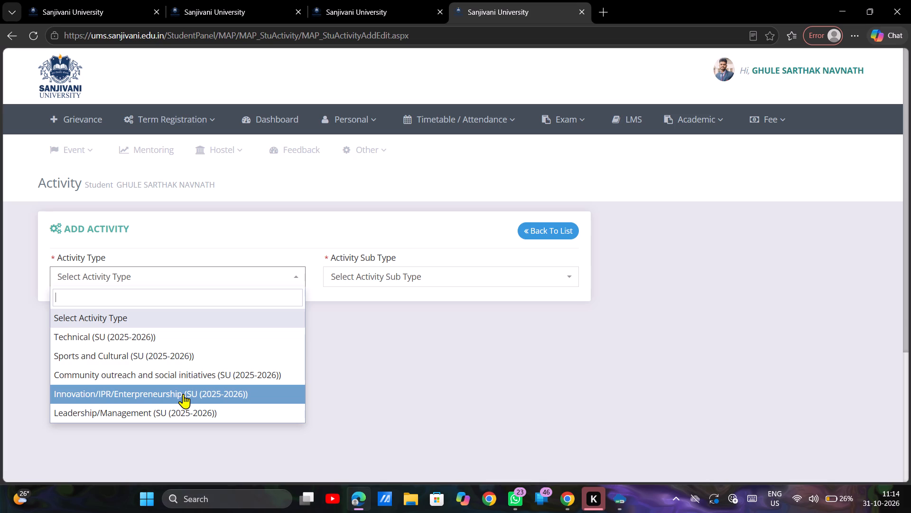
{"action": "left_click", "coordinate": [167, 410]}
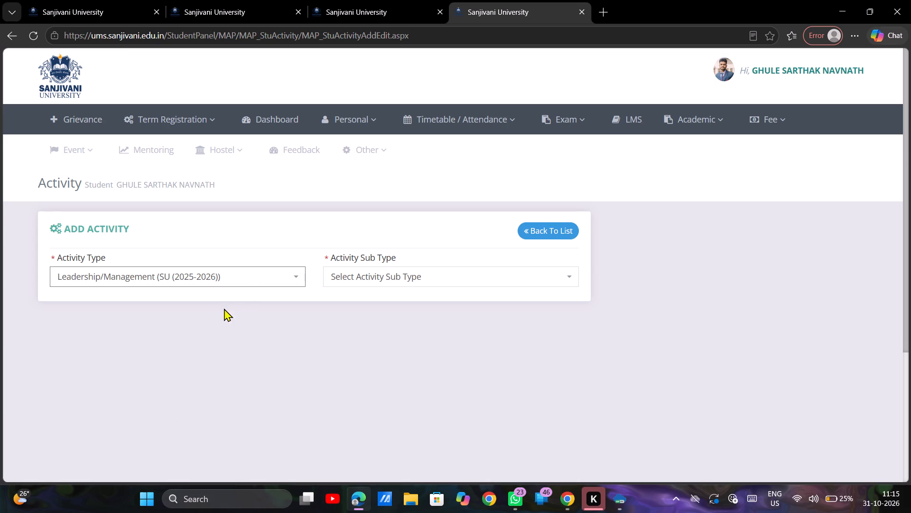
{"action": "left_click", "coordinate": [245, 277]}
{"action": "left_click", "coordinate": [141, 363]}
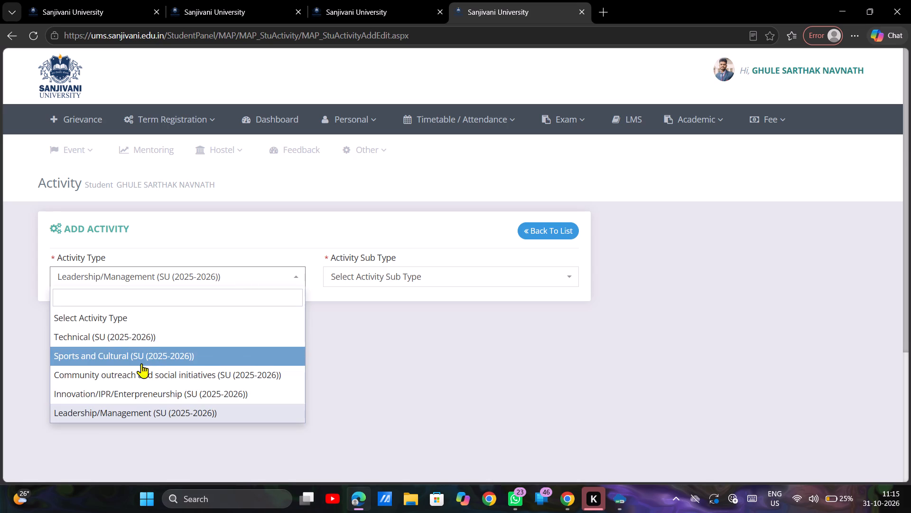
{"action": "left_click", "coordinate": [396, 275]}
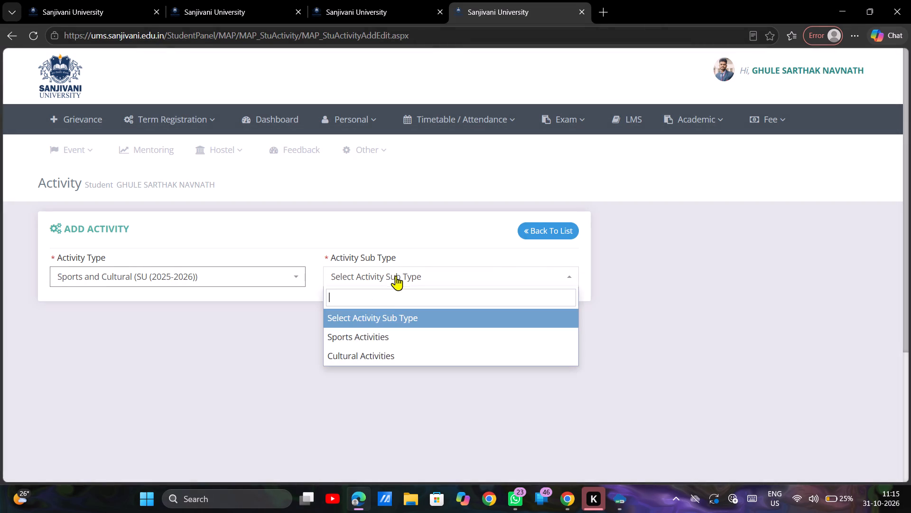
{"action": "left_click", "coordinate": [372, 336]}
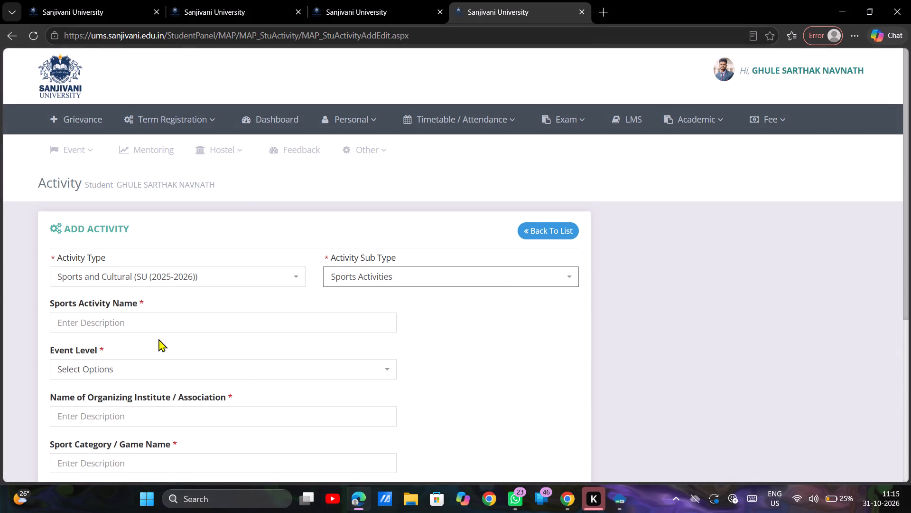
Begin filling in the Sports Activity Name of the new activity.
{"action": "left_click", "coordinate": [136, 323]}
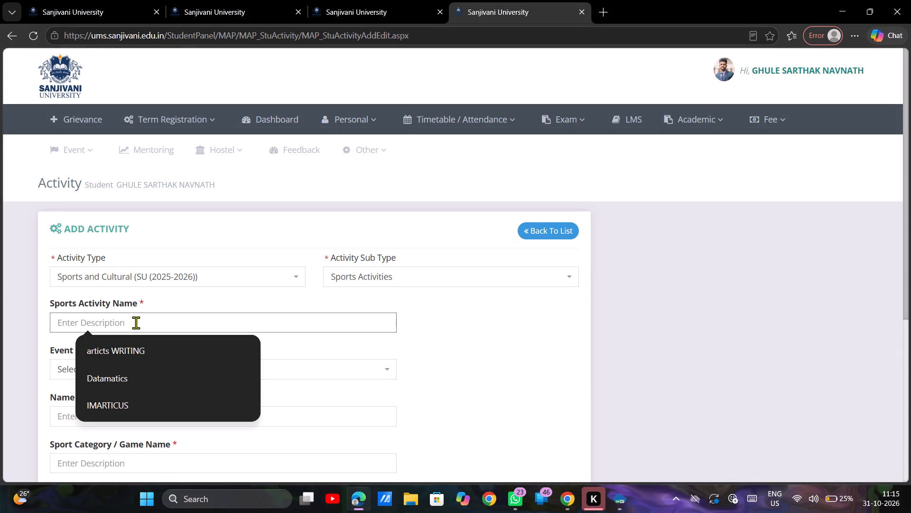
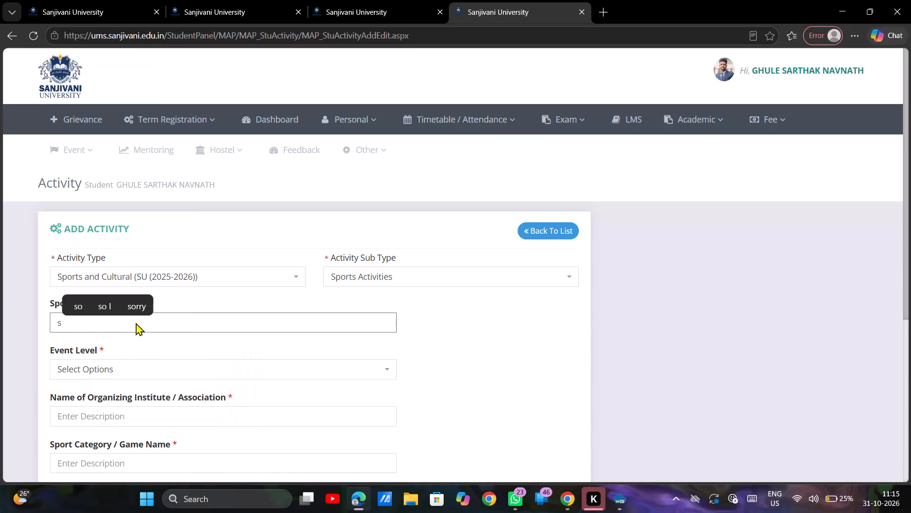
Enter Surya Namaskar as the Sports Activity Name, clearing the wrongly capitalised text in the field.
{"action": "type", "text": "URYA"}
{"action": "key", "text": "space"}
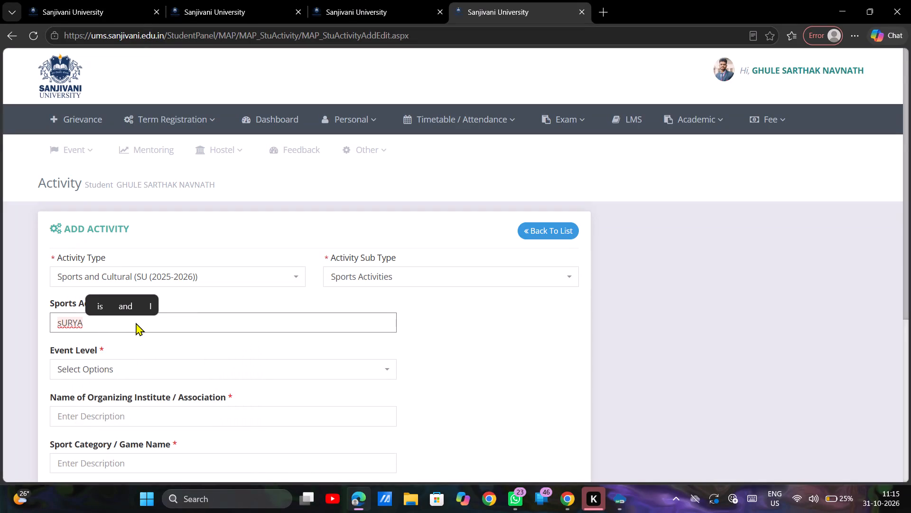
{"action": "type", "text": "nA"}
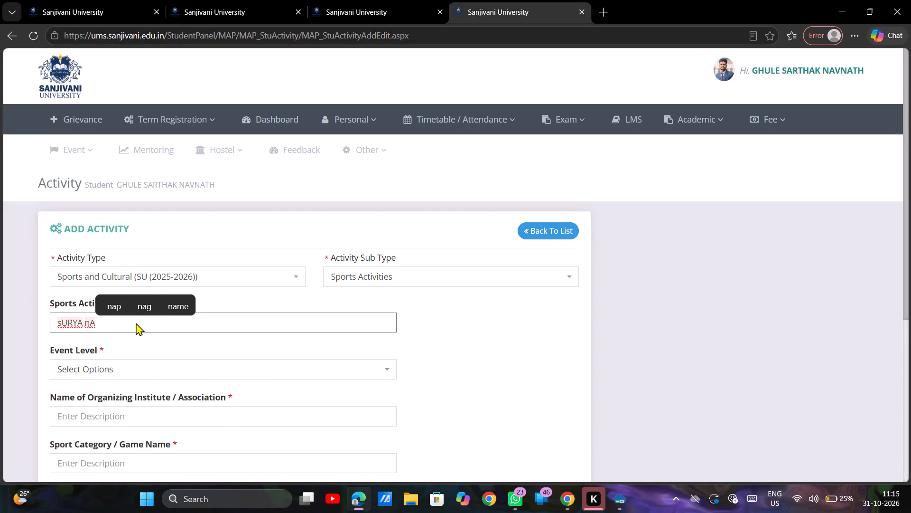
{"action": "key", "text": "BackSpace"}
{"action": "key", "text": "BackSpace"}
{"action": "key", "text": "BackSpace"}
{"action": "key", "text": "BackSpace"}
{"action": "key", "text": "BackSpace"}
{"action": "key", "text": "BackSpace"}
{"action": "key", "text": "BackSpace"}
{"action": "key", "text": "BackSpace"}
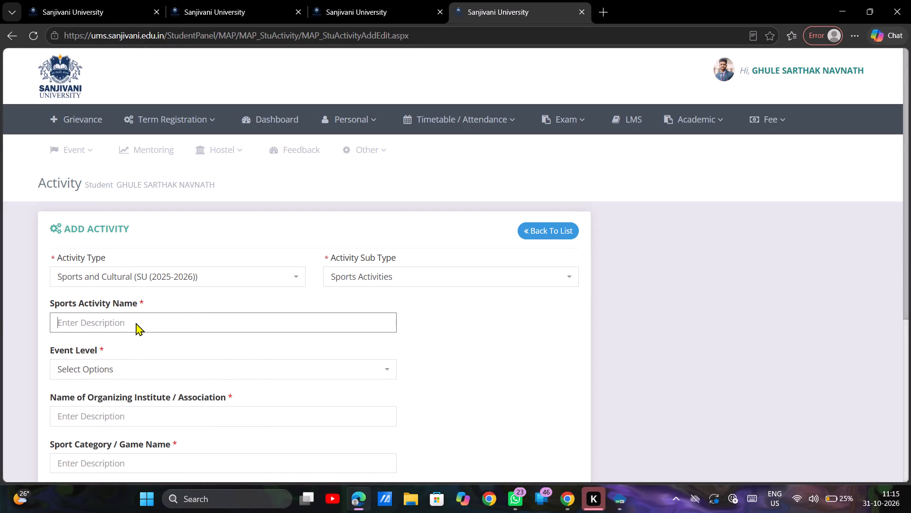
{"action": "type", "text": "Su"}
{"action": "type", "text": "rya"}
{"action": "key", "text": "space"}
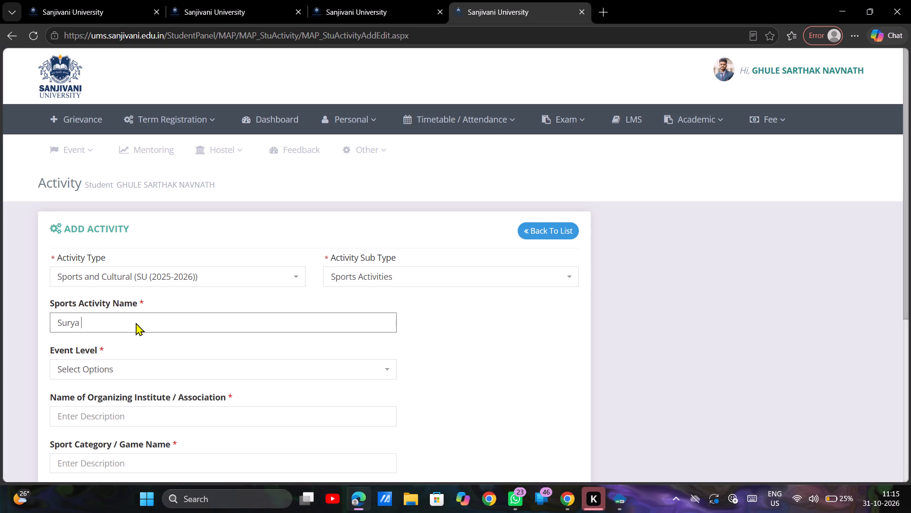
{"action": "type", "text": "Na"}
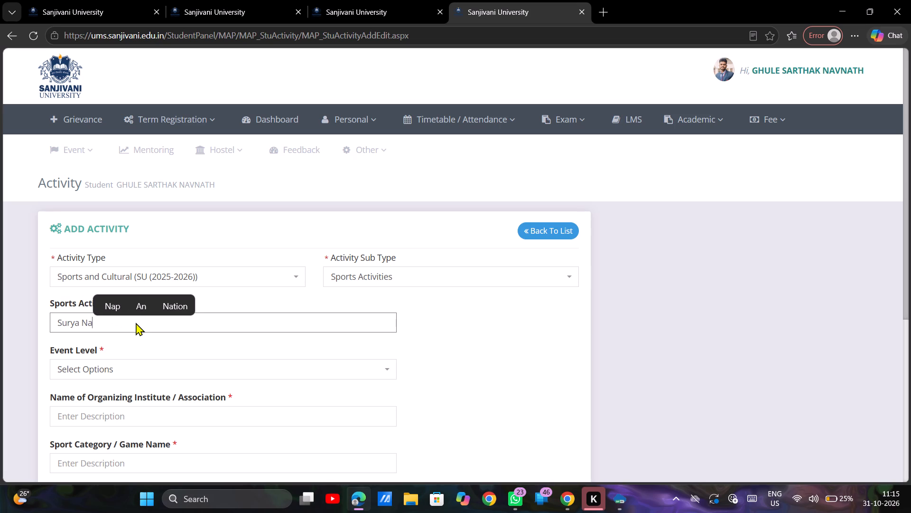
{"action": "key", "text": "n"}
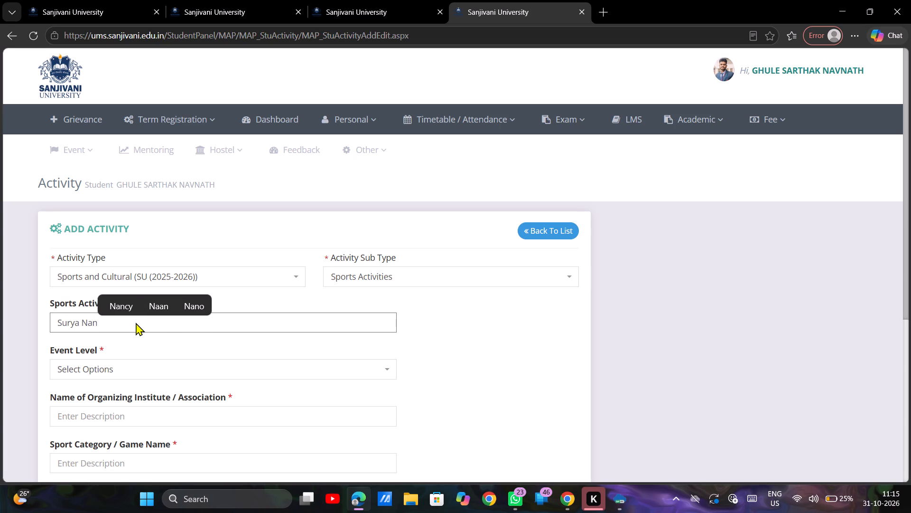
{"action": "key", "text": "BackSpace"}
{"action": "key", "text": "m"}
{"action": "type", "text": "as"}
{"action": "type", "text": "kar"}
{"action": "key", "text": "space"}
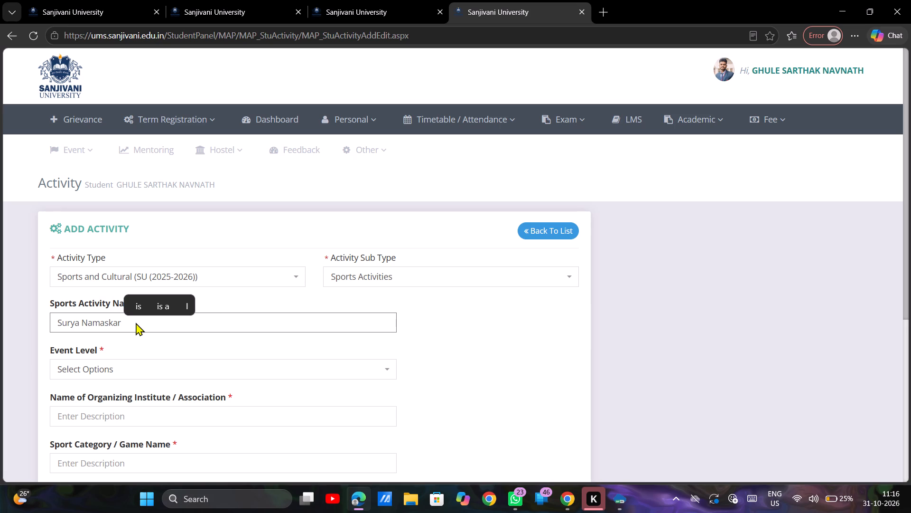
Set the Event Level of the Surya Namaskar activity to College Level.
{"action": "left_click", "coordinate": [121, 359]}
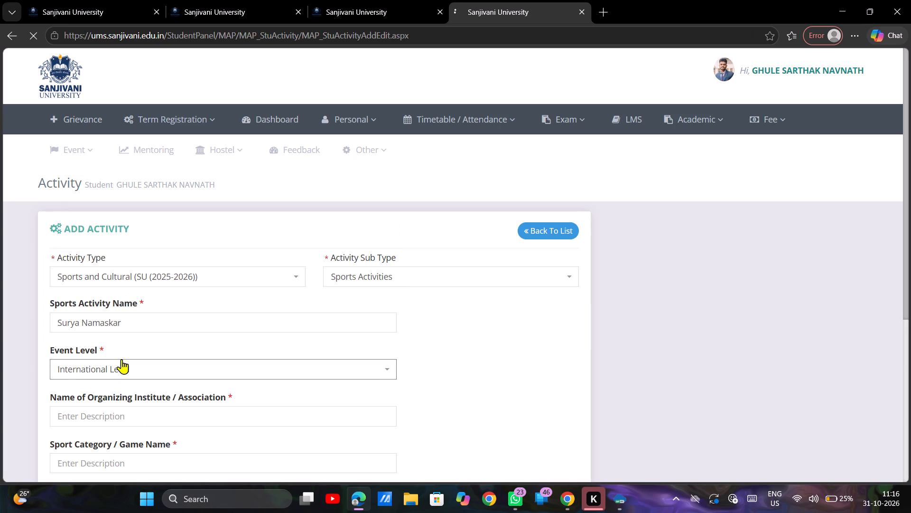
{"action": "left_click", "coordinate": [120, 371]}
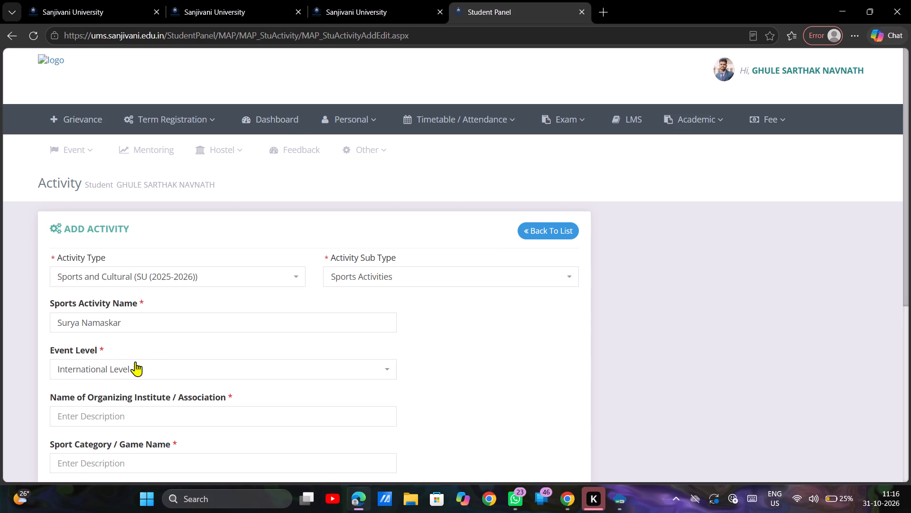
{"action": "left_click_drag", "start_coordinate": [148, 357], "coordinate": [147, 364]}
{"action": "left_click", "coordinate": [147, 364]}
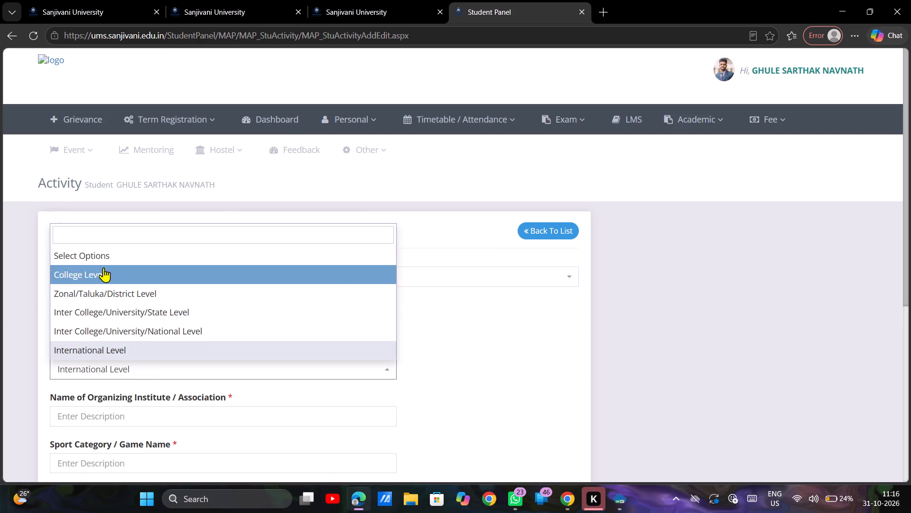
{"action": "left_click", "coordinate": [107, 268]}
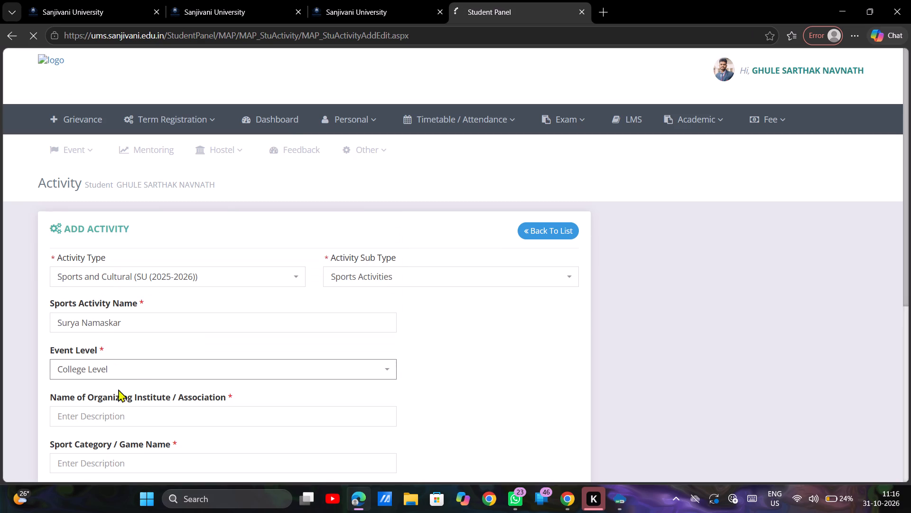
Enter Sanjivani University as the Name of Organizing Institute / Association.
{"action": "left_click", "coordinate": [125, 414]}
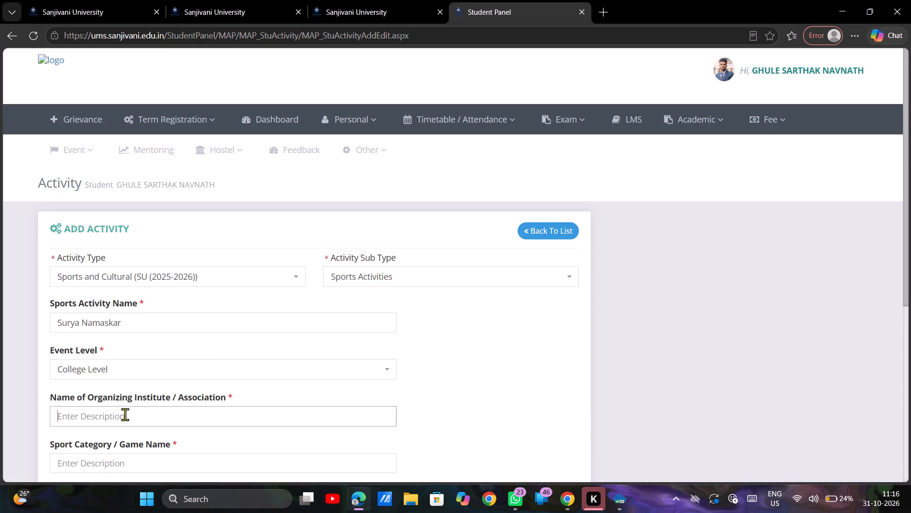
{"action": "type", "text": "san"}
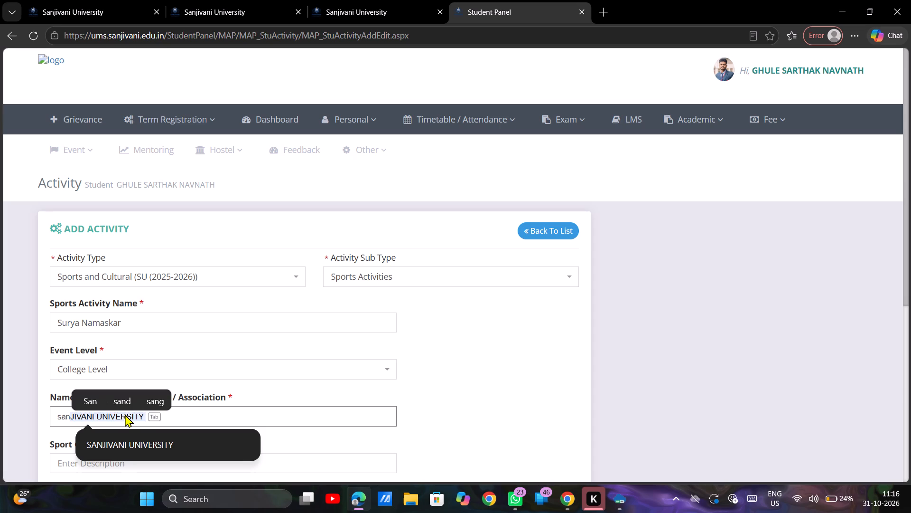
{"action": "key", "text": "BackSpace"}
{"action": "key", "text": "BackSpace"}
{"action": "key", "text": "BackSpace"}
{"action": "key", "text": "BackSpace"}
{"action": "type", "text": "Sanjivani"}
{"action": "key", "text": "space"}
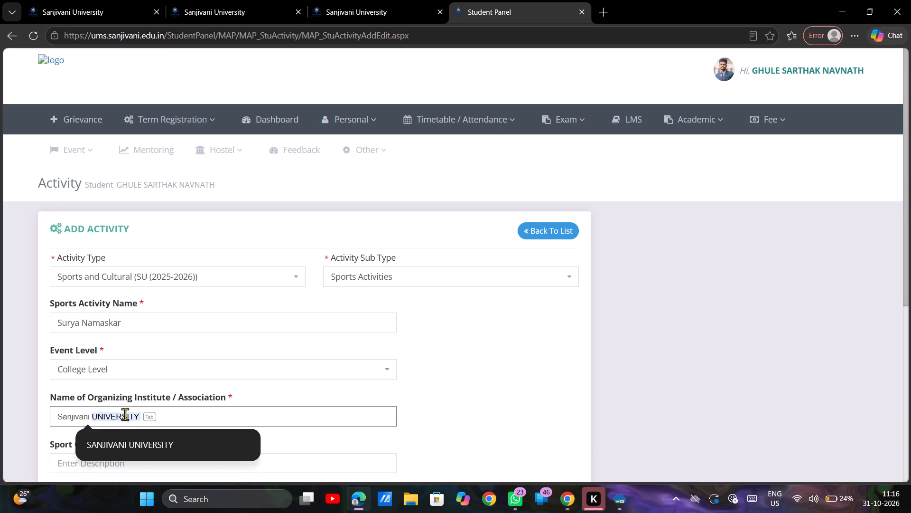
{"action": "key", "text": "shift+u"}
{"action": "type", "text": "niversity"}
{"action": "key", "text": "space"}
Enter yoga as the Sport Category / Game Name.
{"action": "scroll", "coordinate": [125, 414], "scroll_direction": "down", "scroll_amount": 2}
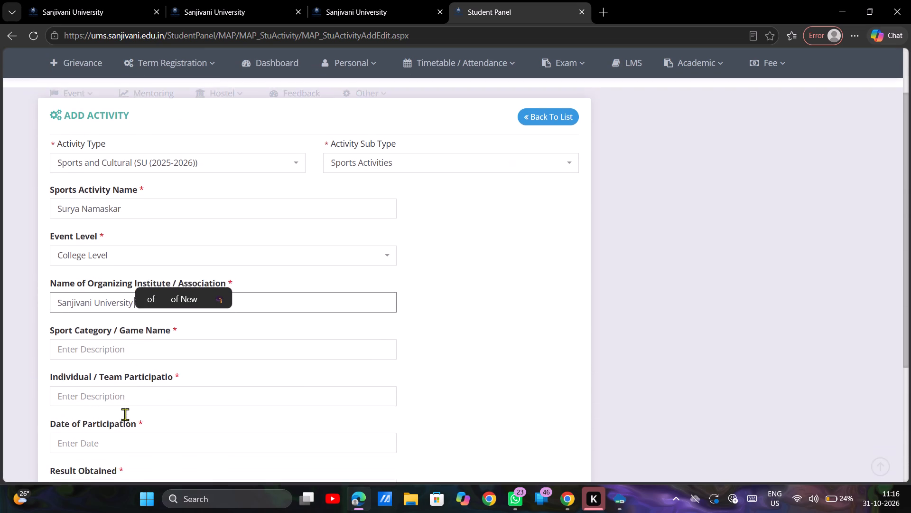
{"action": "scroll", "coordinate": [125, 414], "scroll_direction": "down", "scroll_amount": 2}
{"action": "left_click", "coordinate": [116, 328]}
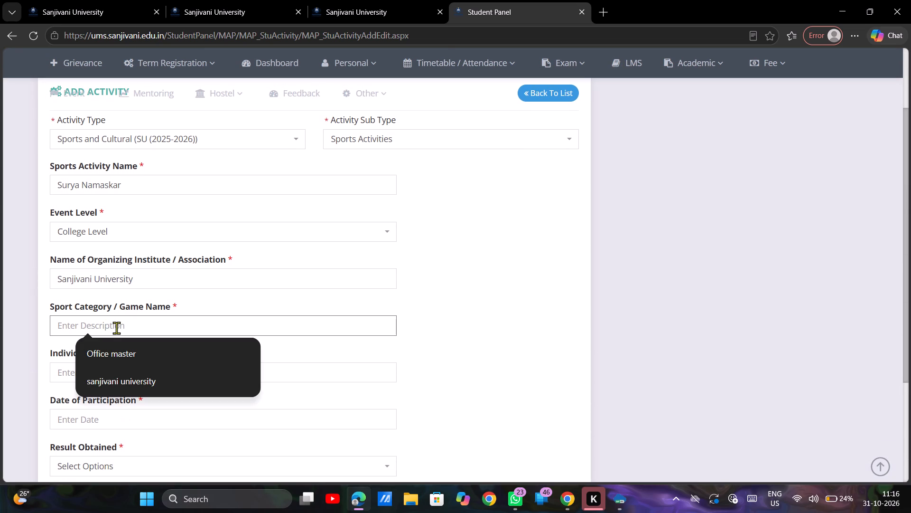
{"action": "type", "text": "yoga"}
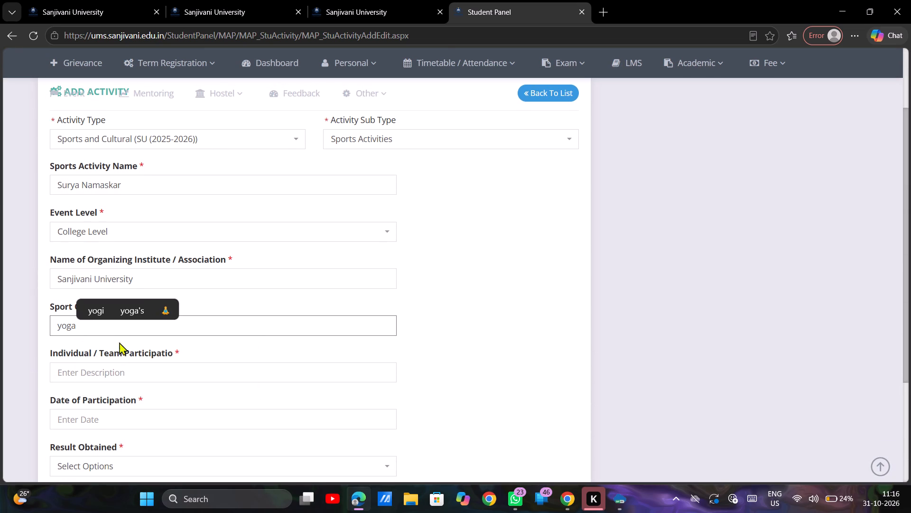
Enter individual in the Individual / Team Participation field.
{"action": "left_click", "coordinate": [119, 373]}
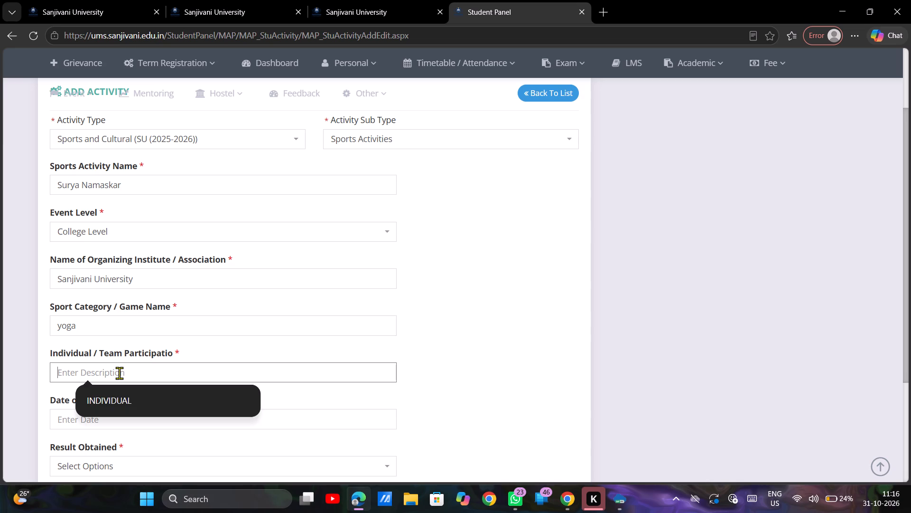
{"action": "type", "text": "ind"}
{"action": "type", "text": "ivi"}
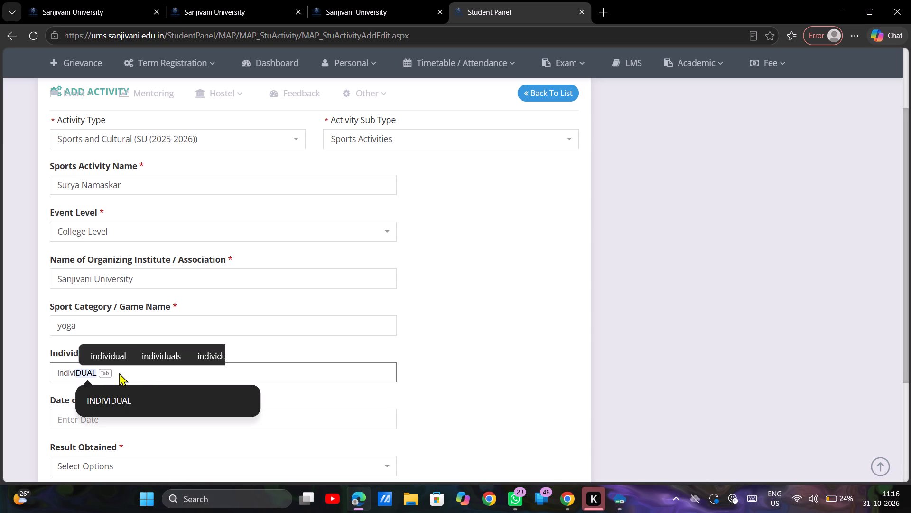
{"action": "key", "text": "d"}
{"action": "type", "text": "oal"}
{"action": "key", "text": "space"}
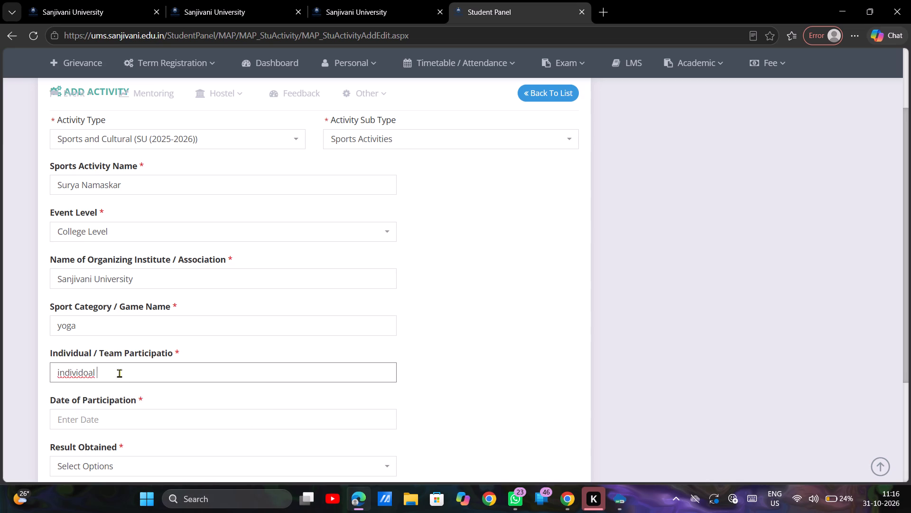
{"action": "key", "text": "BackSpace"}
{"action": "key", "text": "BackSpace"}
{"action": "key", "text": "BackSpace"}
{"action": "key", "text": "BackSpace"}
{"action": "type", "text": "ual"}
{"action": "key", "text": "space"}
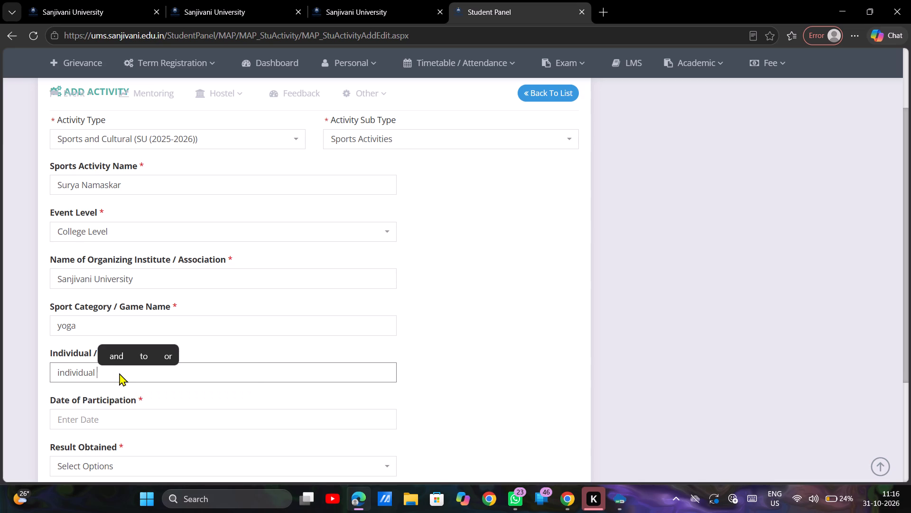
Open the Date of Participation calendar for the Surya Namaskar activity and switch it to the 2026 month overview.
{"action": "left_click", "coordinate": [118, 413]}
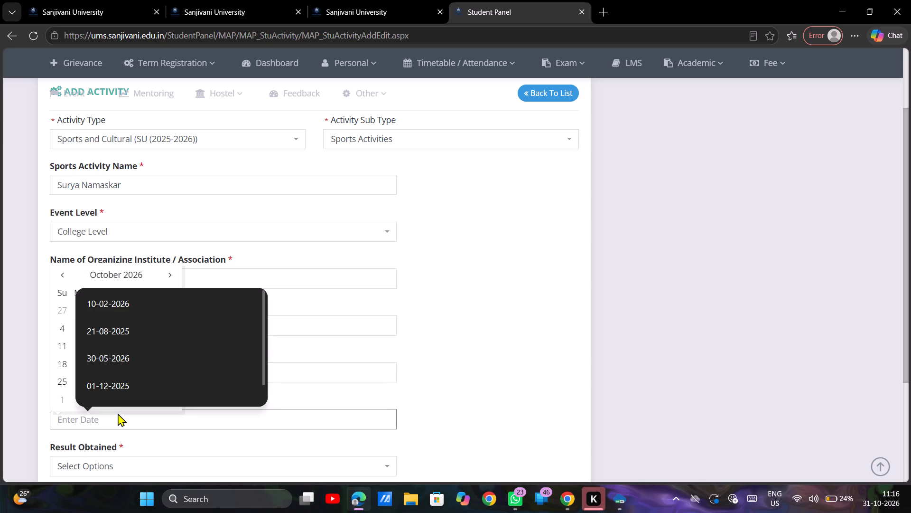
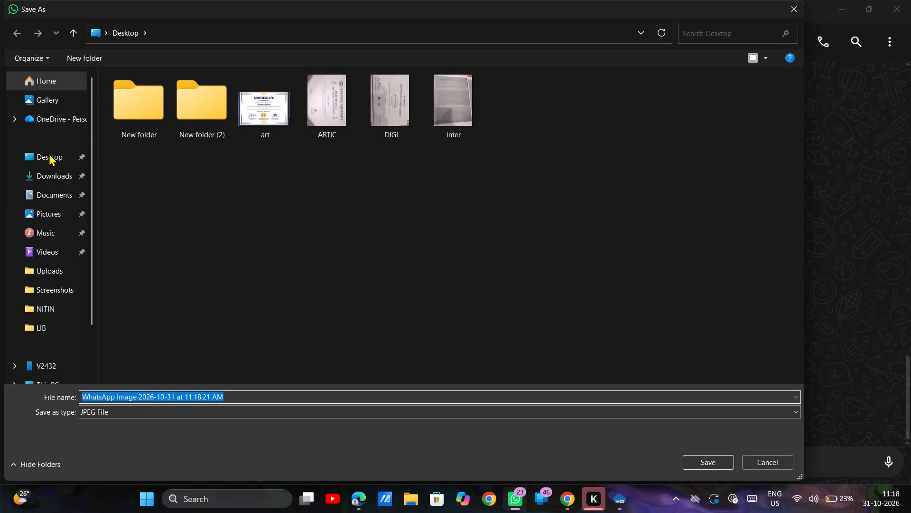
Save the WhatsApp image to the Desktop as a JPEG file named yoga.
{"action": "left_click", "coordinate": [49, 153]}
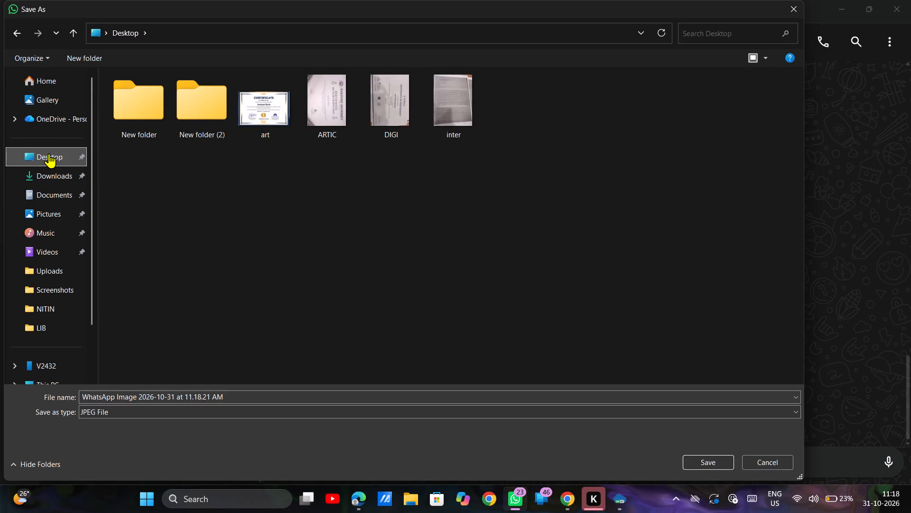
{"action": "left_click", "coordinate": [223, 213]}
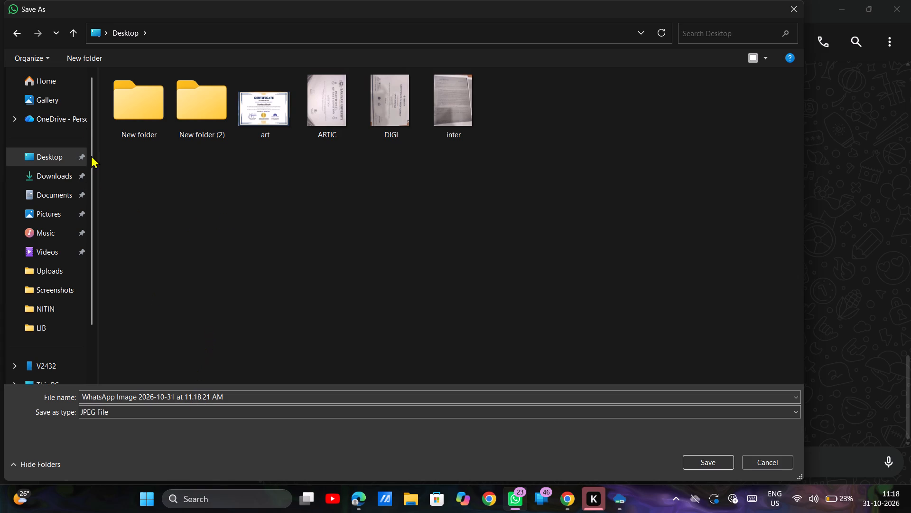
{"action": "left_click", "coordinate": [52, 156]}
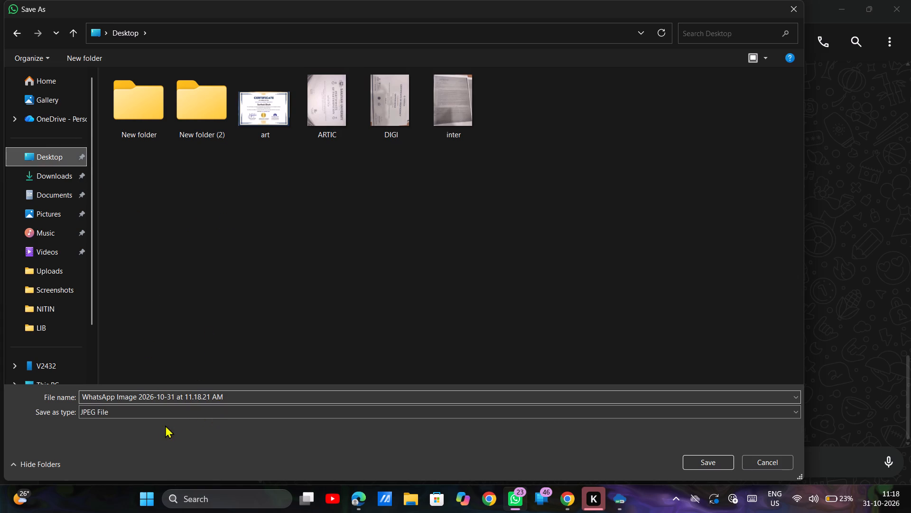
{"action": "left_click", "coordinate": [236, 395]}
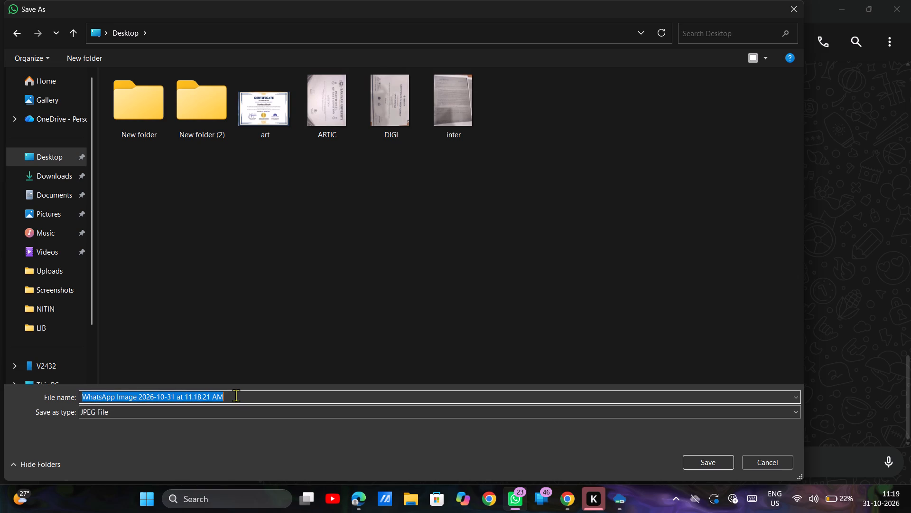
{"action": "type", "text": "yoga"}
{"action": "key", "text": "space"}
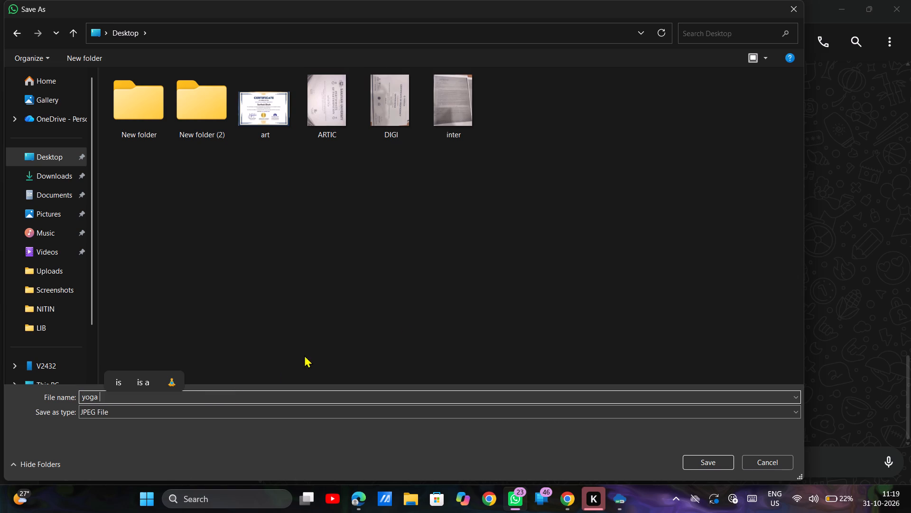
{"action": "left_click", "coordinate": [724, 464]}
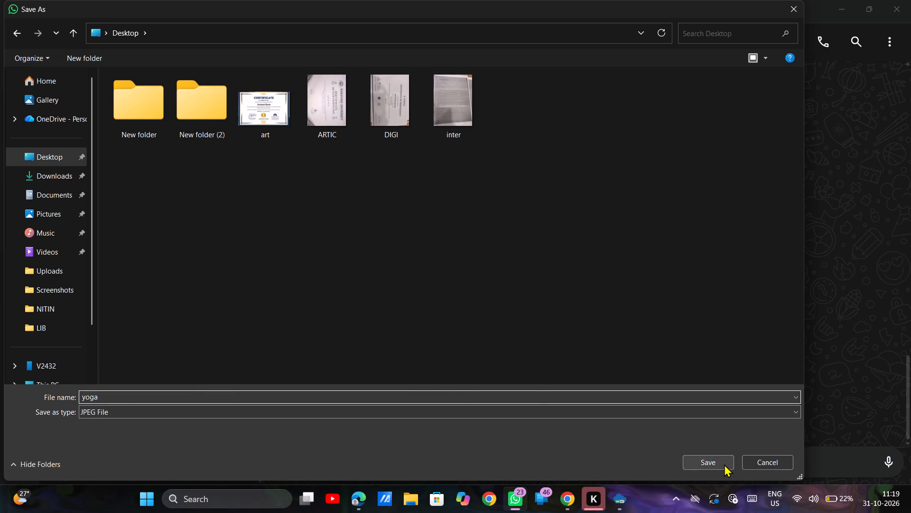
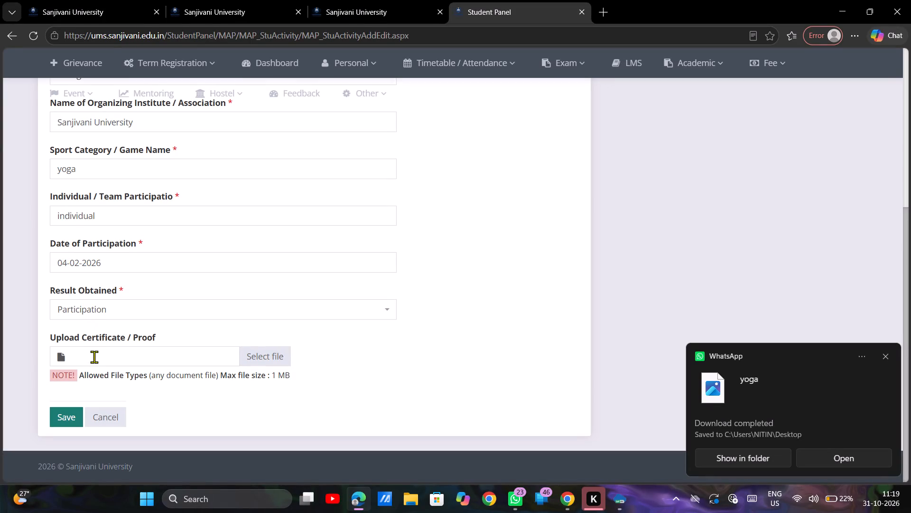
Start choosing a file for Upload Certificate / Proof and browse to the Desktop folder.
{"action": "left_click", "coordinate": [95, 355]}
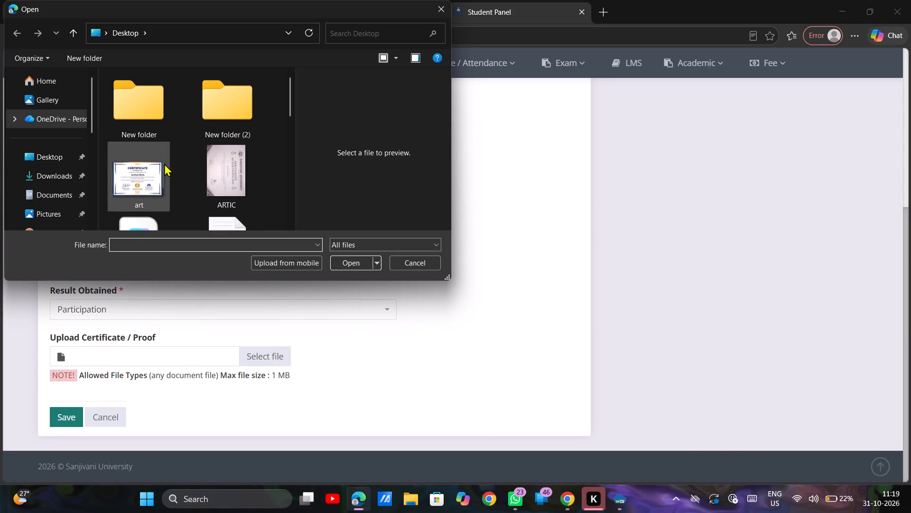
{"action": "left_click", "coordinate": [43, 159]}
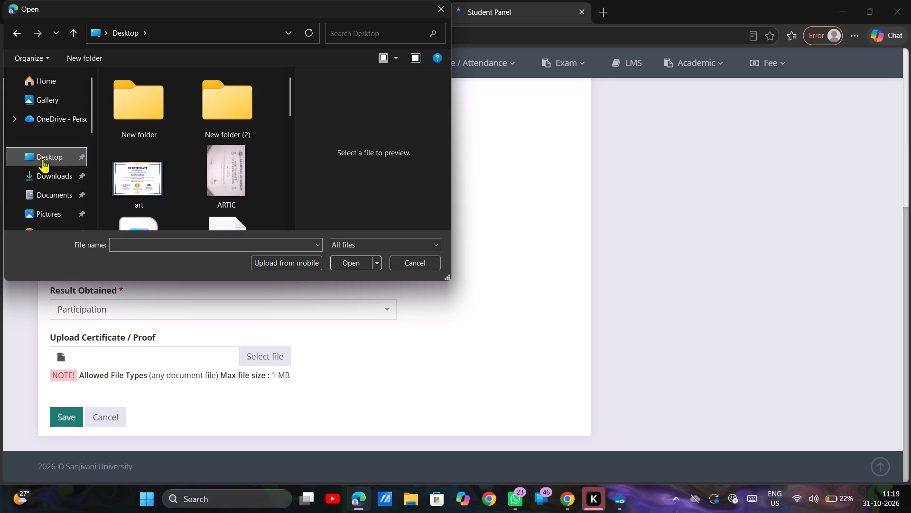
{"action": "left_click", "coordinate": [43, 159]}
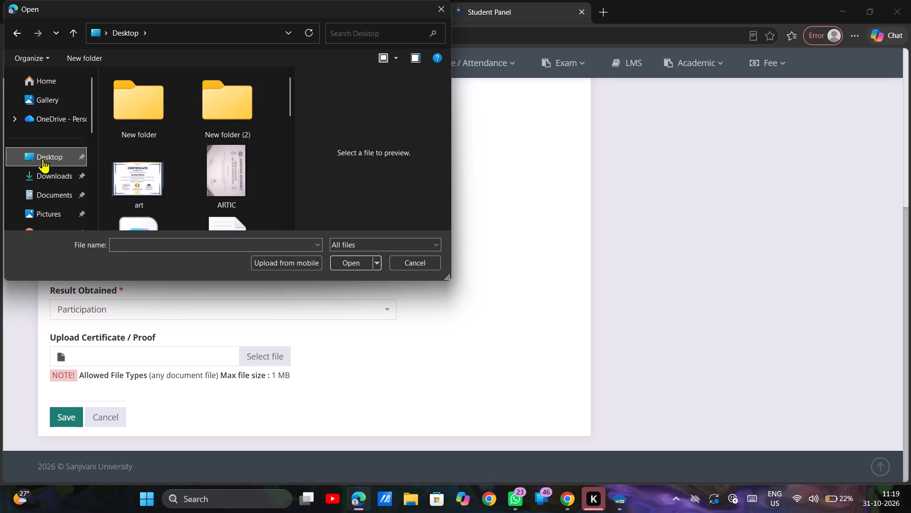
Attach the yoga certificate image from the Desktop as the activity's certificate / proof.
{"action": "left_click", "coordinate": [43, 159]}
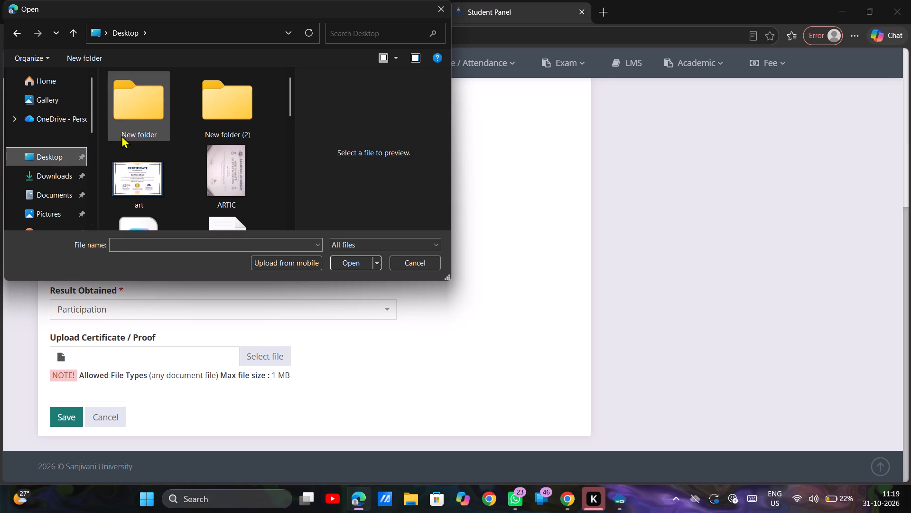
{"action": "scroll", "coordinate": [121, 135], "scroll_direction": "down", "scroll_amount": 3}
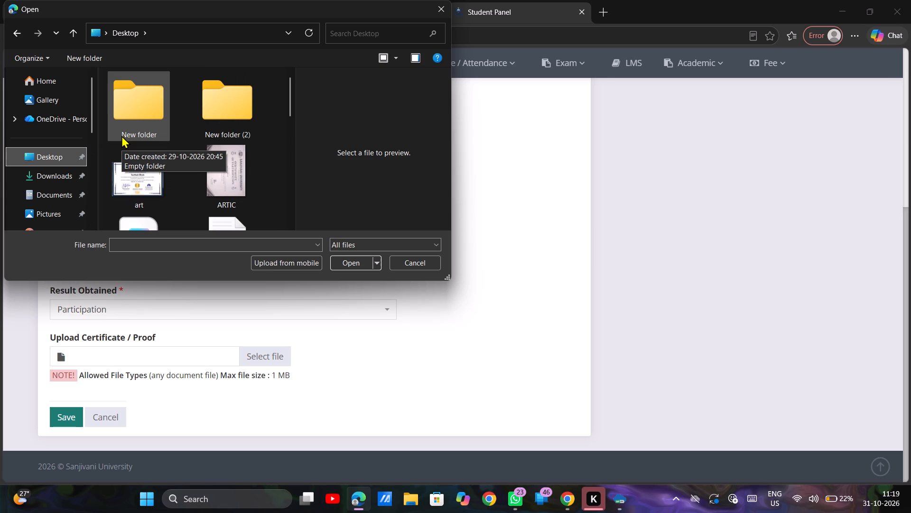
{"action": "scroll", "coordinate": [121, 135], "scroll_direction": "down", "scroll_amount": 1}
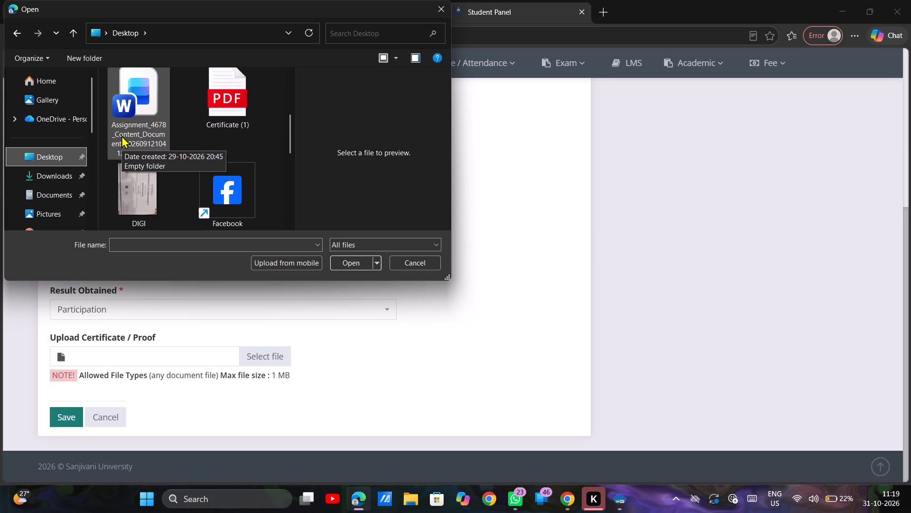
{"action": "scroll", "coordinate": [121, 135], "scroll_direction": "down", "scroll_amount": 1}
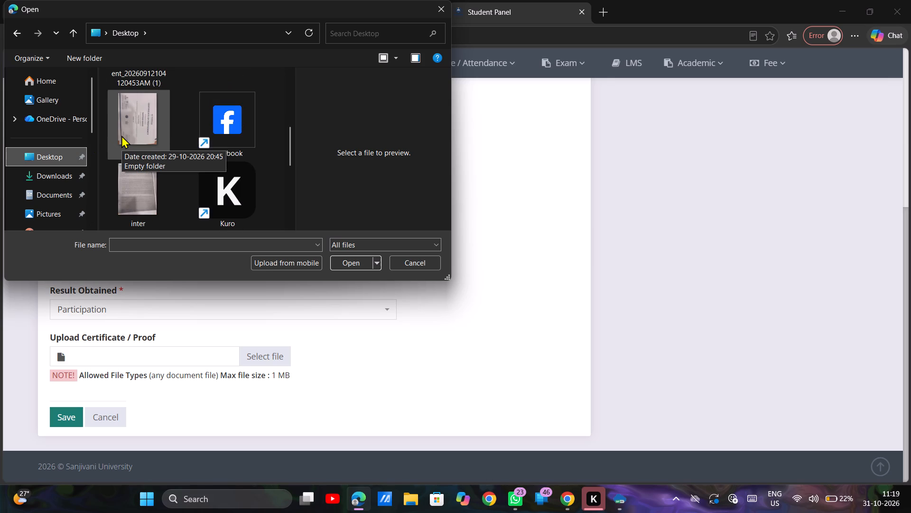
{"action": "scroll", "coordinate": [121, 135], "scroll_direction": "down", "scroll_amount": 1}
{"action": "scroll", "coordinate": [121, 135], "scroll_direction": "up", "scroll_amount": 2}
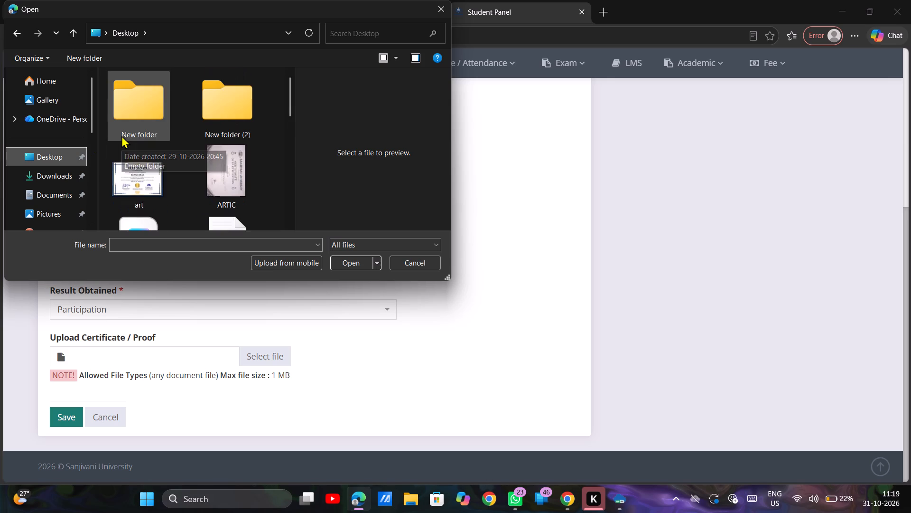
{"action": "scroll", "coordinate": [121, 135], "scroll_direction": "up", "scroll_amount": 2}
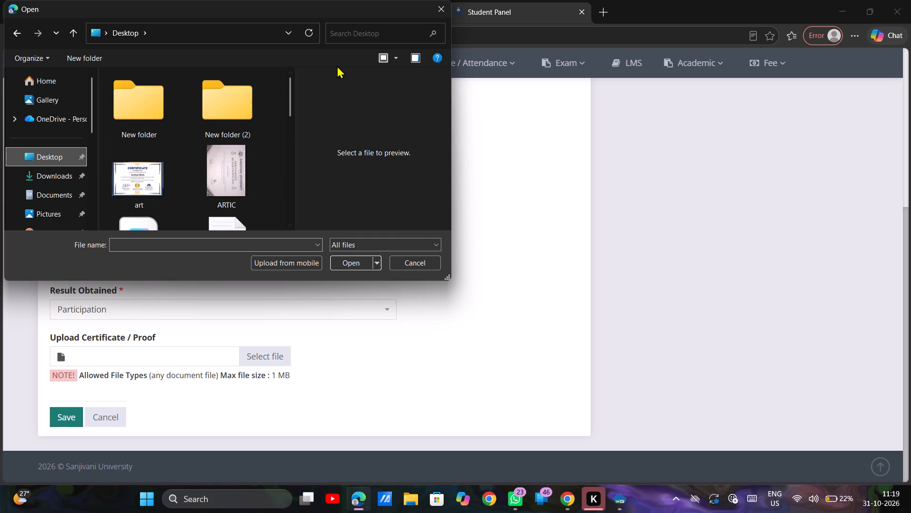
{"action": "left_click", "coordinate": [140, 243]}
{"action": "type", "text": "yoga"}
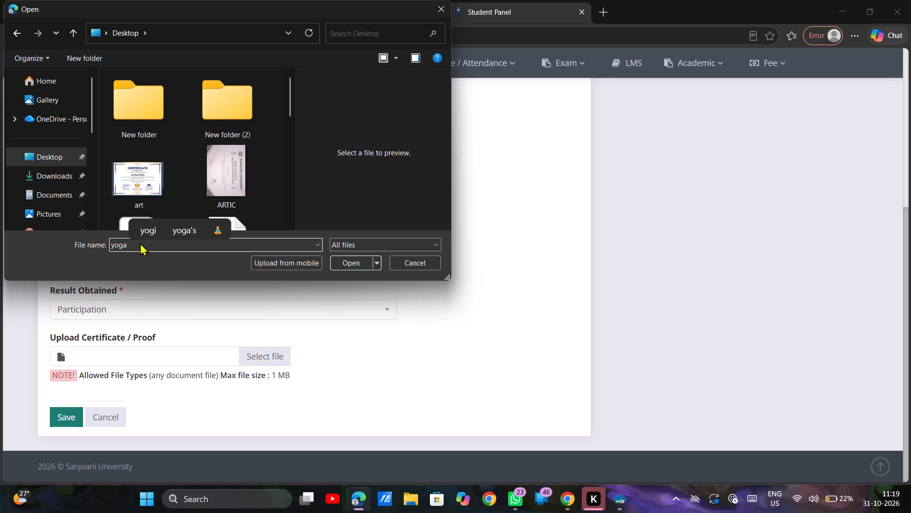
{"action": "scroll", "coordinate": [215, 148], "scroll_direction": "down", "scroll_amount": 1}
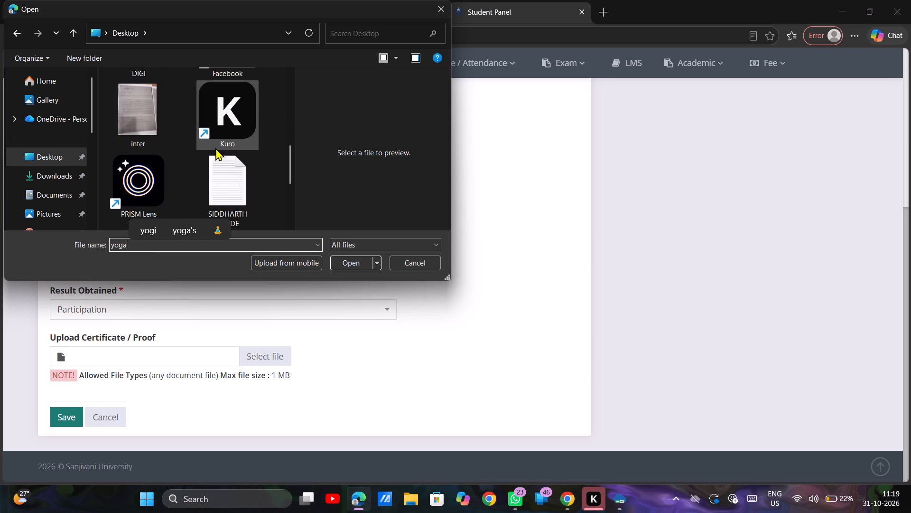
{"action": "scroll", "coordinate": [215, 148], "scroll_direction": "down", "scroll_amount": 4}
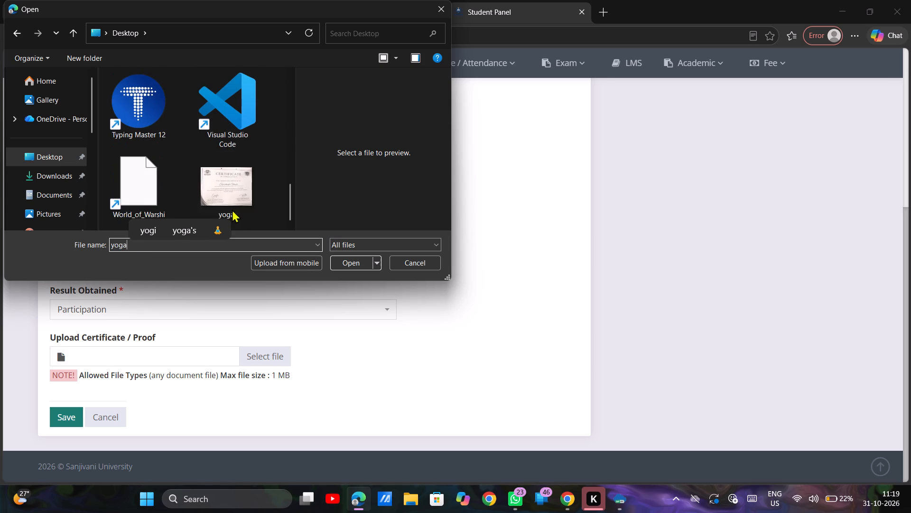
{"action": "left_click", "coordinate": [225, 193]}
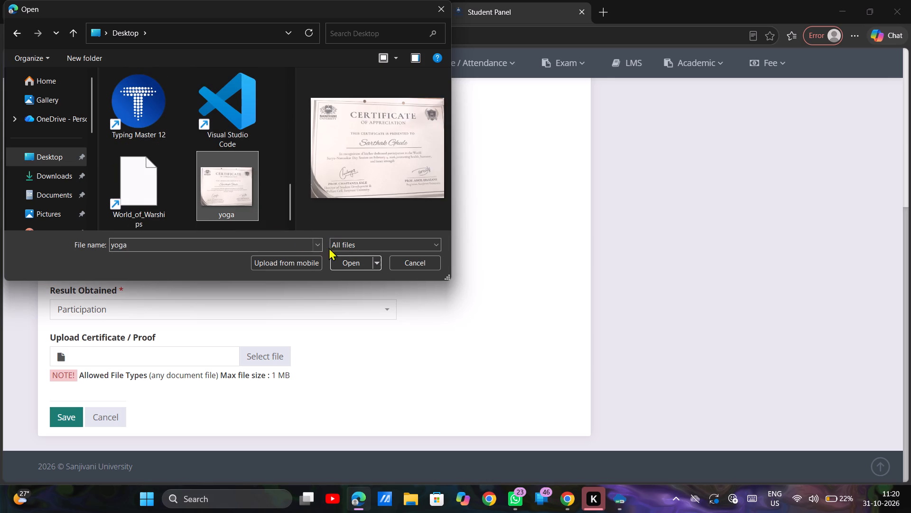
{"action": "left_click", "coordinate": [354, 260]}
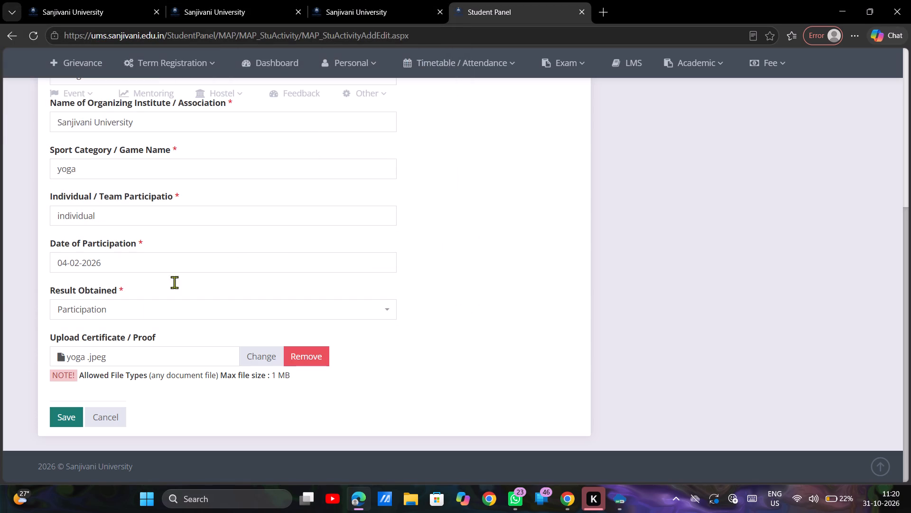
Save the Surya Namaskar sports activity.
{"action": "left_click", "coordinate": [69, 412]}
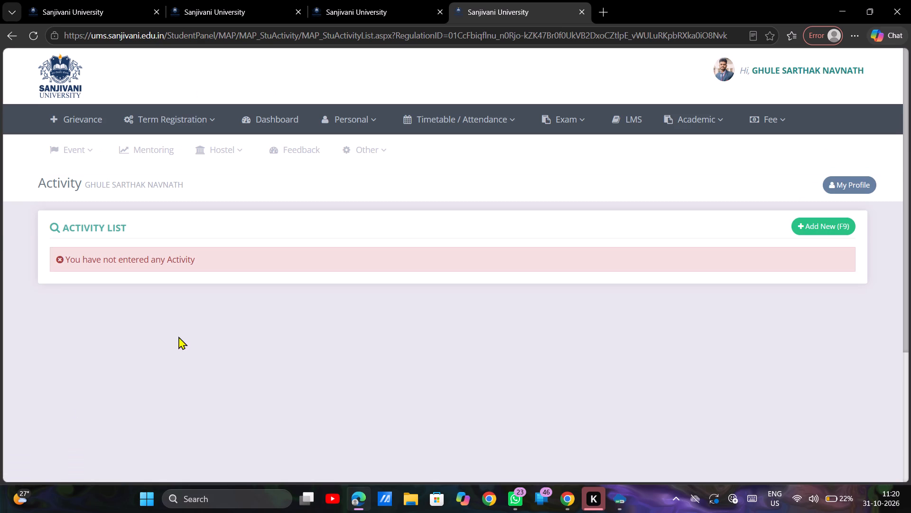
Close the activity list page and reload the Fill Form list to update the claimed points.
{"action": "left_click", "coordinate": [581, 12]}
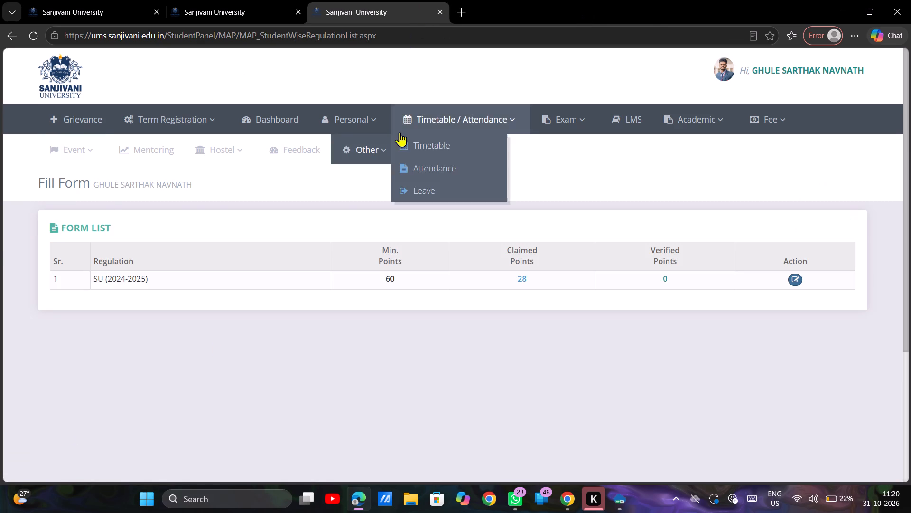
{"action": "left_click", "coordinate": [31, 31]}
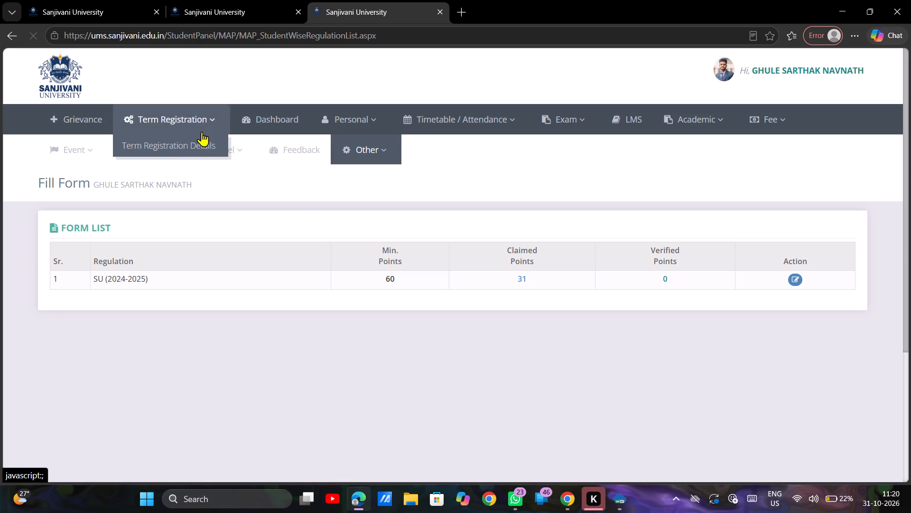
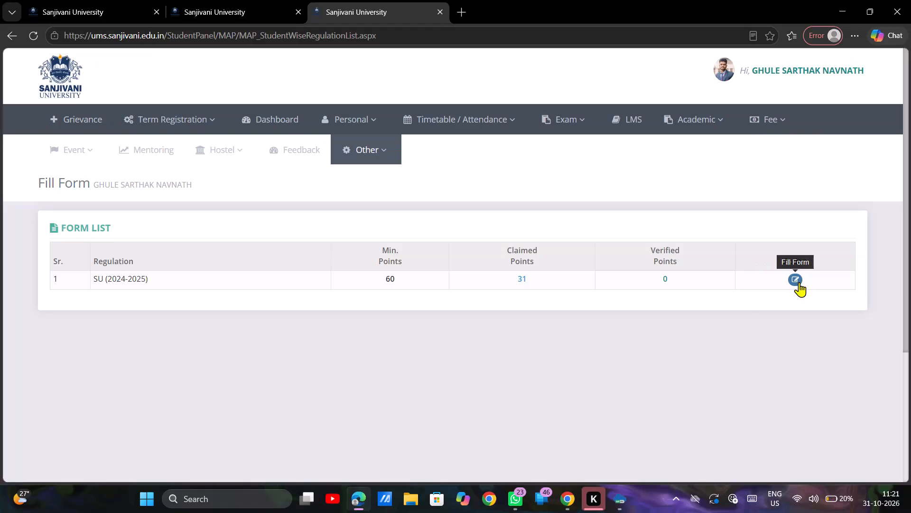
Start adding a new activity from the SU (2024-2025) regulation form and open the activity type choices.
{"action": "left_click", "coordinate": [800, 283]}
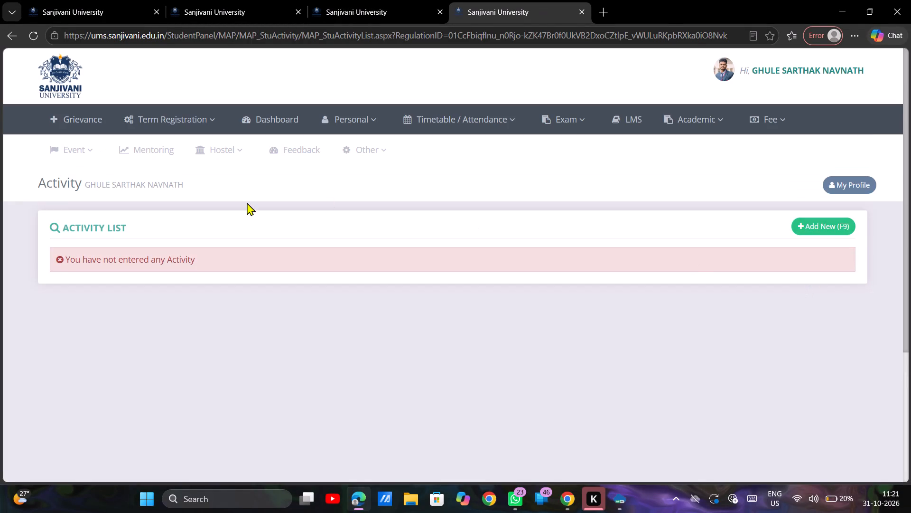
{"action": "left_click", "coordinate": [813, 224]}
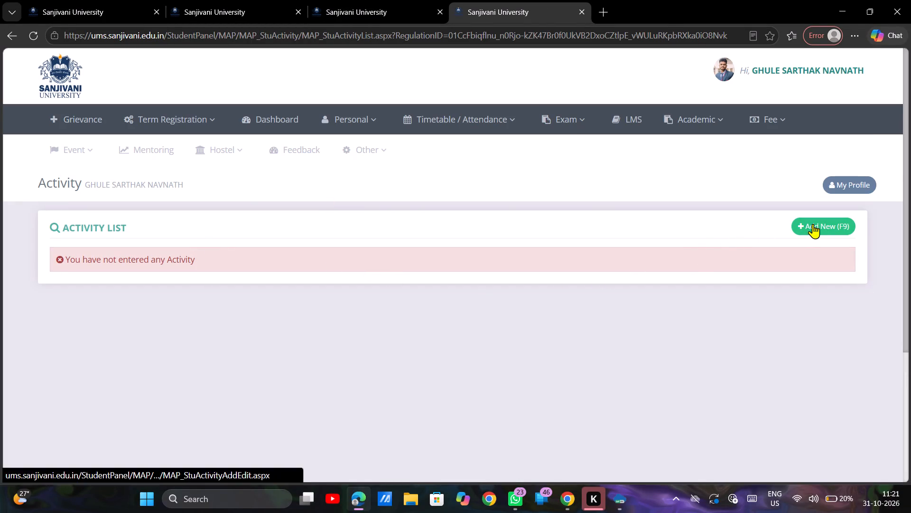
{"action": "left_click", "coordinate": [231, 275]}
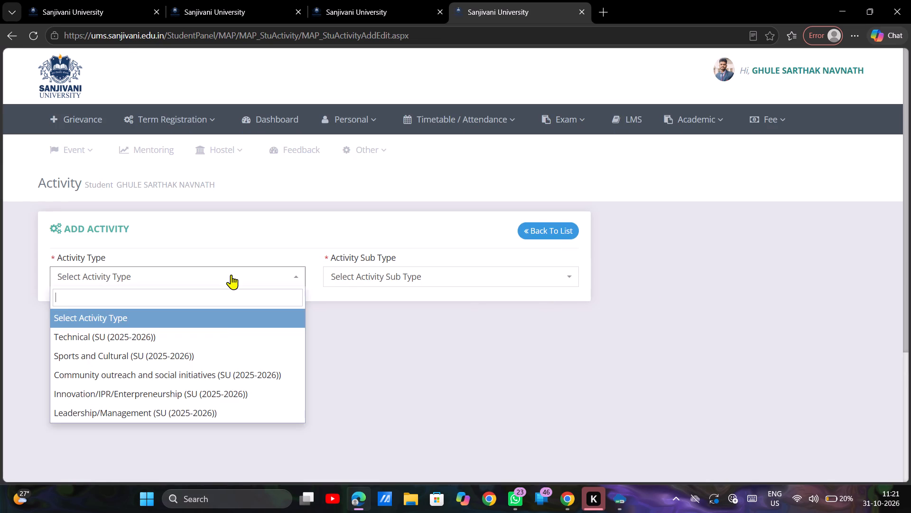
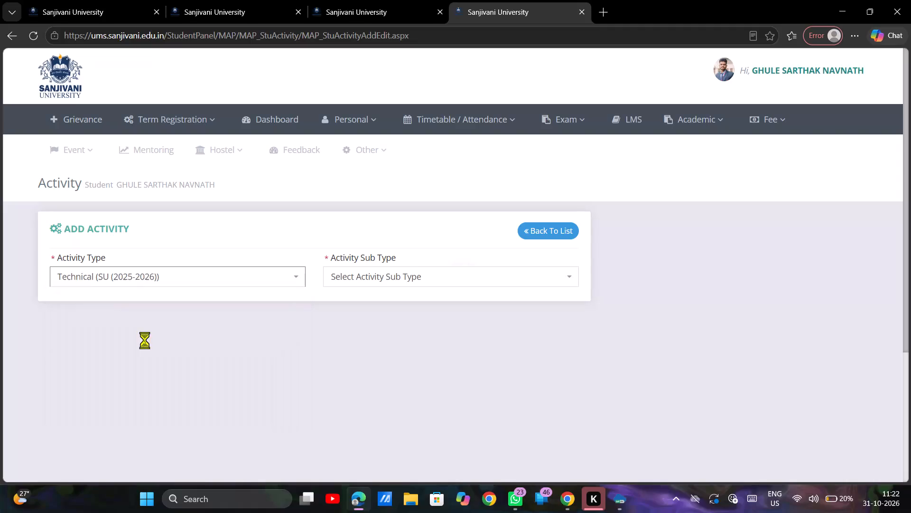
Set the new activity's type to Innovation/IPR/Enterpreneurship (SU (2025-2026)).
{"action": "left_click", "coordinate": [176, 284]}
{"action": "left_click", "coordinate": [158, 389]}
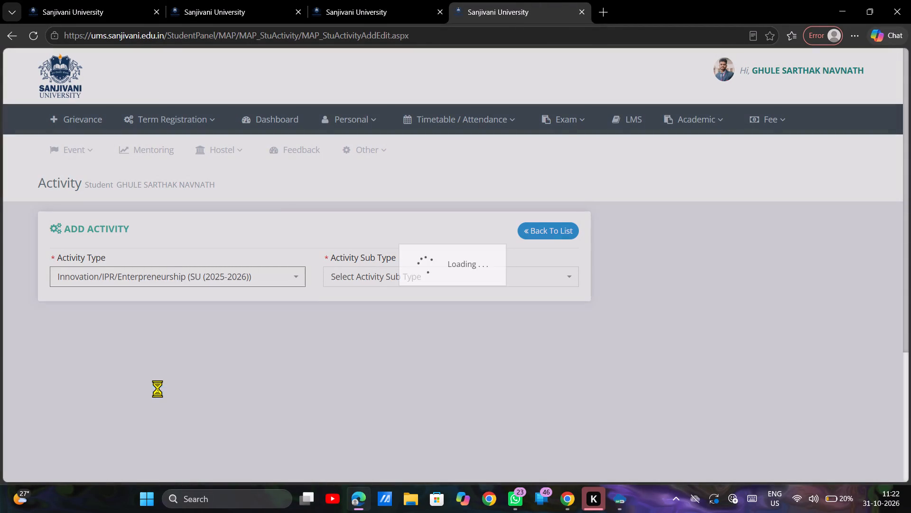
Look through the activity sub types offered for Innovation/IPR/Enterpreneurship.
{"action": "left_click", "coordinate": [547, 278]}
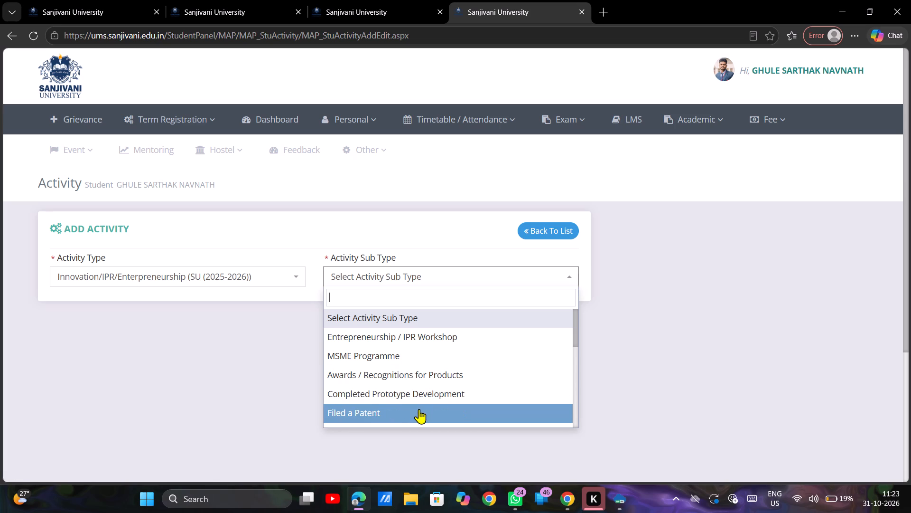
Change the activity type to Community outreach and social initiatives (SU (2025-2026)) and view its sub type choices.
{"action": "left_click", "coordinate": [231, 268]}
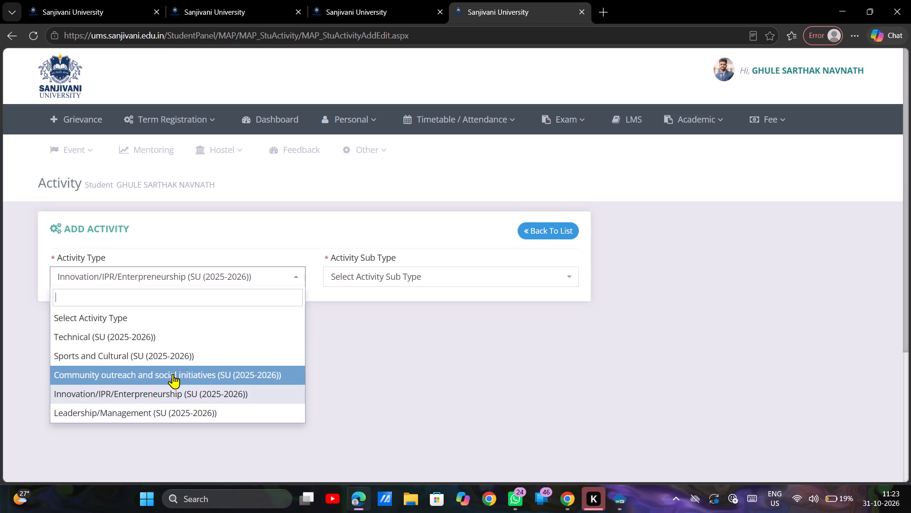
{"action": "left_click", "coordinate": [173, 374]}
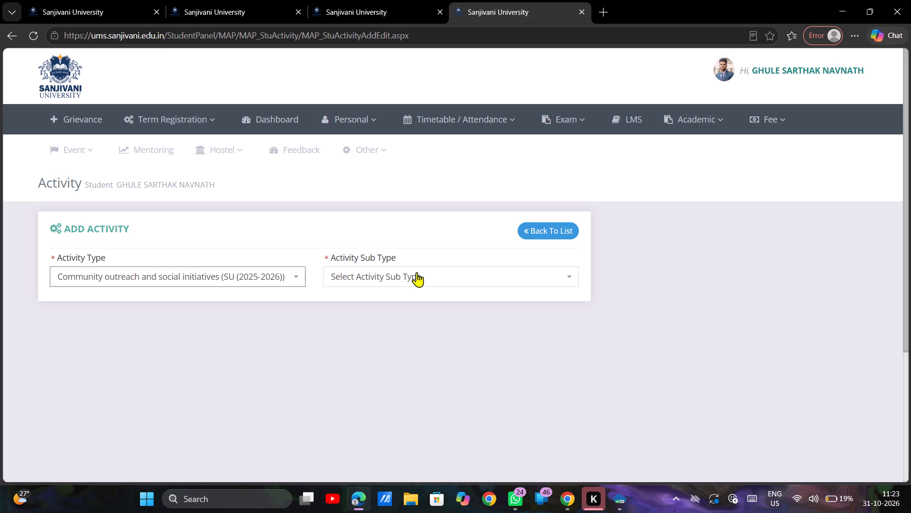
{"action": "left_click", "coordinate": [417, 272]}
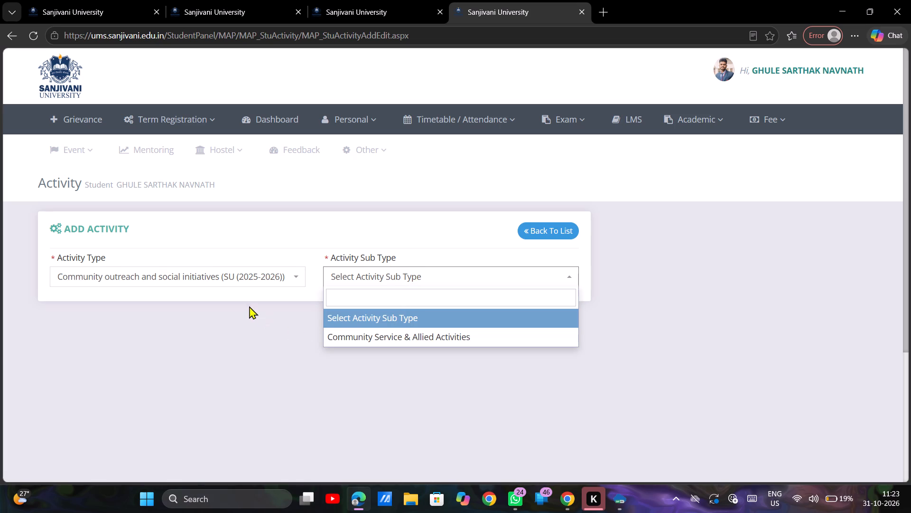
Set the activity type to Leadership/Management (SU (2025-2026)) and open its sub type choices.
{"action": "left_click", "coordinate": [233, 275]}
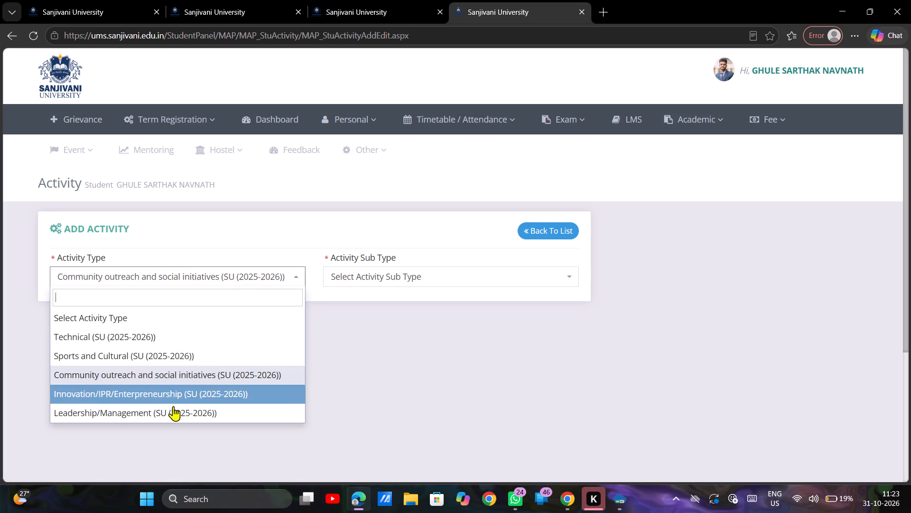
{"action": "left_click", "coordinate": [170, 420]}
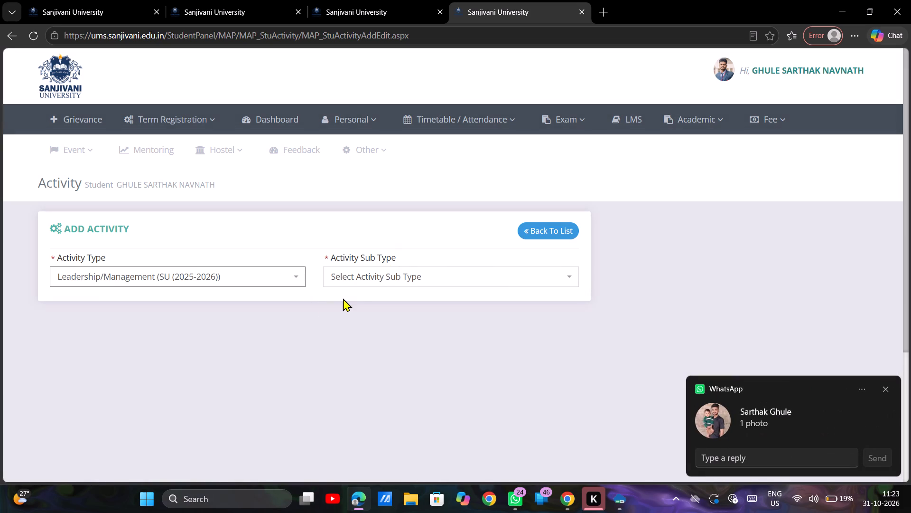
{"action": "left_click", "coordinate": [360, 282]}
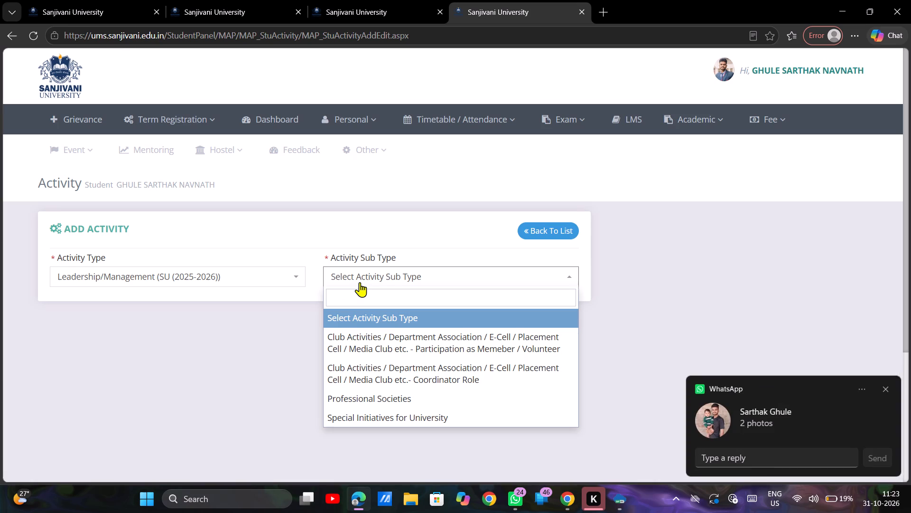
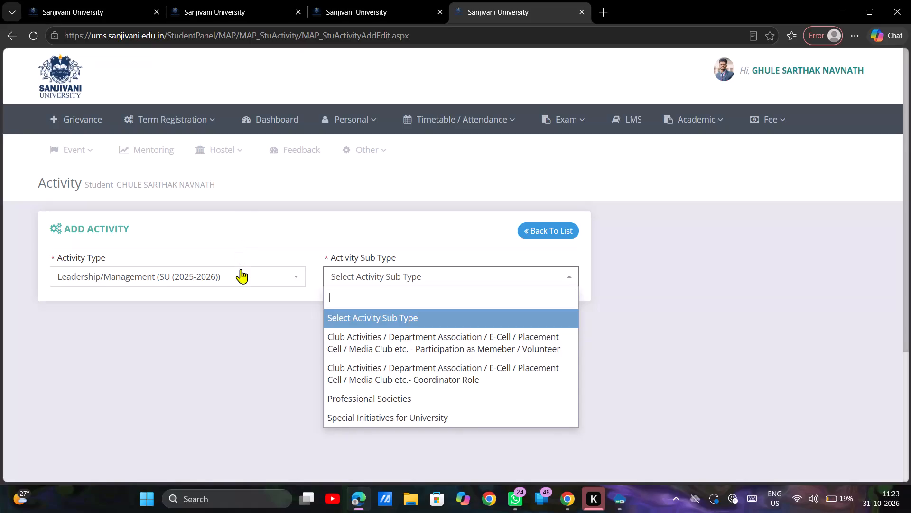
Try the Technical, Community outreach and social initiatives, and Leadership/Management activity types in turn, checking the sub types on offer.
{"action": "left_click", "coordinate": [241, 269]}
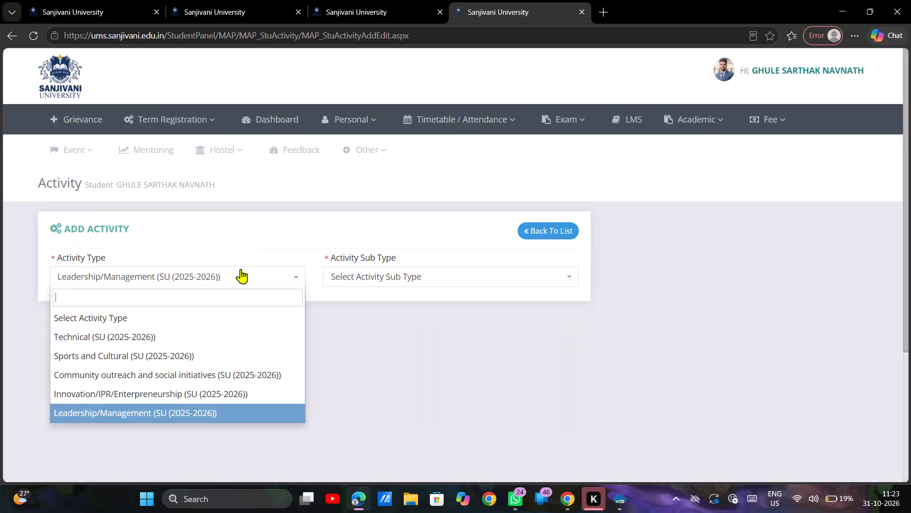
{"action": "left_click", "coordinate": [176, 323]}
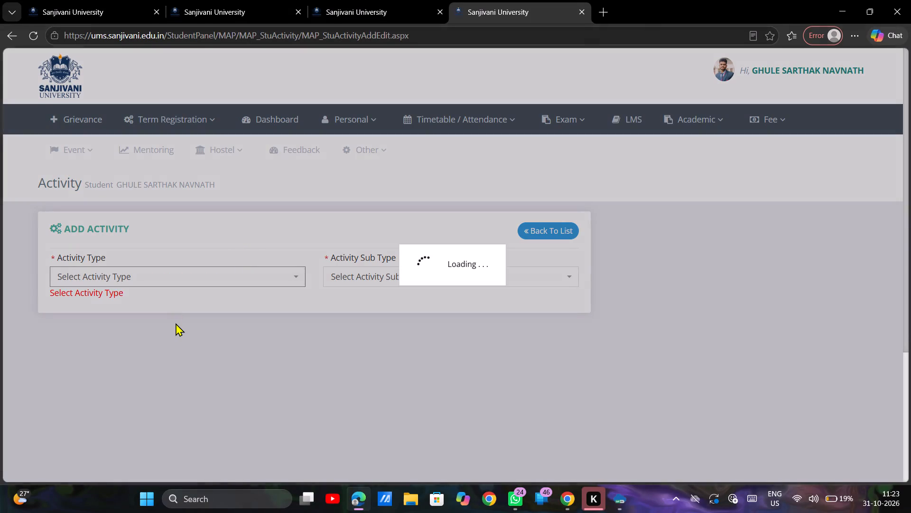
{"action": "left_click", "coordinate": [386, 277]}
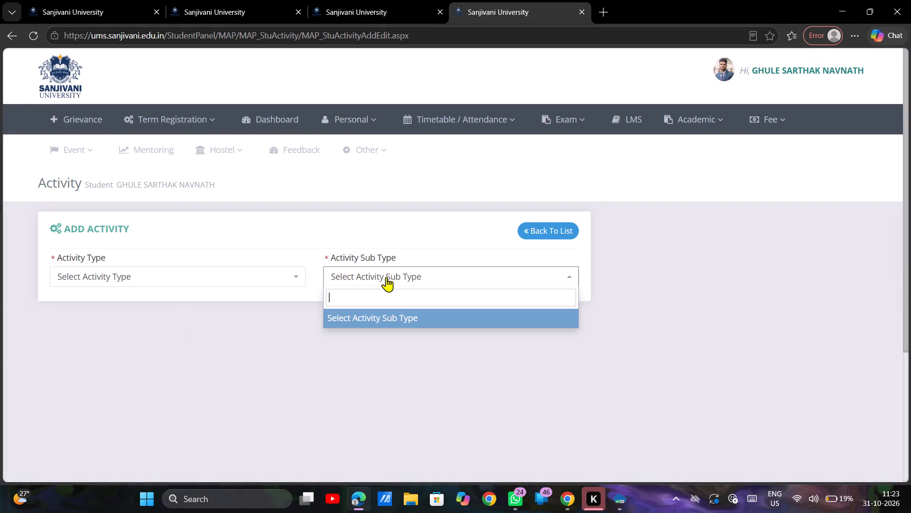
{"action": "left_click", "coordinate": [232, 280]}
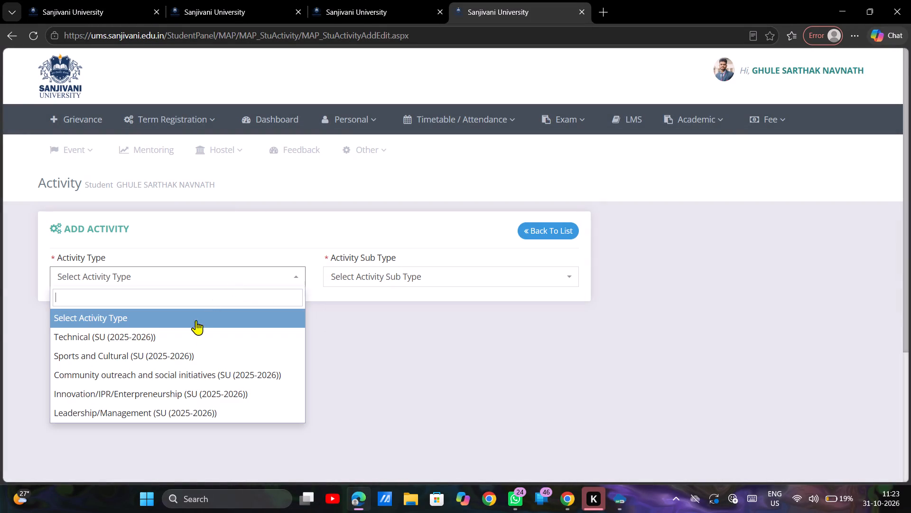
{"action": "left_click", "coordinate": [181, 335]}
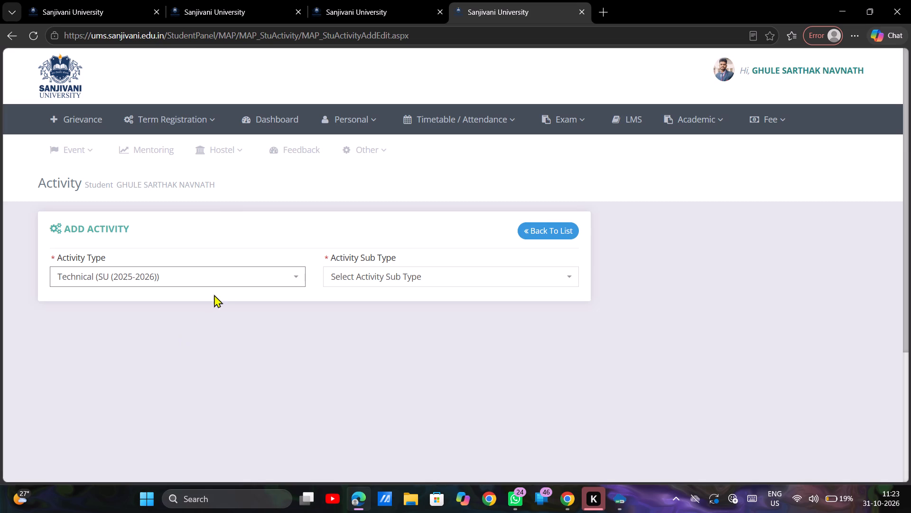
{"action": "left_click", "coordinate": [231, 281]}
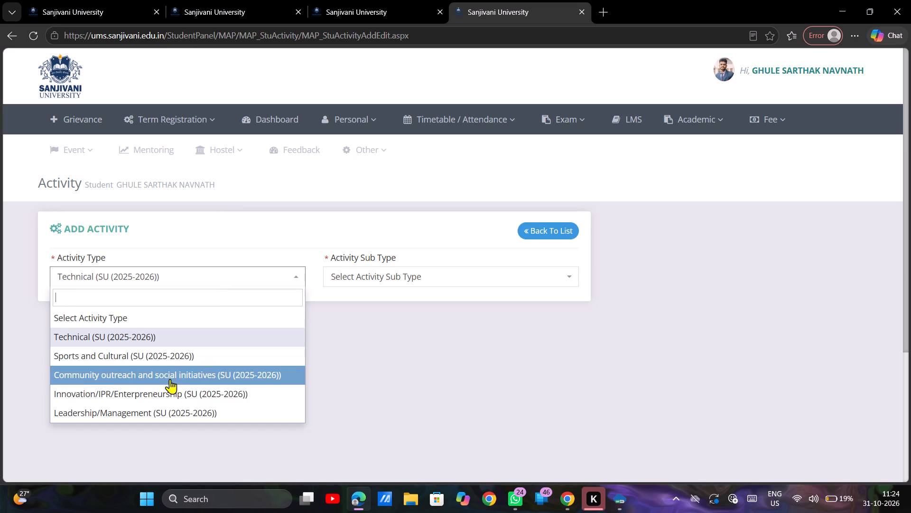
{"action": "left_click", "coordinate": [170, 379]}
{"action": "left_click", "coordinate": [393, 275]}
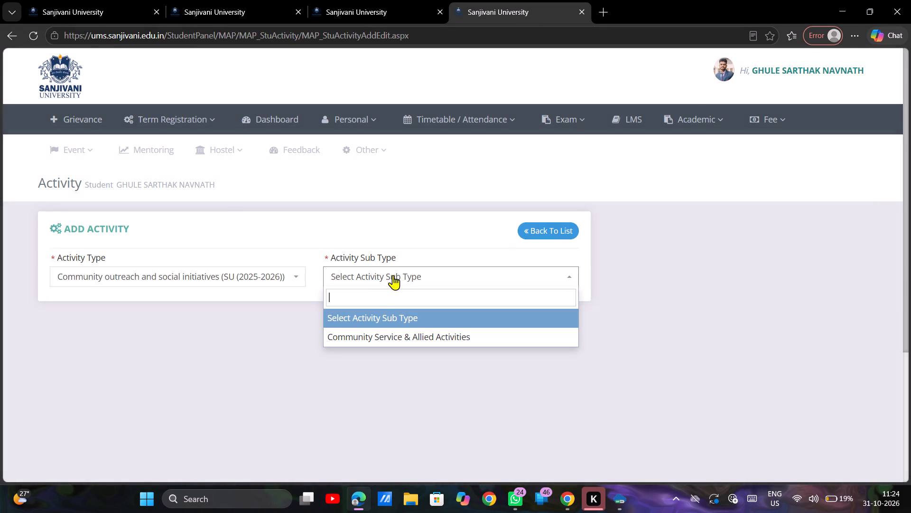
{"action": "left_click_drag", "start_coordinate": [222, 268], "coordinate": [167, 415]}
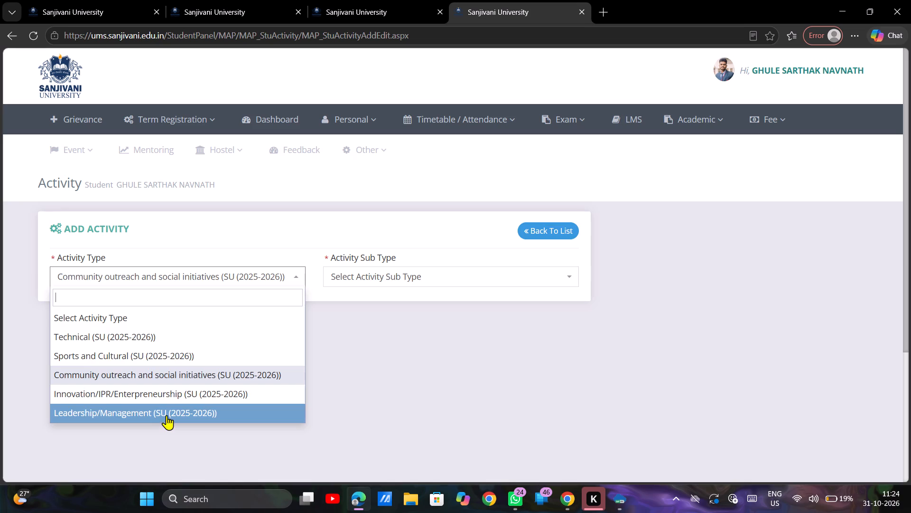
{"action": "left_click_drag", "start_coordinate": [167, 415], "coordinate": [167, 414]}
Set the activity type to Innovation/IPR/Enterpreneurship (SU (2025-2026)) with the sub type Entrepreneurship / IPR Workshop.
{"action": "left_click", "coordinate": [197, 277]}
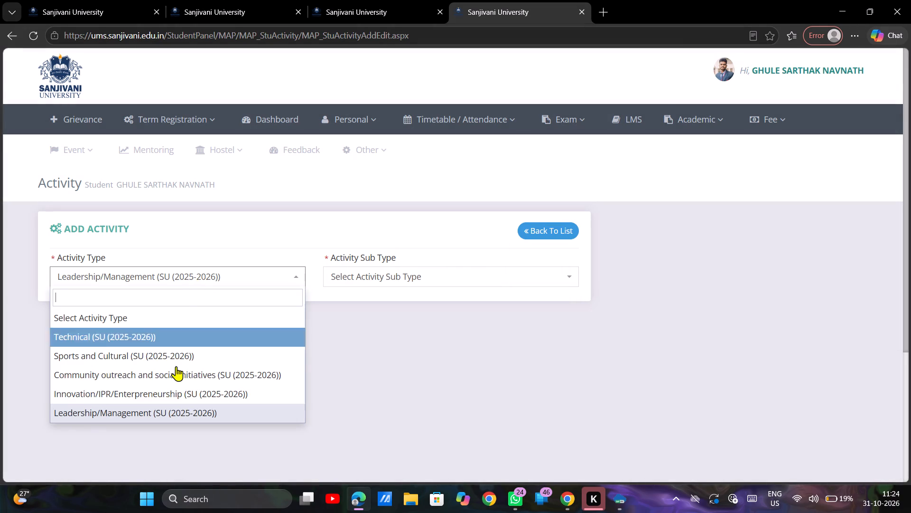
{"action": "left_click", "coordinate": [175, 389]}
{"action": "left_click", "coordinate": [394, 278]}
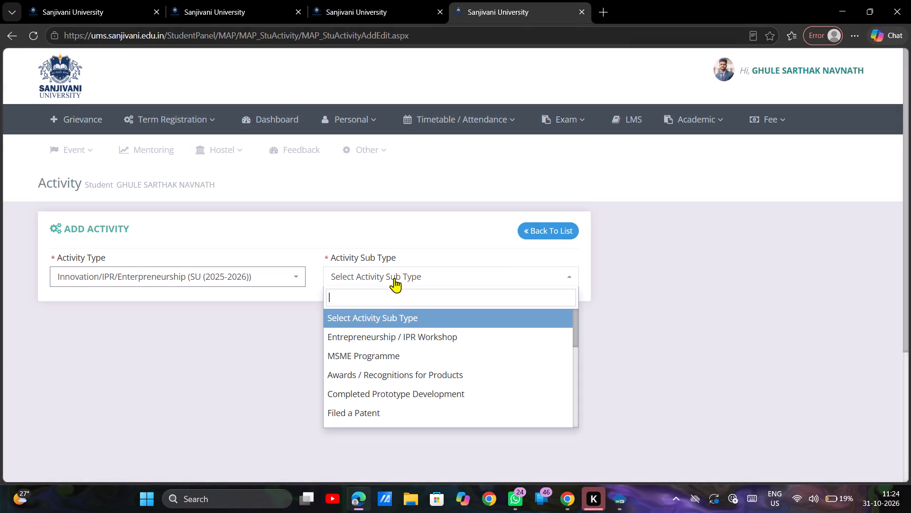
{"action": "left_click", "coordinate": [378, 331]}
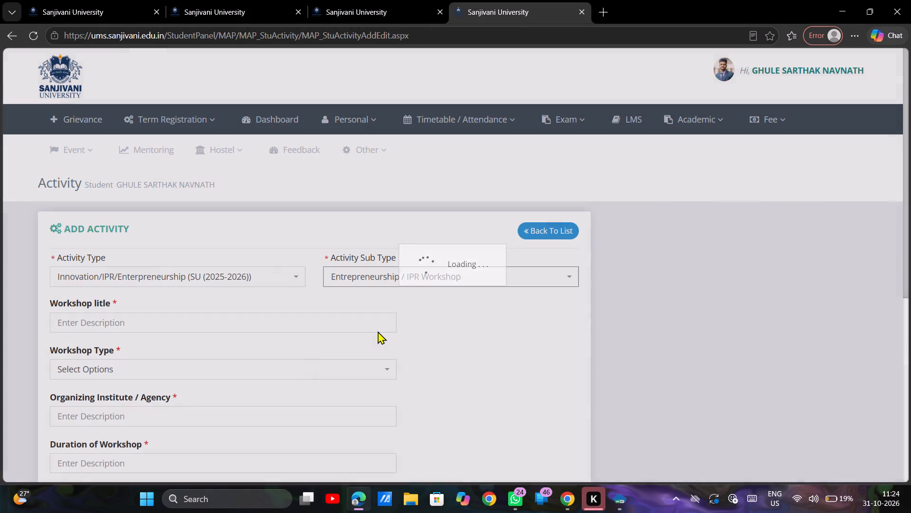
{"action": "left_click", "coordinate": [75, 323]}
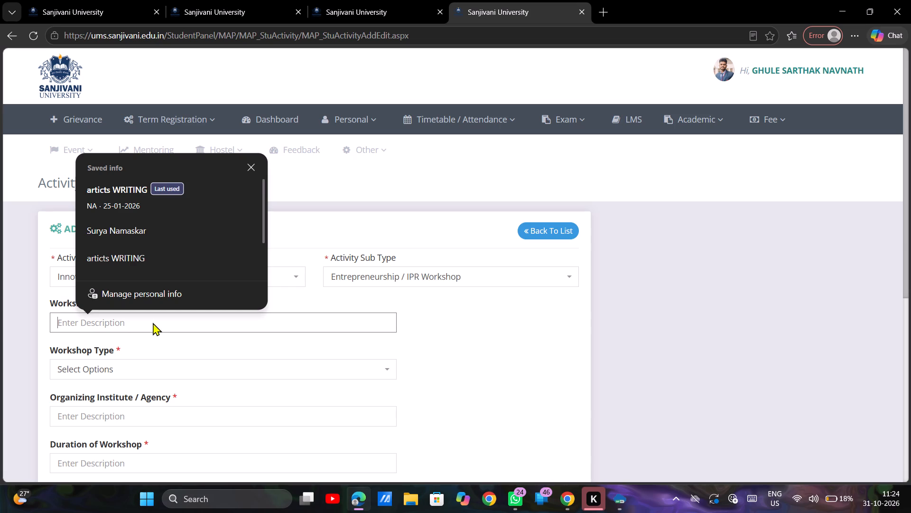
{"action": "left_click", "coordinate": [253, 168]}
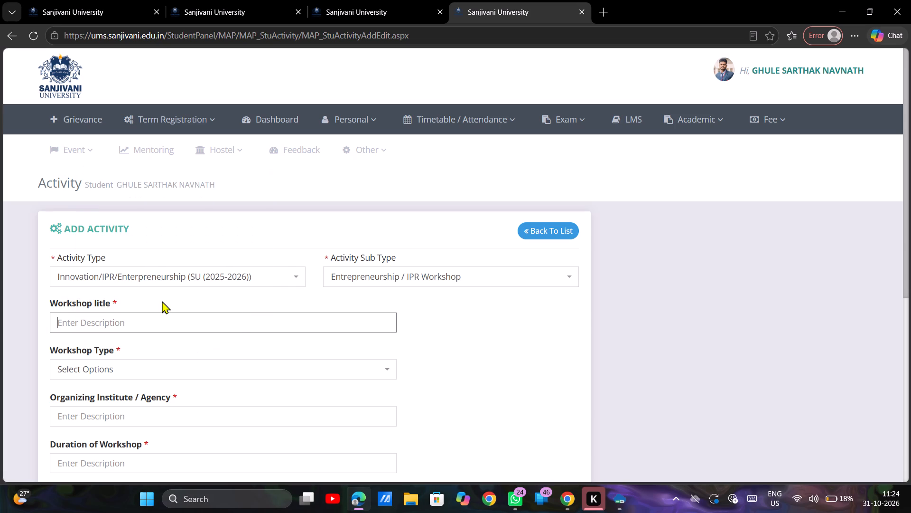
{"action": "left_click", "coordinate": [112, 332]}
Reopen the activity type choices for the new activity.
{"action": "left_click", "coordinate": [148, 272]}
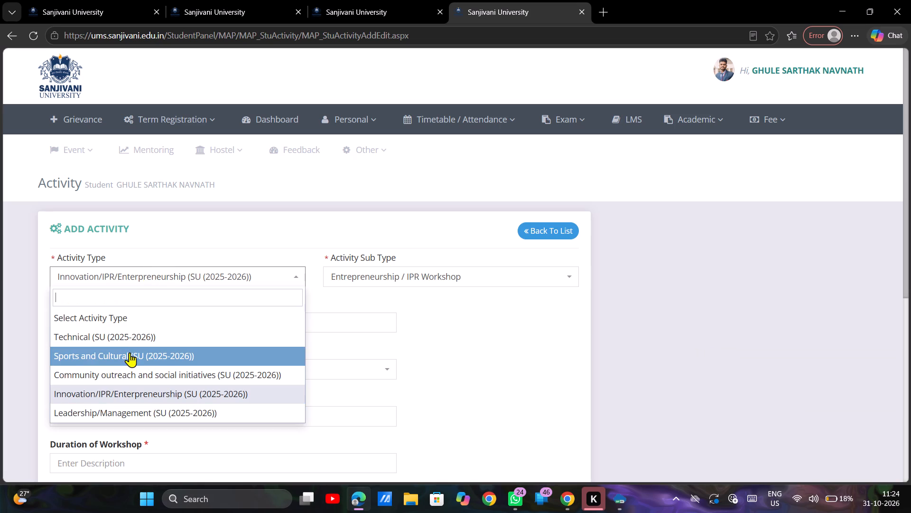
Set the new activity to type Innovation/IPR/Enterpreneurship (SU (2025-2026)) with the sub type MSME Programme.
{"action": "left_click", "coordinate": [132, 369]}
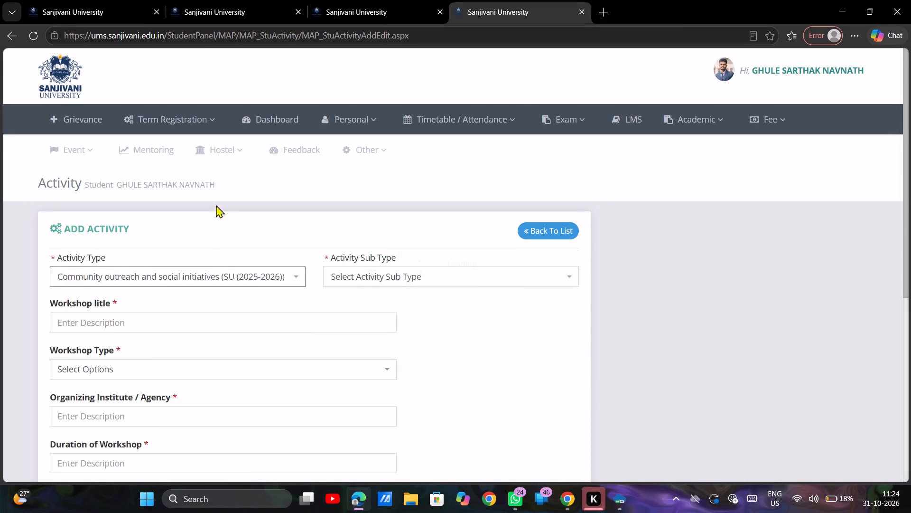
{"action": "left_click", "coordinate": [215, 270]}
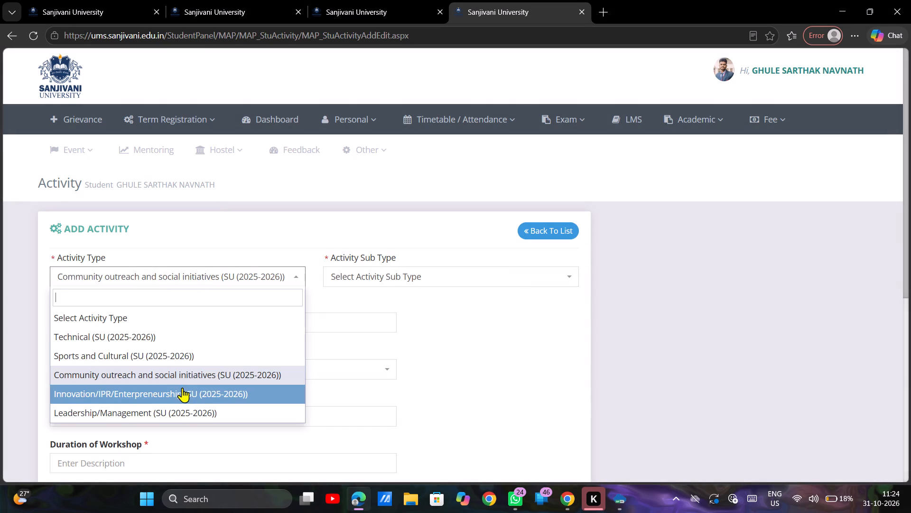
{"action": "left_click", "coordinate": [183, 397]}
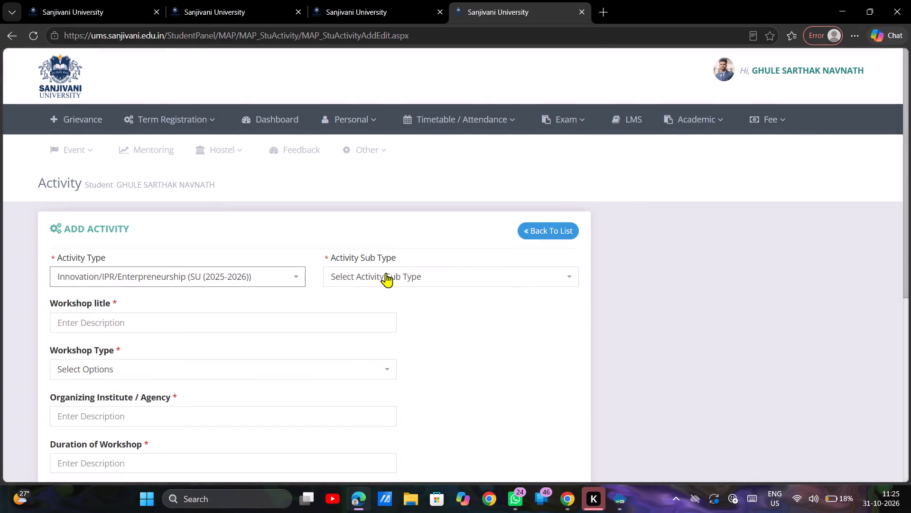
{"action": "left_click", "coordinate": [386, 273]}
{"action": "left_click", "coordinate": [365, 351]}
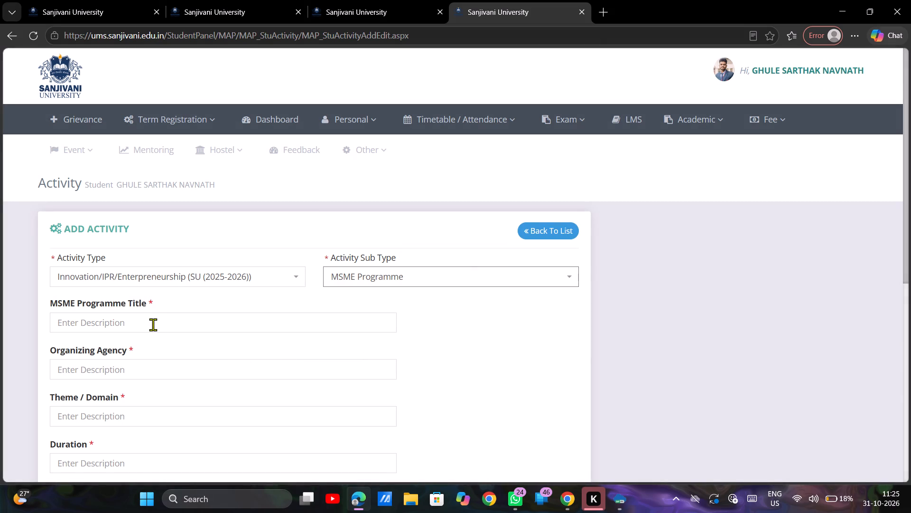
Start filling in the MSME Programme Title of the new activity.
{"action": "left_click", "coordinate": [153, 324]}
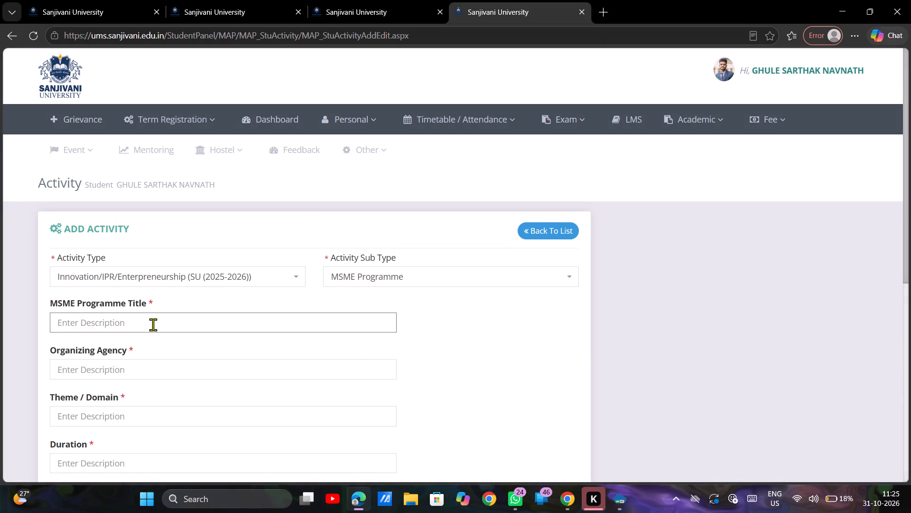
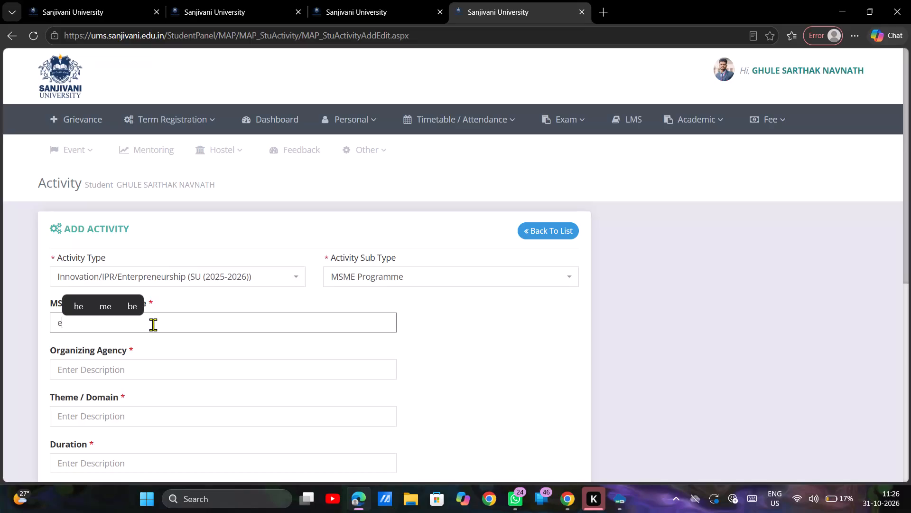
Replace the lowercase start of the MSME Programme Title with the capitalised text "Enterereu".
{"action": "key", "text": "BackSpace"}
{"action": "key", "text": "shift+e"}
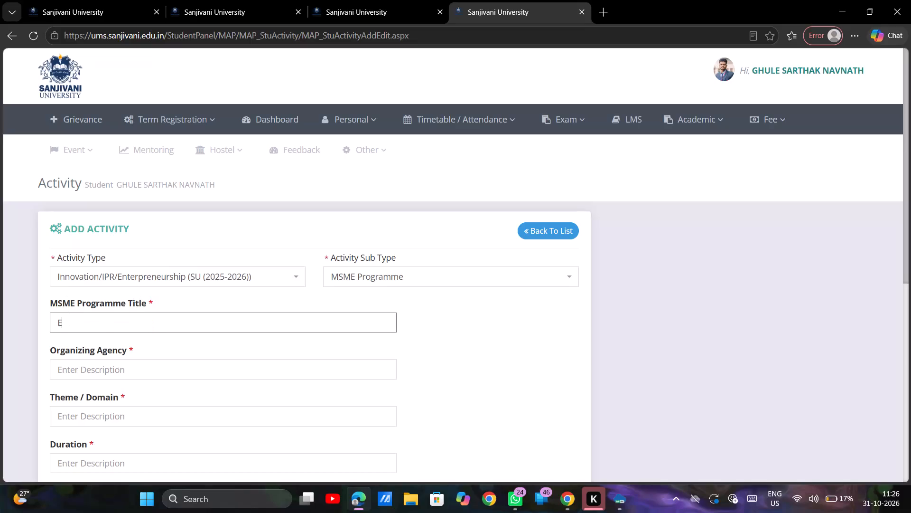
{"action": "type", "text": "nter"}
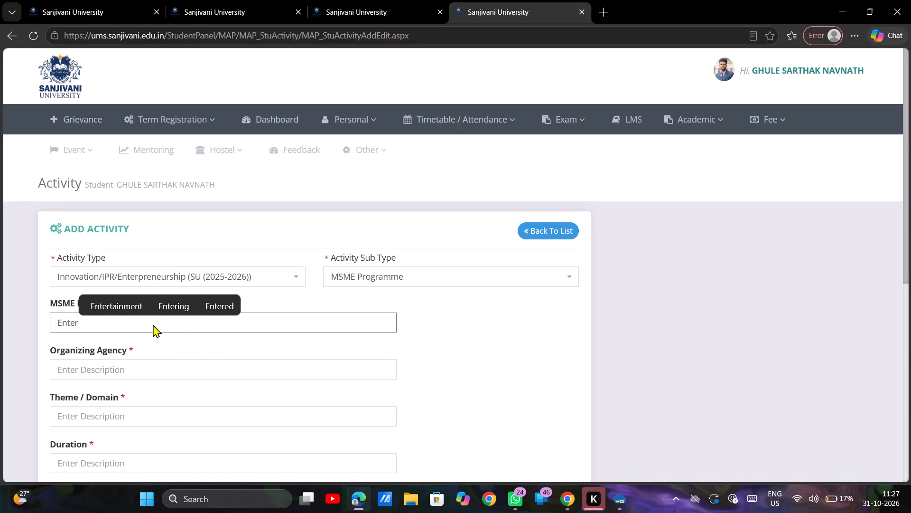
{"action": "type", "text": "er"}
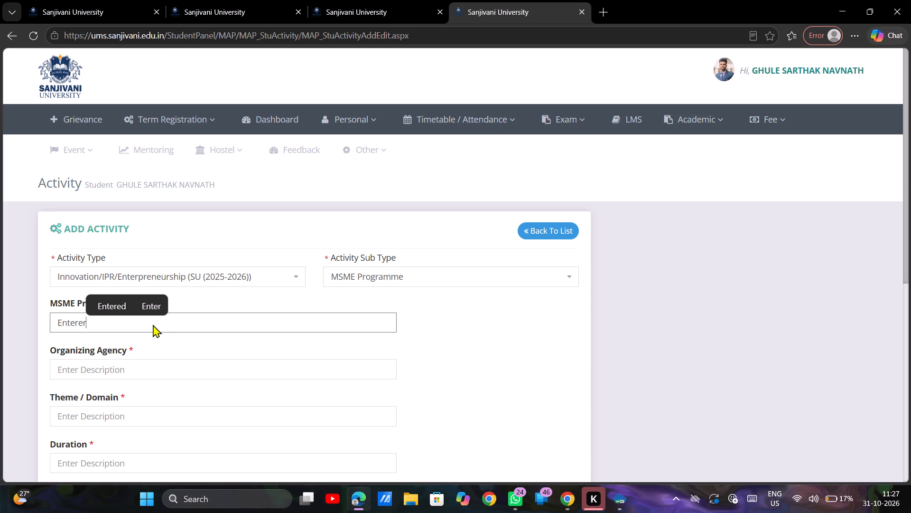
{"action": "type", "text": "eu"}
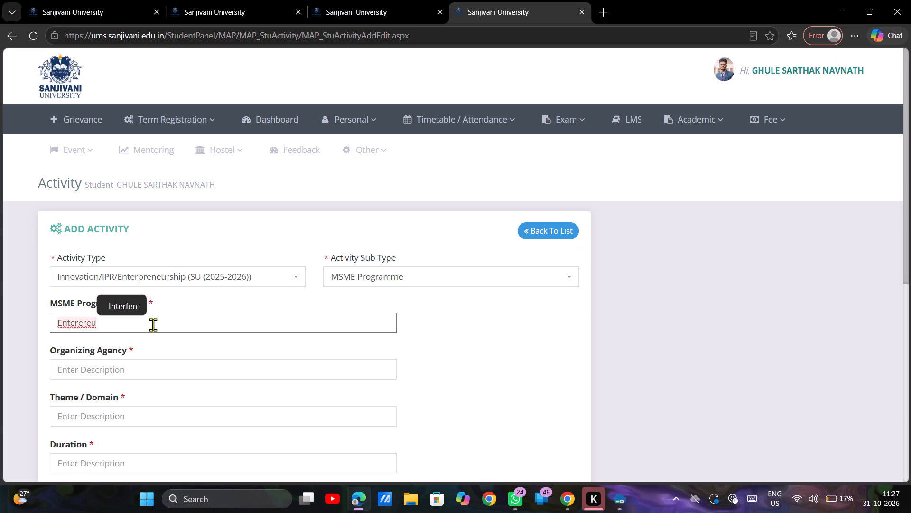
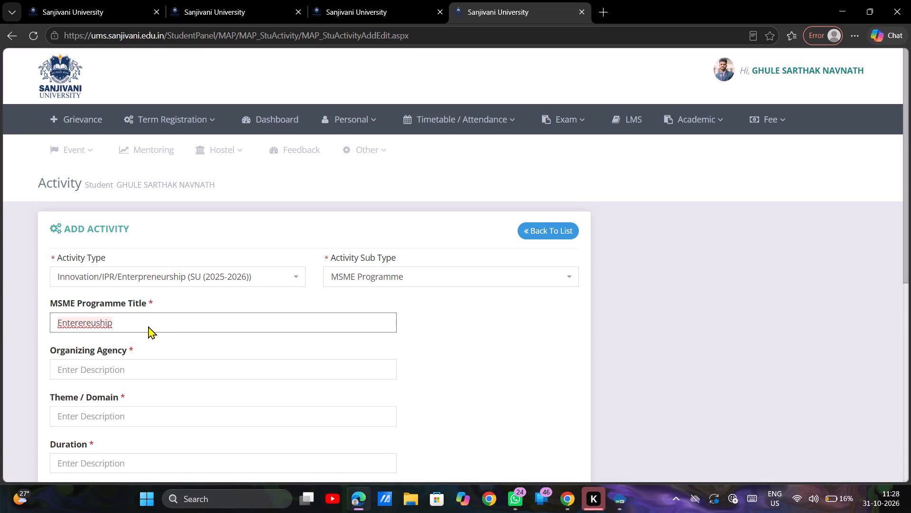
Enter "MSME" as the Organizing Agency and "ENTEREPENURSHIP" as the Theme / Domain.
{"action": "left_click", "coordinate": [87, 370]}
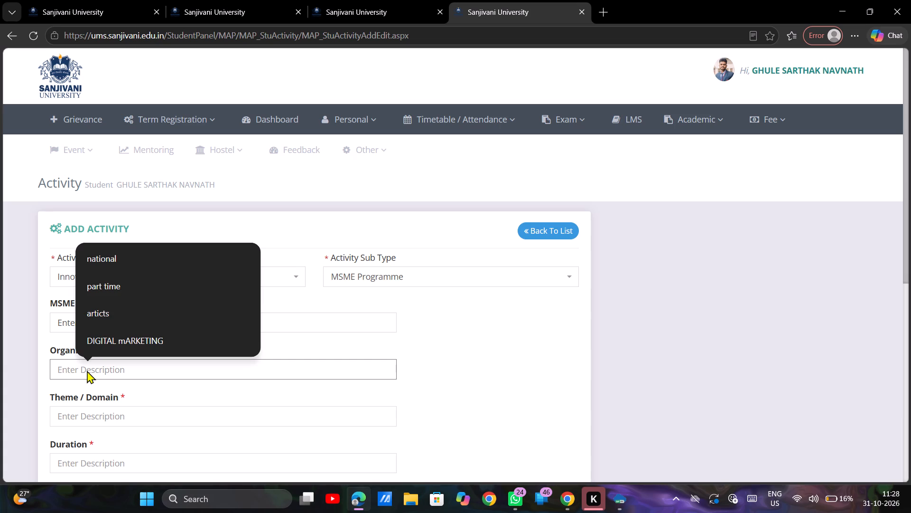
{"action": "key", "text": "m"}
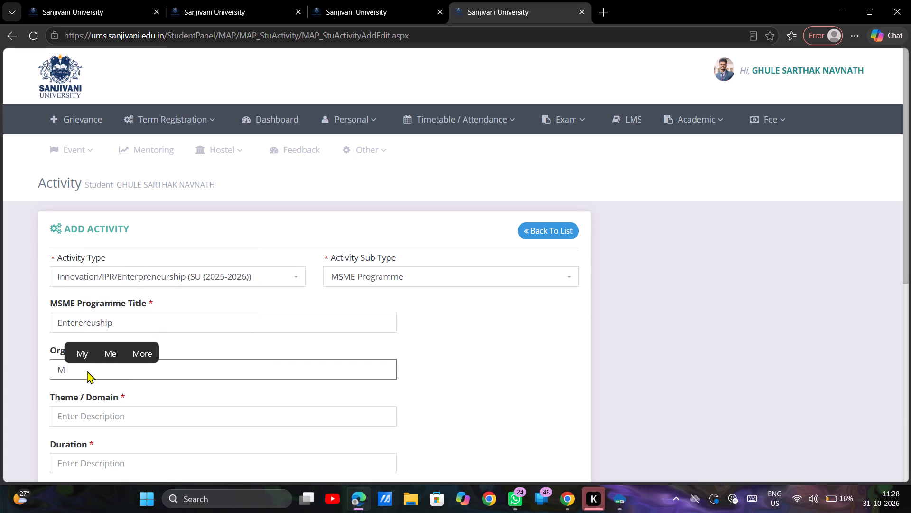
{"action": "type", "text": "SME"}
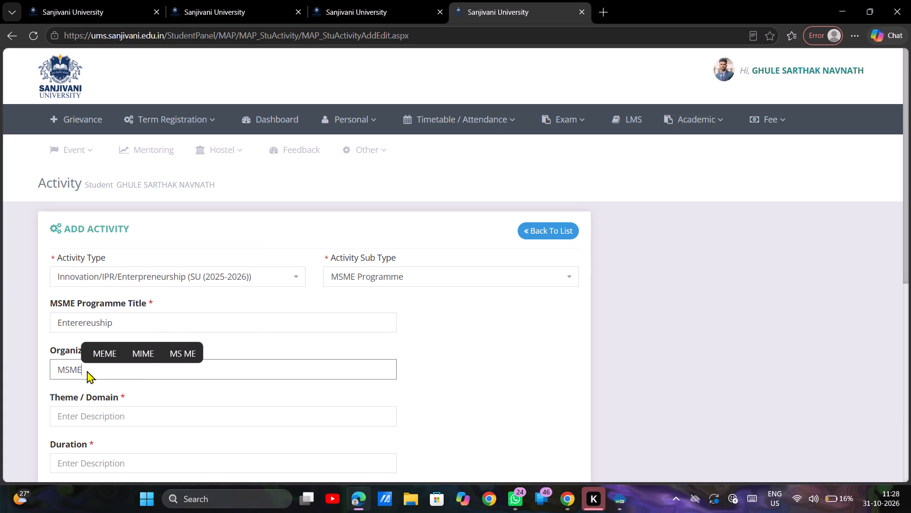
{"action": "left_click", "coordinate": [111, 415]}
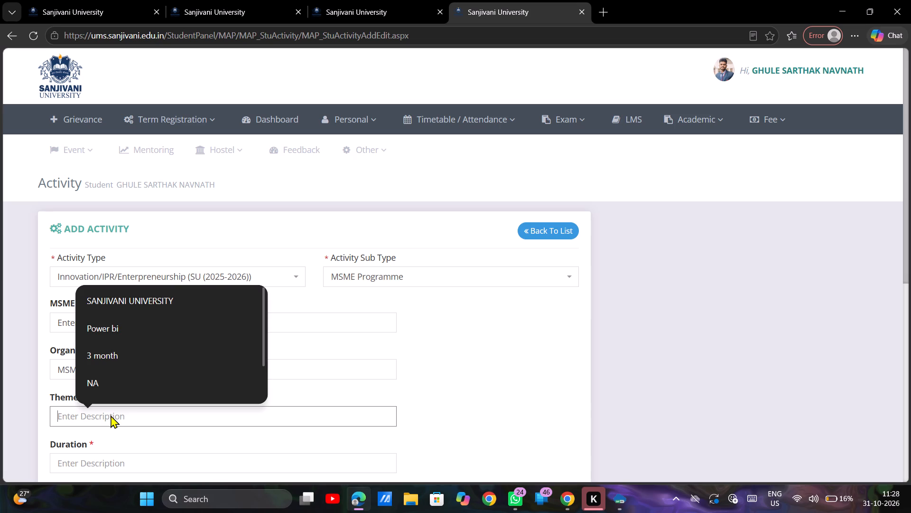
{"action": "key", "text": "e"}
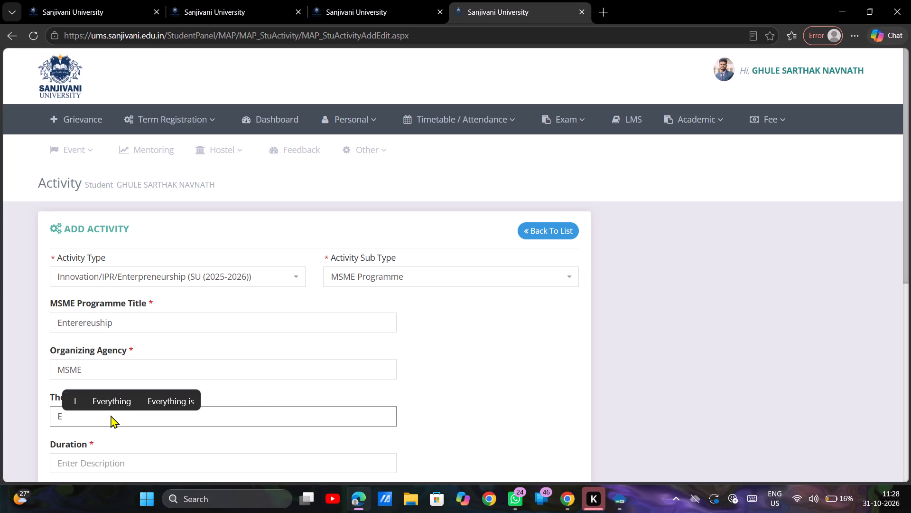
{"action": "type", "text": "NTER"}
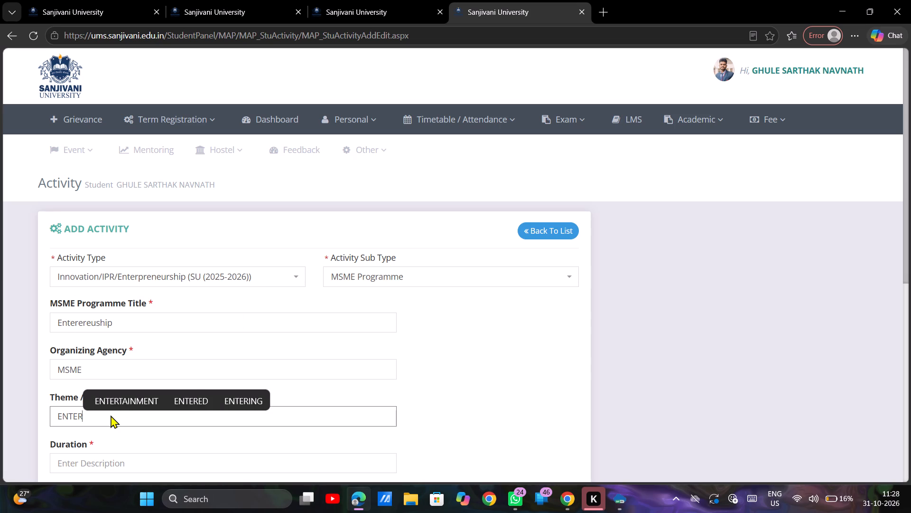
{"action": "type", "text": "EP"}
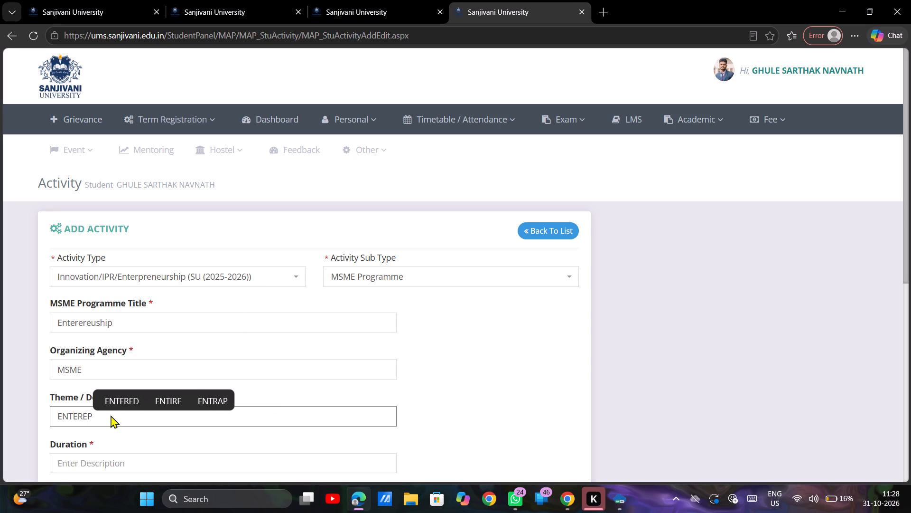
{"action": "type", "text": "EN"}
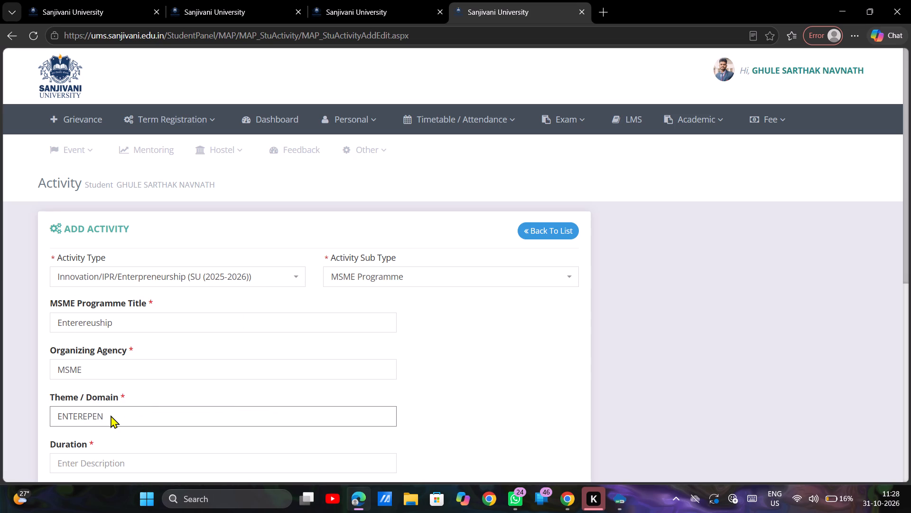
{"action": "type", "text": "URSHIP"}
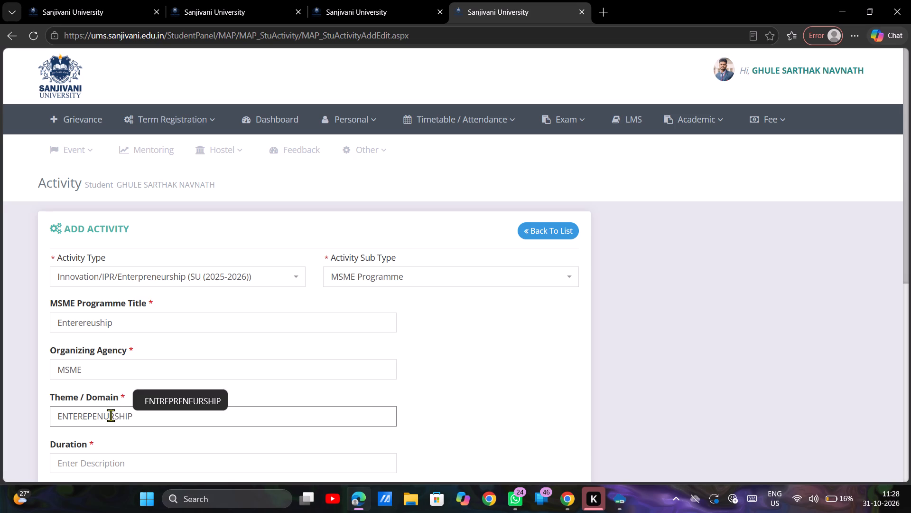
Enter "2 DAYS" as the Duration and set Is MSME Programme Participation to Yes.
{"action": "scroll", "coordinate": [111, 415], "scroll_direction": "down", "scroll_amount": 1}
{"action": "left_click", "coordinate": [100, 350]}
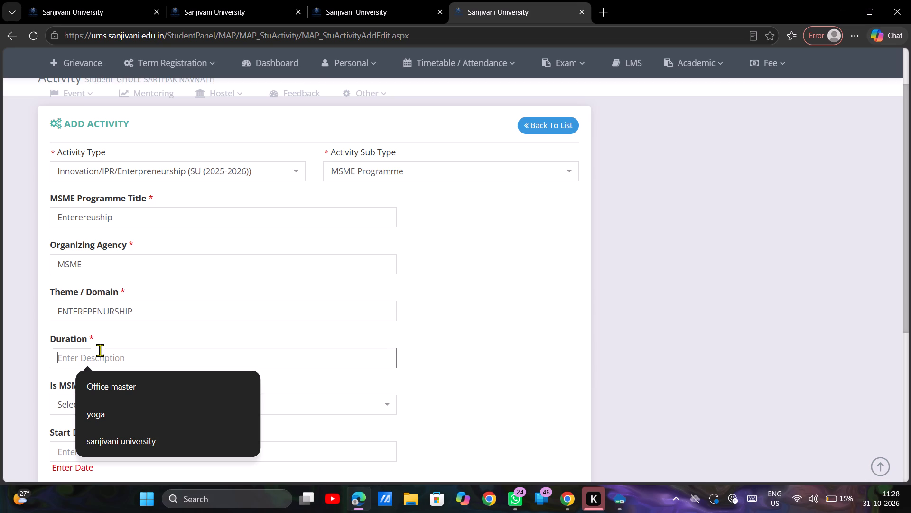
{"action": "type", "text": "2 DAYS"}
{"action": "scroll", "coordinate": [100, 350], "scroll_direction": "down", "scroll_amount": 1}
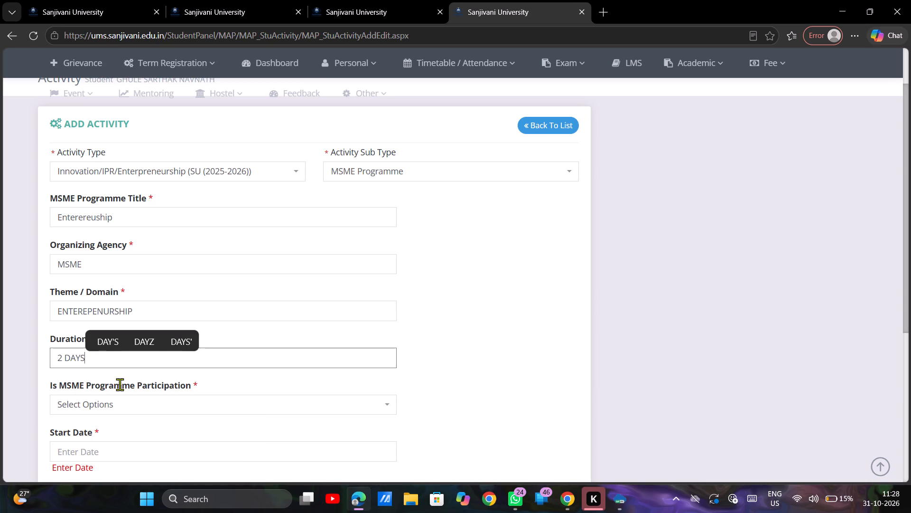
{"action": "left_click", "coordinate": [134, 399]}
{"action": "left_click", "coordinate": [92, 363]}
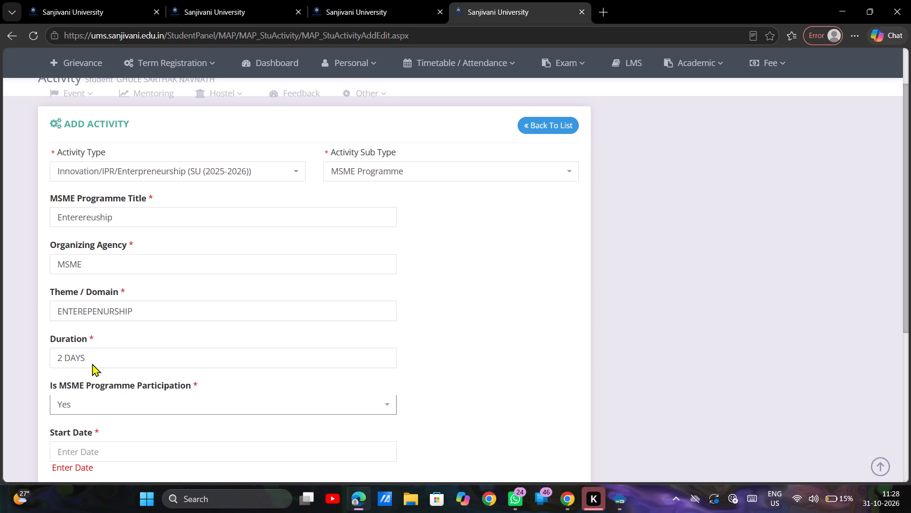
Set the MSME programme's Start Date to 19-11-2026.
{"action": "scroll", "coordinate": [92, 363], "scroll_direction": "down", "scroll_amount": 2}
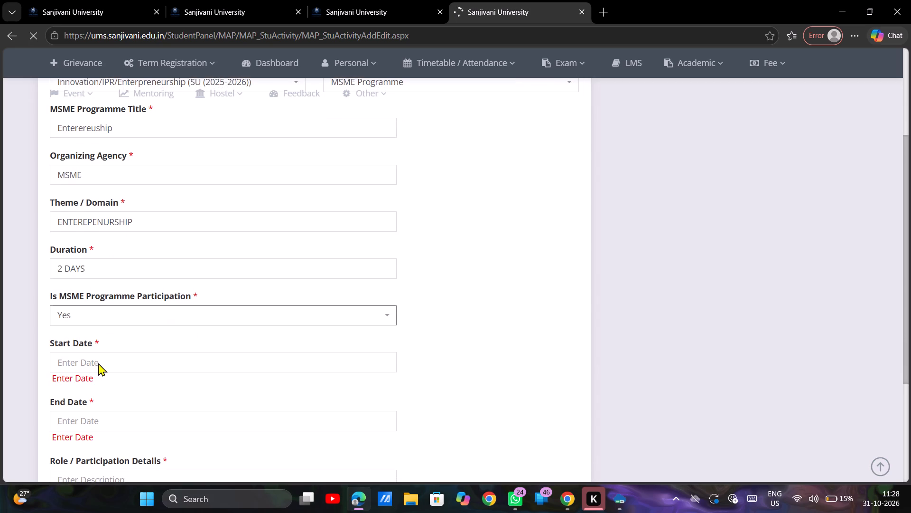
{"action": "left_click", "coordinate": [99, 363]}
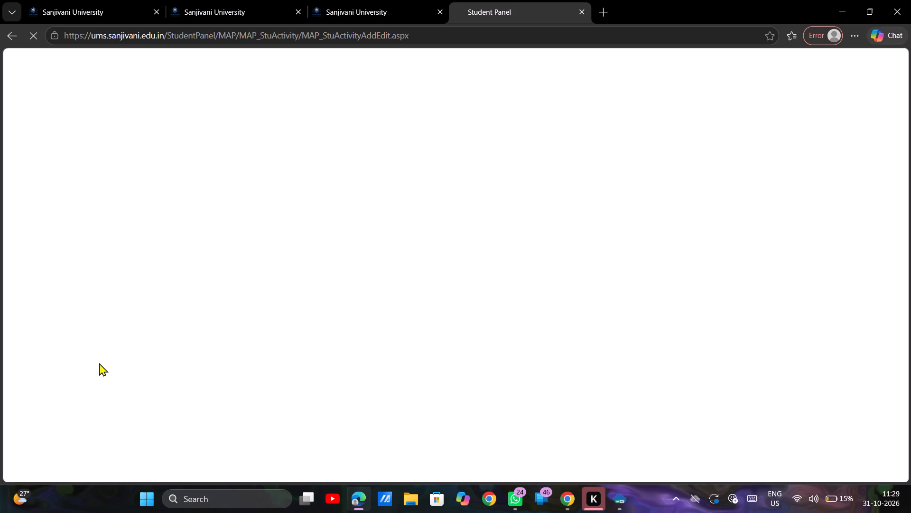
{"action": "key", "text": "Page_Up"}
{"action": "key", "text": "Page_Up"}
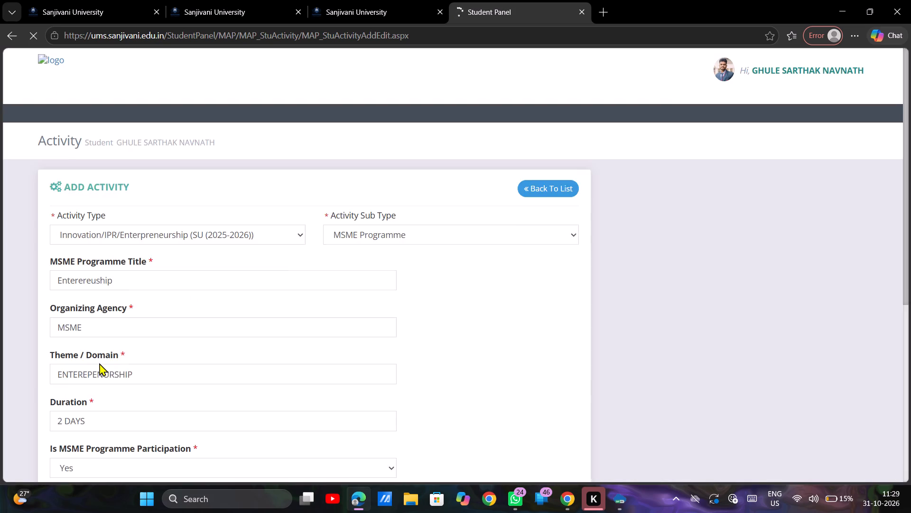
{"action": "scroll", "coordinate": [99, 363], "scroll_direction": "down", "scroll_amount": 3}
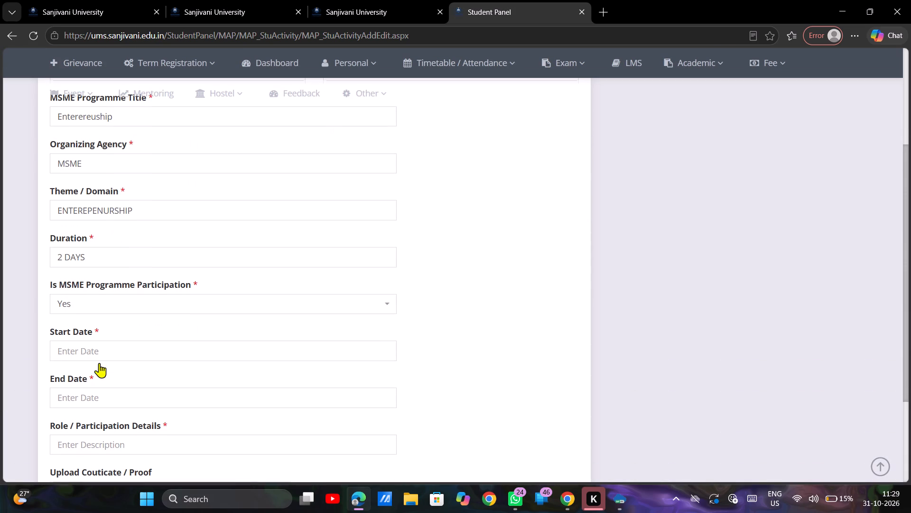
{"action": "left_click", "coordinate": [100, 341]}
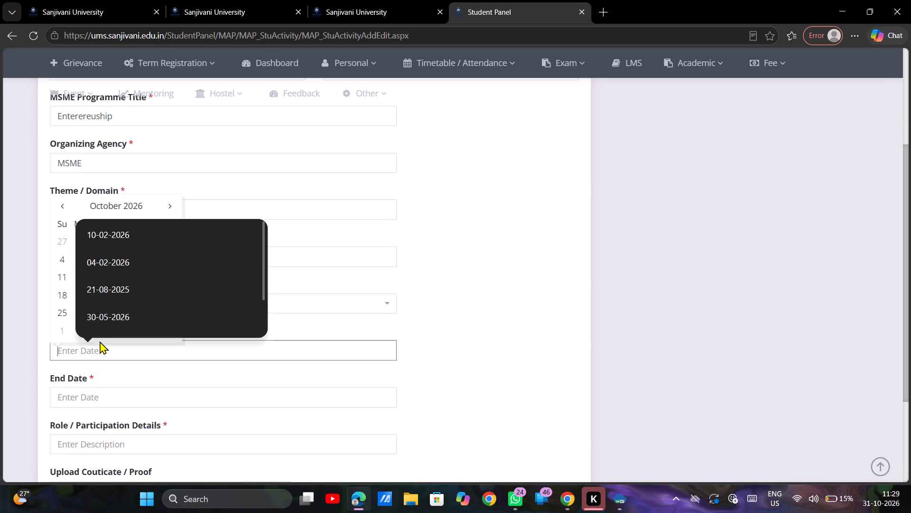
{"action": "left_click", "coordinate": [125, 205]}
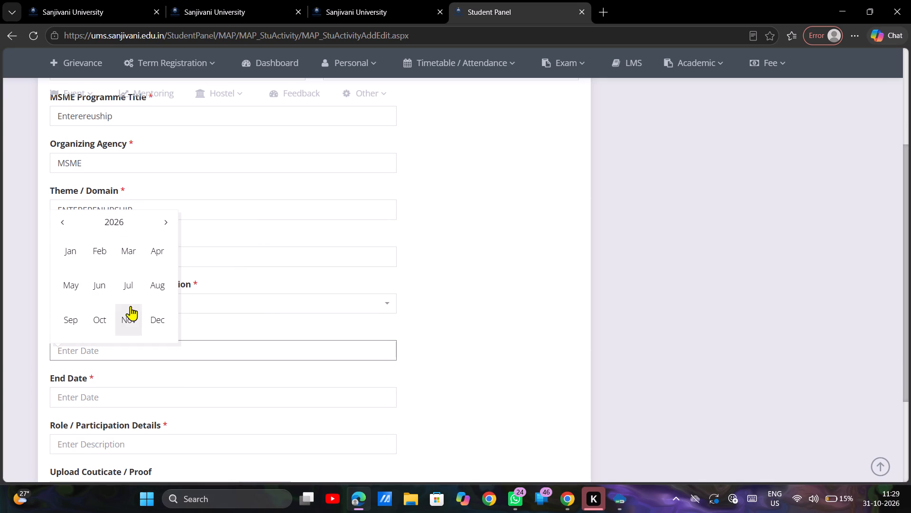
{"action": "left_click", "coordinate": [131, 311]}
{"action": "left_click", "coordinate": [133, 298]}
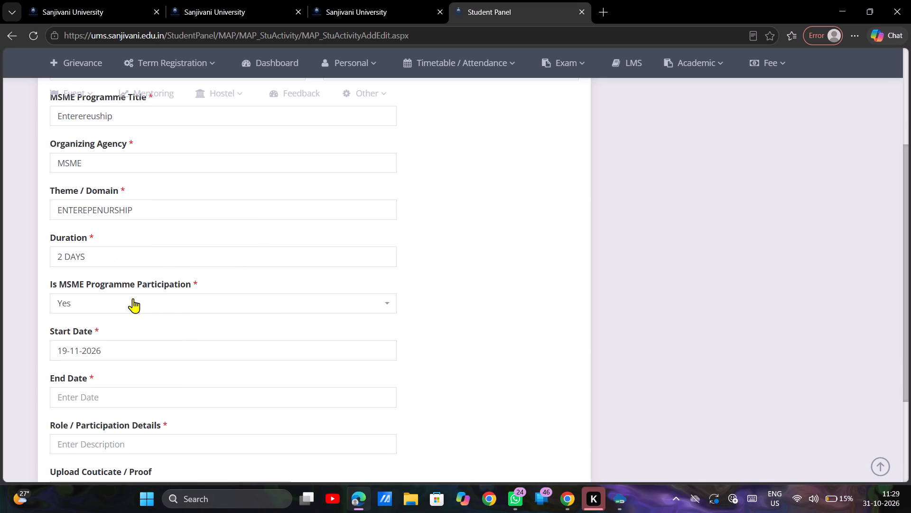
Set the MSME programme's Start Date to 19-11-2025.
{"action": "left_click", "coordinate": [112, 345]}
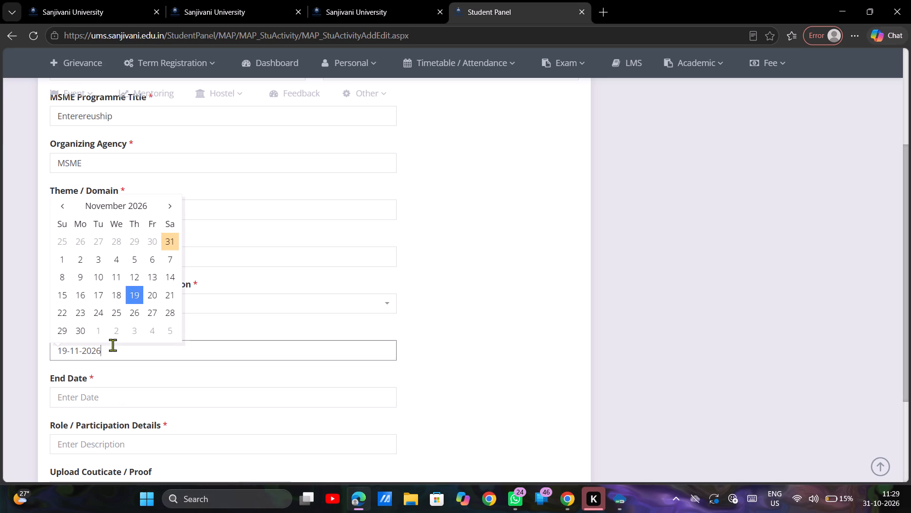
{"action": "left_click", "coordinate": [117, 206]}
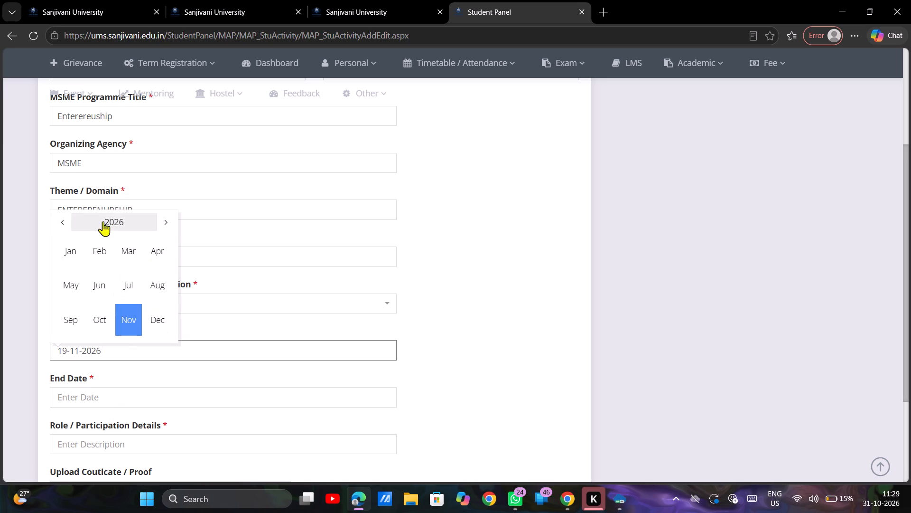
{"action": "left_click", "coordinate": [57, 220]}
{"action": "left_click", "coordinate": [130, 315]}
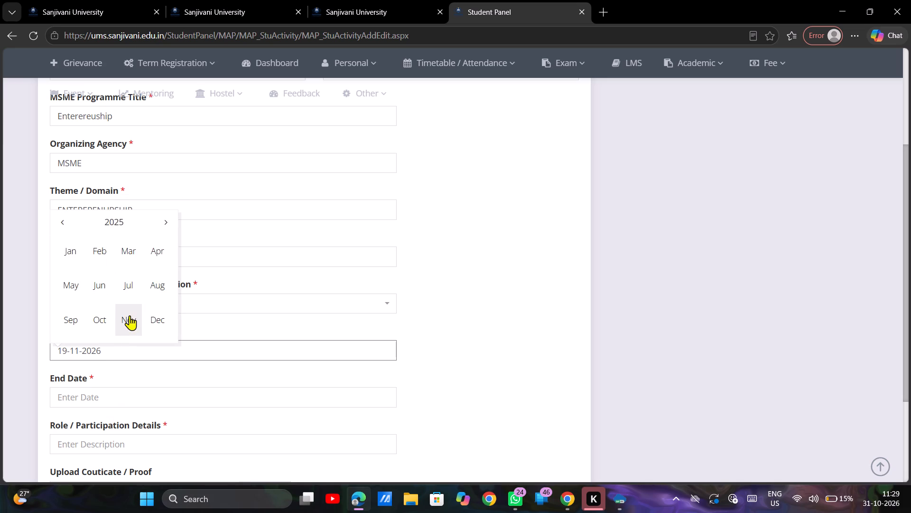
{"action": "left_click", "coordinate": [119, 295]}
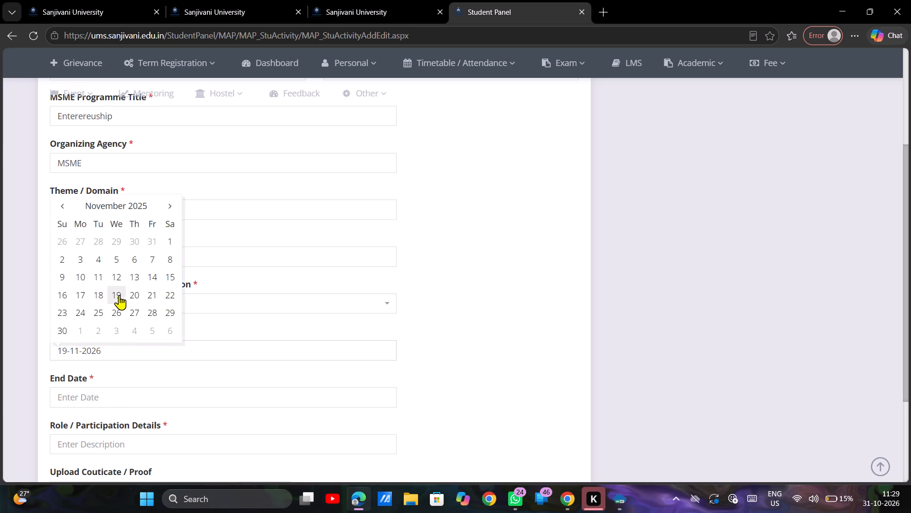
Set the MSME programme's End Date to 21-11-2025.
{"action": "left_click", "coordinate": [102, 398]}
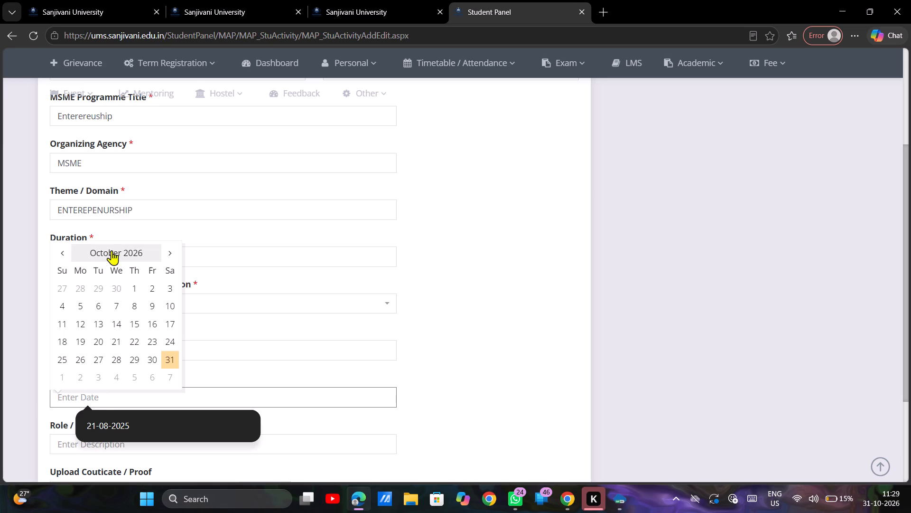
{"action": "left_click", "coordinate": [112, 248]}
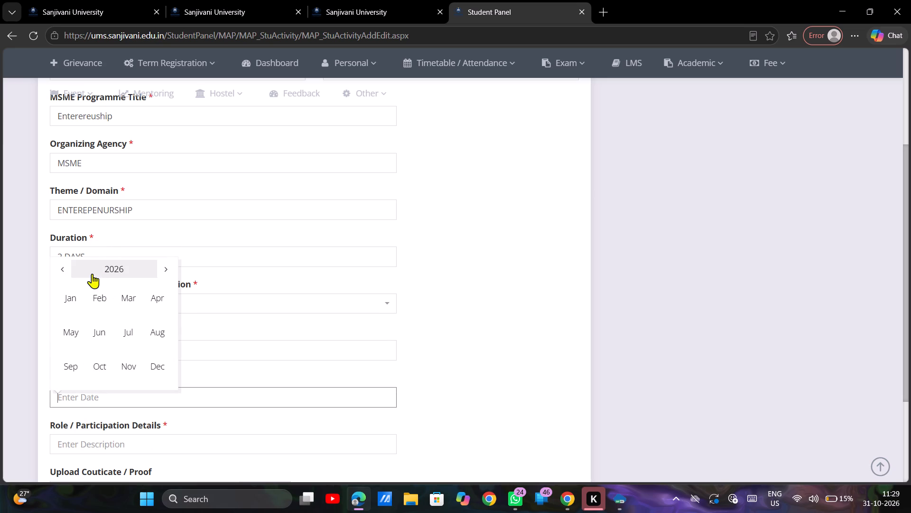
{"action": "left_click", "coordinate": [61, 271]}
{"action": "left_click", "coordinate": [129, 362]}
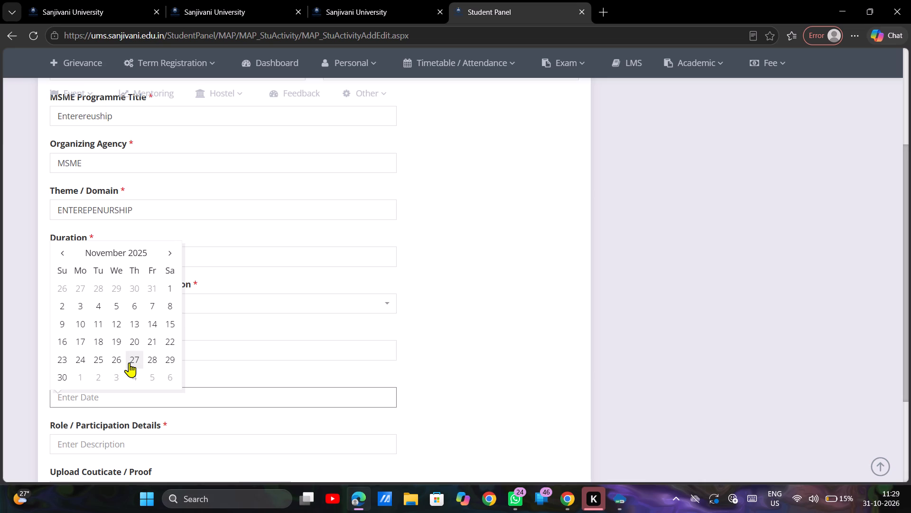
{"action": "left_click", "coordinate": [150, 344]}
{"action": "left_click", "coordinate": [144, 382]}
Start filling in the Role / Participation Details of the MSME Programme activity.
{"action": "scroll", "coordinate": [144, 382], "scroll_direction": "down", "scroll_amount": 1}
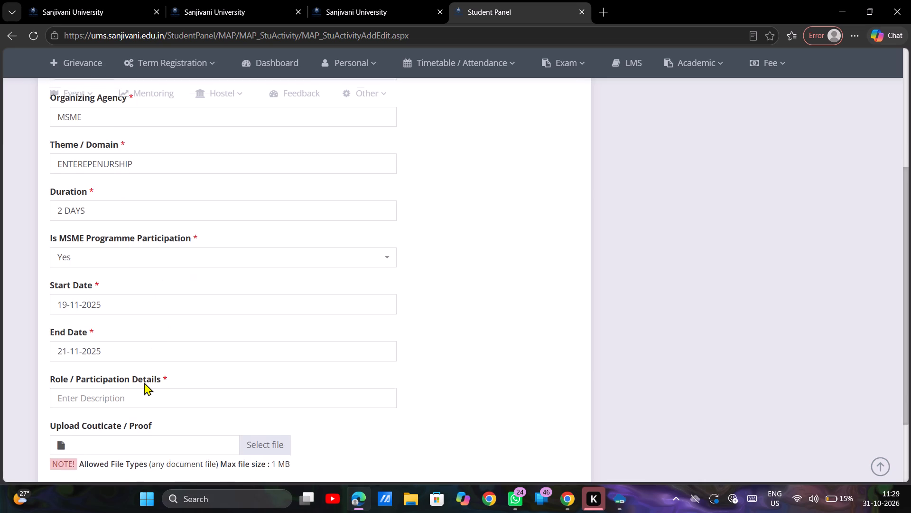
{"action": "scroll", "coordinate": [144, 382], "scroll_direction": "down", "scroll_amount": 1}
{"action": "left_click_drag", "start_coordinate": [142, 382], "coordinate": [125, 380]}
{"action": "left_click", "coordinate": [125, 380]}
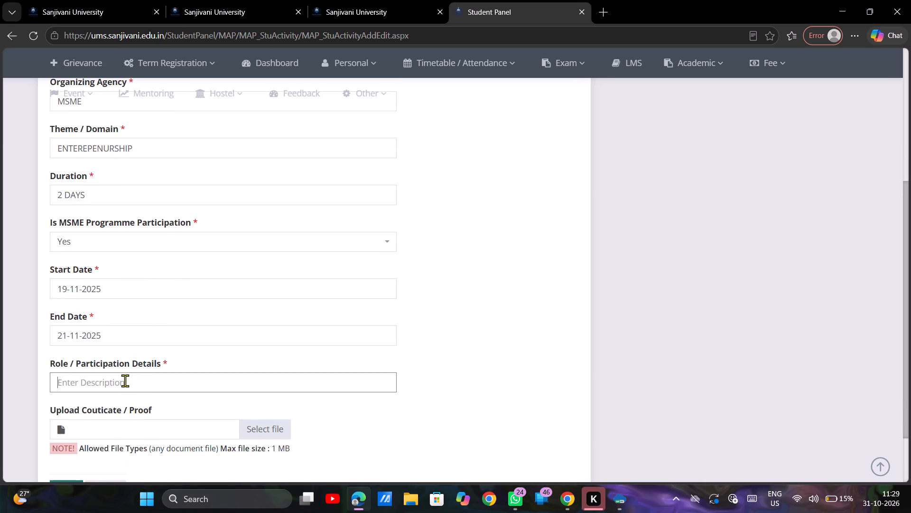
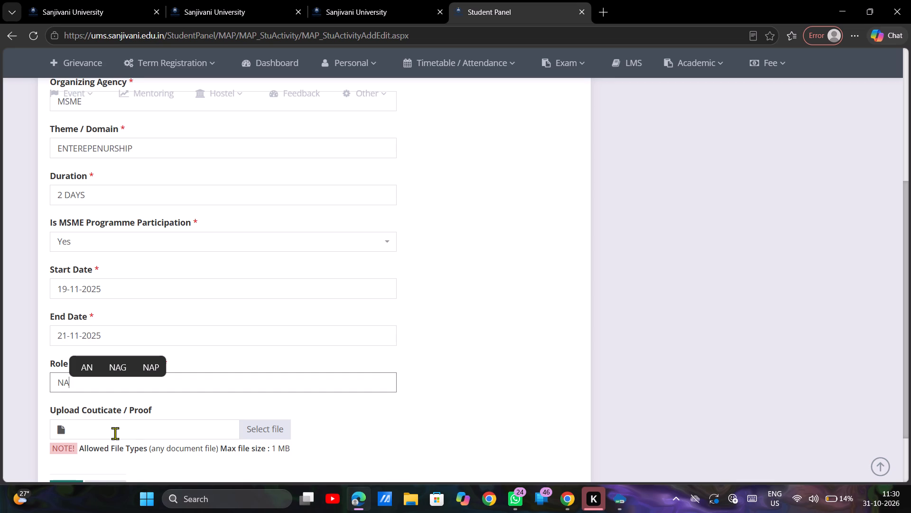
Switch to WhatsApp to get the proof image for the MSME Programme activity.
{"action": "left_click", "coordinate": [526, 494]}
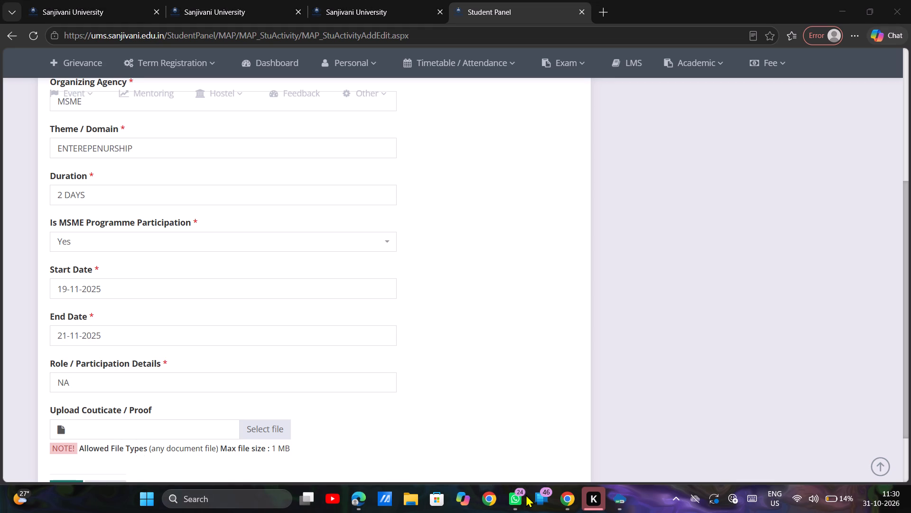
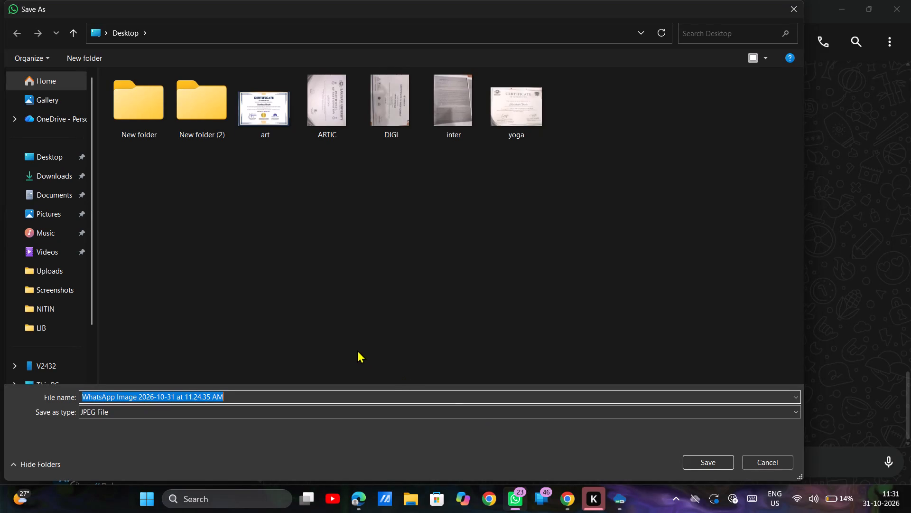
Save the WhatsApp image to the Desktop as a JPEG file named MSME.
{"action": "left_click", "coordinate": [46, 155]}
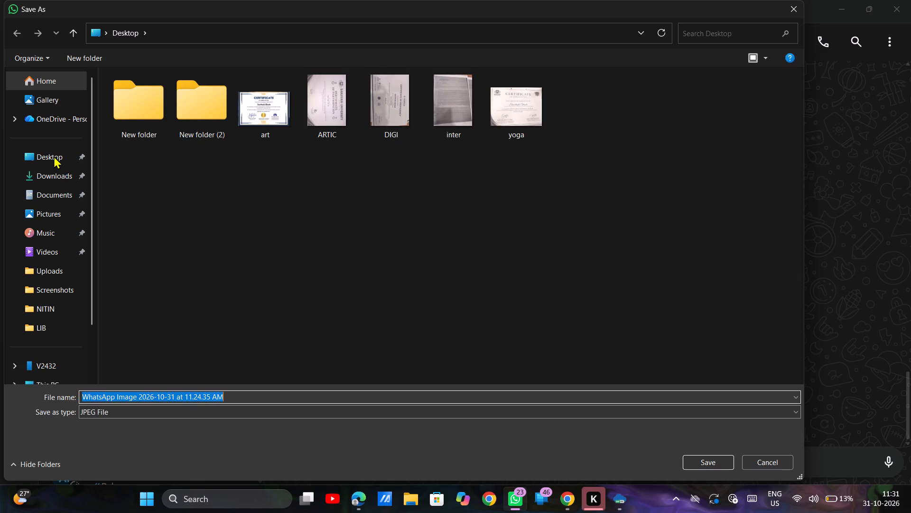
{"action": "left_click", "coordinate": [59, 157]}
{"action": "left_click", "coordinate": [65, 155]}
{"action": "left_click", "coordinate": [247, 393]}
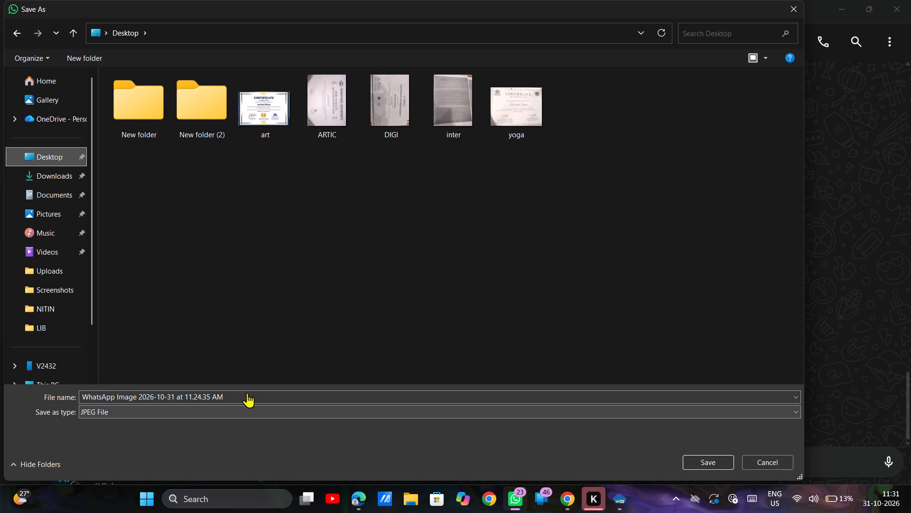
{"action": "left_click", "coordinate": [229, 390]}
{"action": "left_click", "coordinate": [229, 395]}
{"action": "left_click", "coordinate": [73, 160]}
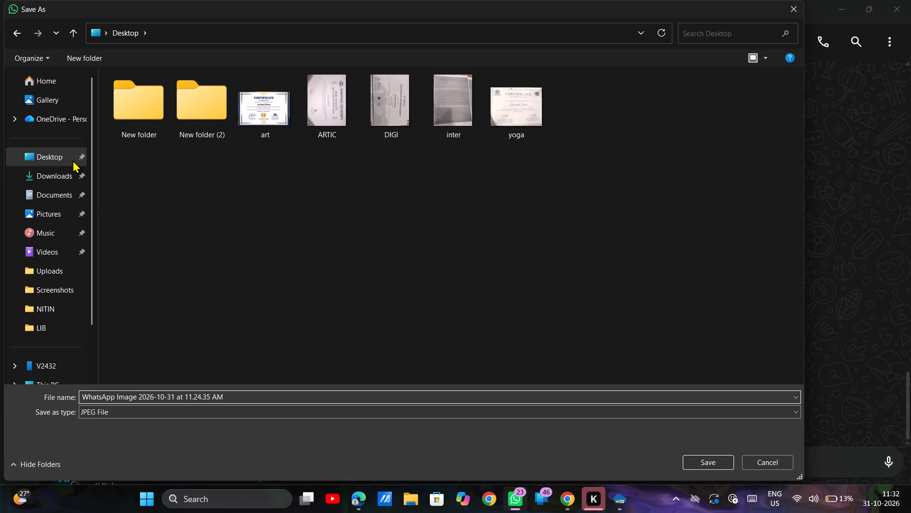
{"action": "left_click", "coordinate": [68, 157]}
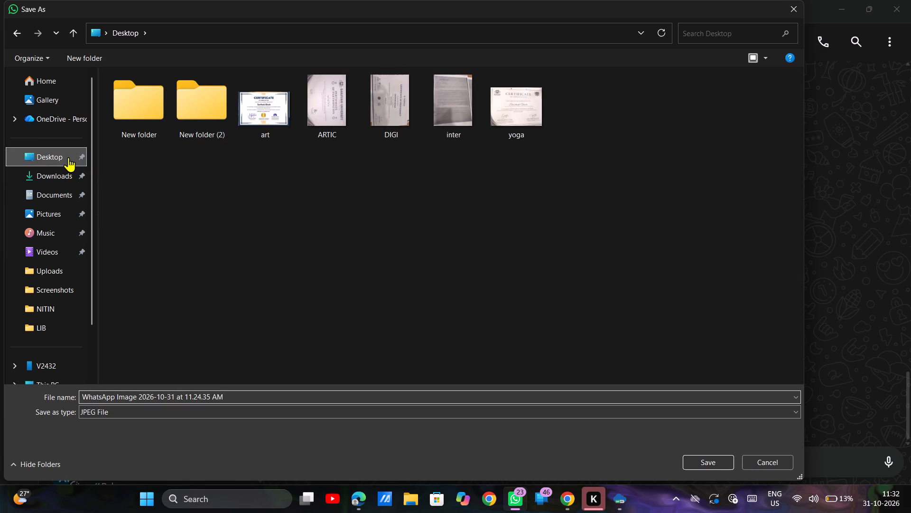
{"action": "left_click", "coordinate": [229, 393]}
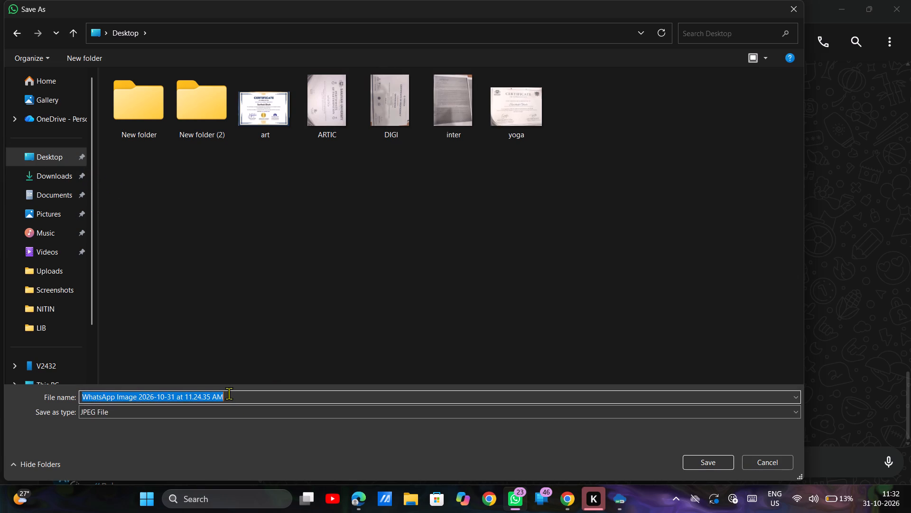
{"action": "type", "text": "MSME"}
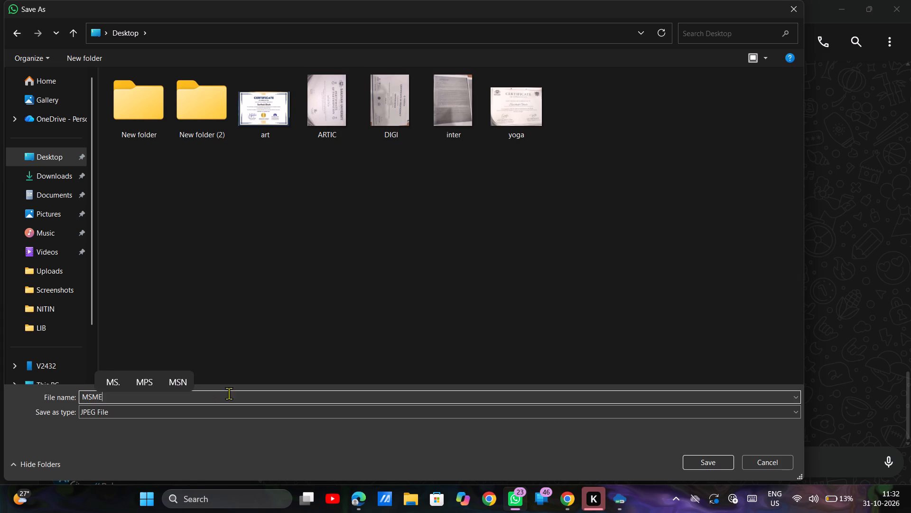
{"action": "left_click", "coordinate": [692, 460]}
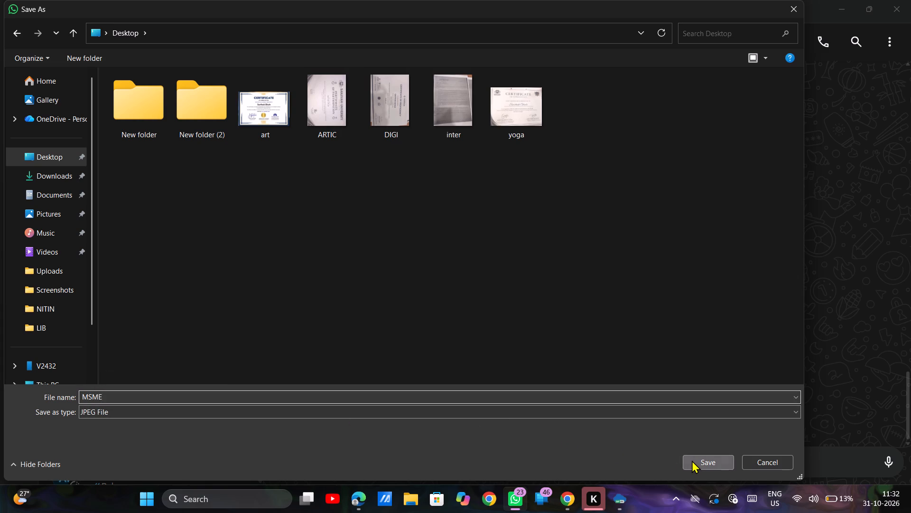
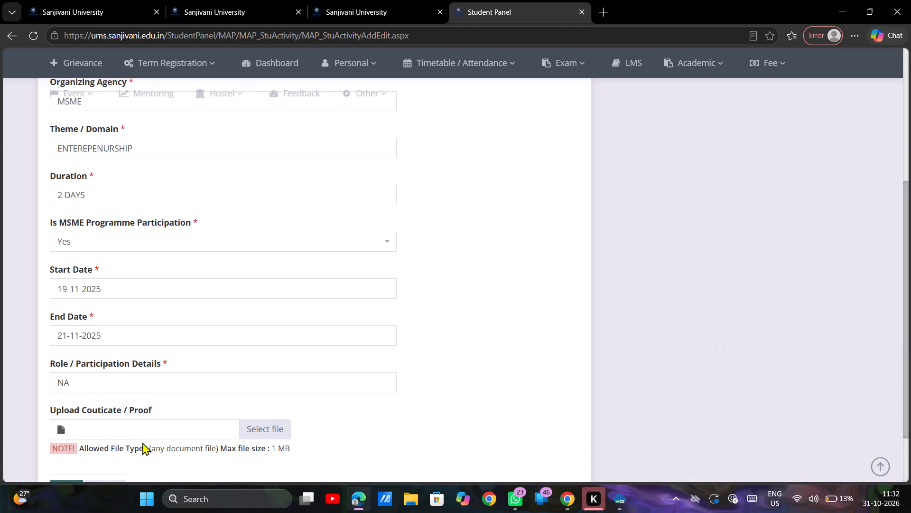
Attach the MSME image from the Desktop as the certificate proof for the MSME Programme activity.
{"action": "left_click", "coordinate": [60, 429]}
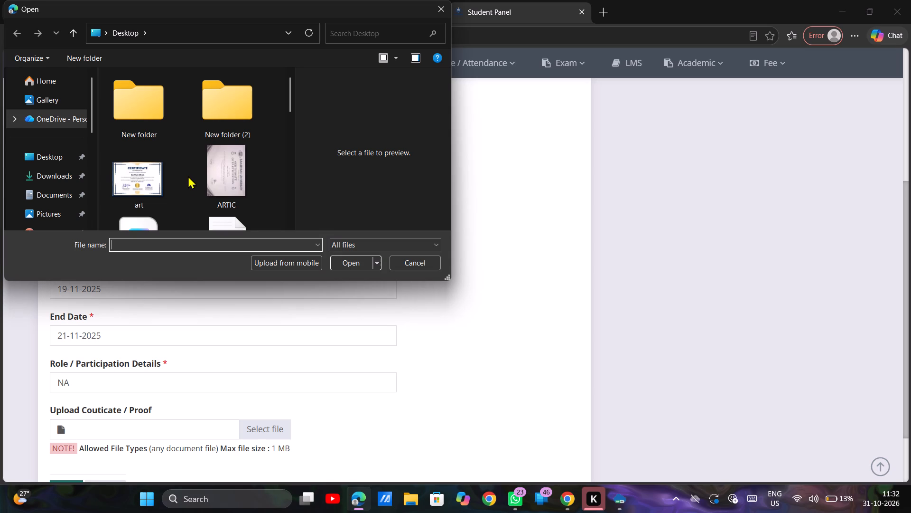
{"action": "scroll", "coordinate": [188, 176], "scroll_direction": "up", "scroll_amount": 2}
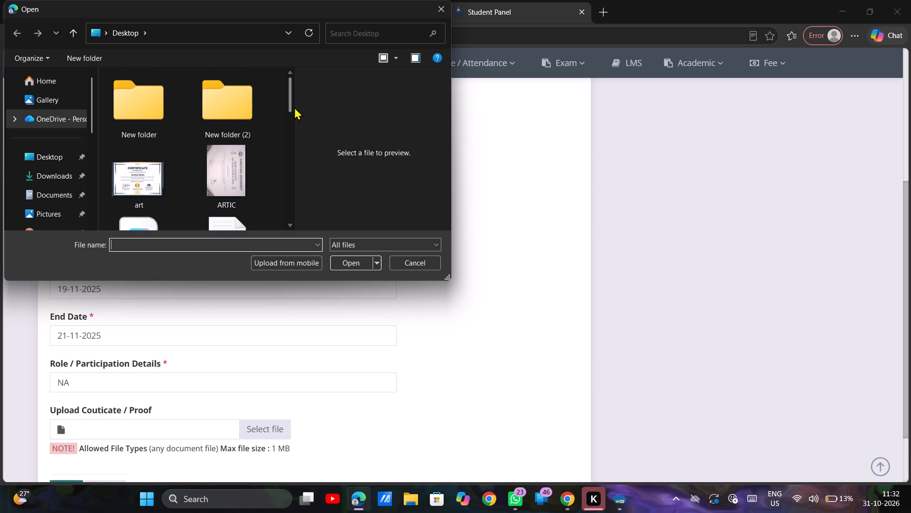
{"action": "left_click", "coordinate": [289, 112]}
{"action": "left_click_drag", "start_coordinate": [289, 112], "coordinate": [288, 100]}
{"action": "left_click_drag", "start_coordinate": [288, 100], "coordinate": [288, 121]}
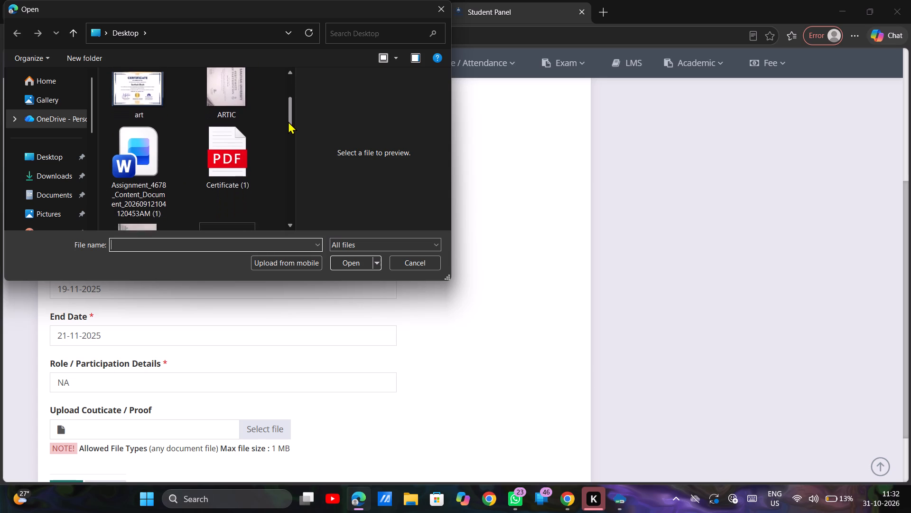
{"action": "left_click_drag", "start_coordinate": [288, 121], "coordinate": [296, 164]}
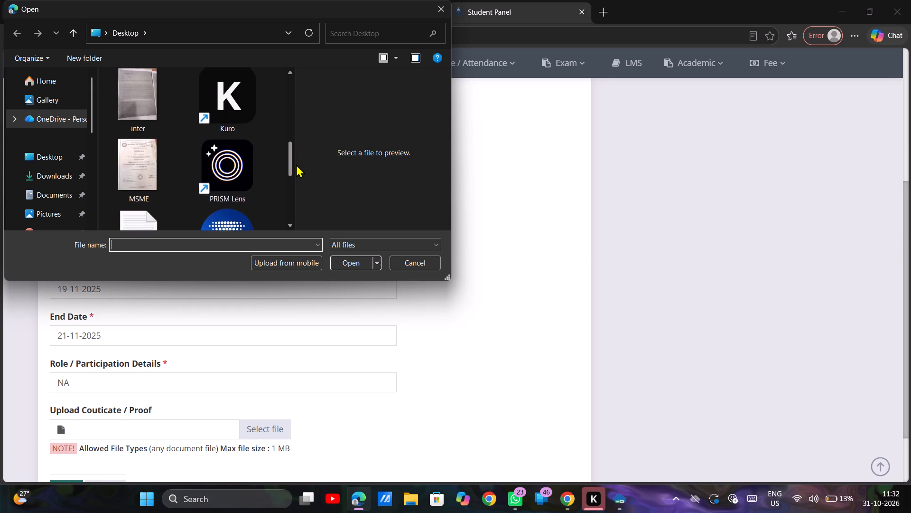
{"action": "left_click_drag", "start_coordinate": [296, 164], "coordinate": [297, 171]}
{"action": "left_click", "coordinate": [136, 143]}
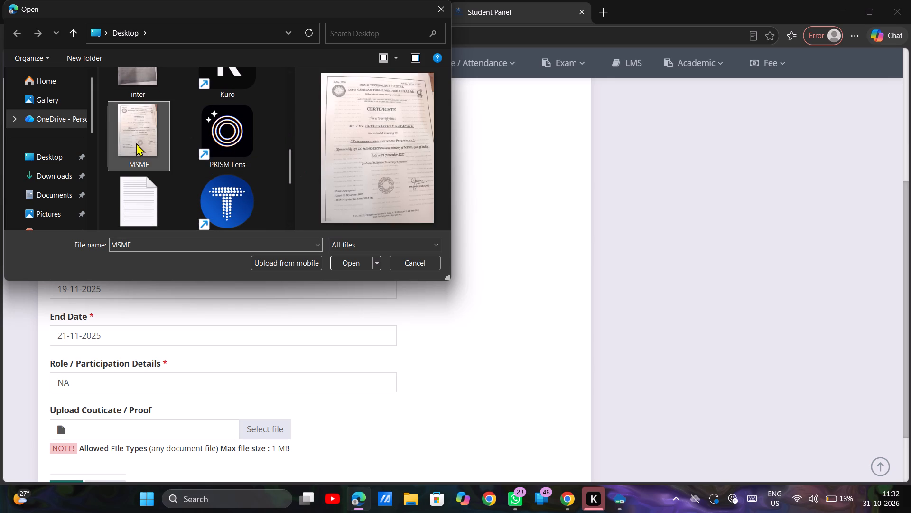
{"action": "left_click", "coordinate": [350, 262]}
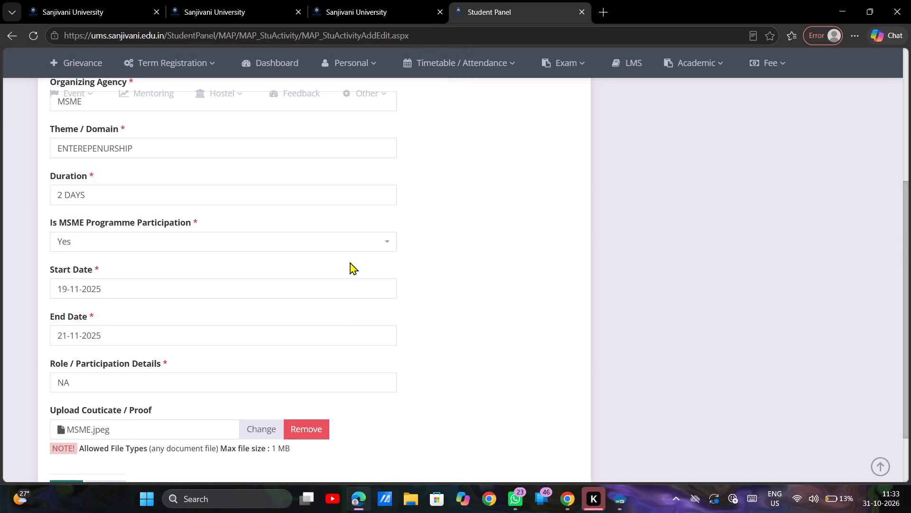
Save the completed MSME Programme activity entry with its MSME.jpeg proof.
{"action": "scroll", "coordinate": [243, 400], "scroll_direction": "down", "scroll_amount": 2}
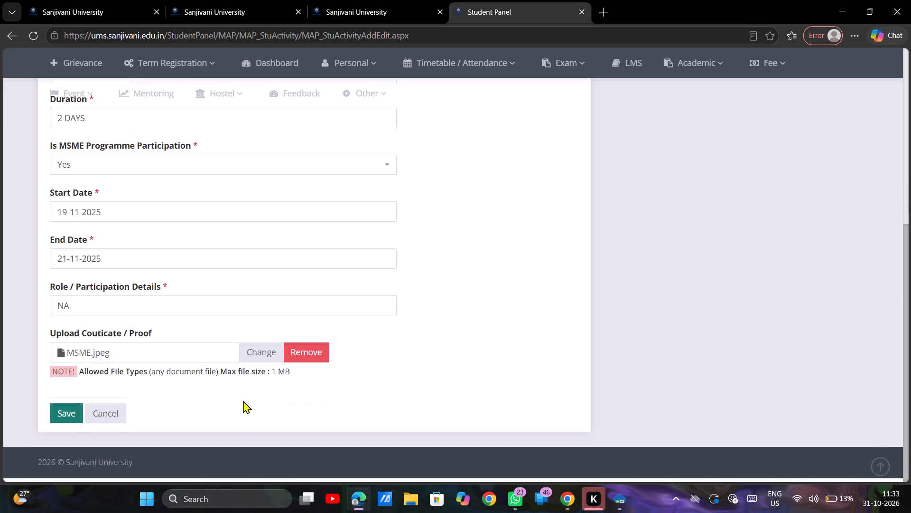
{"action": "left_click", "coordinate": [61, 413]}
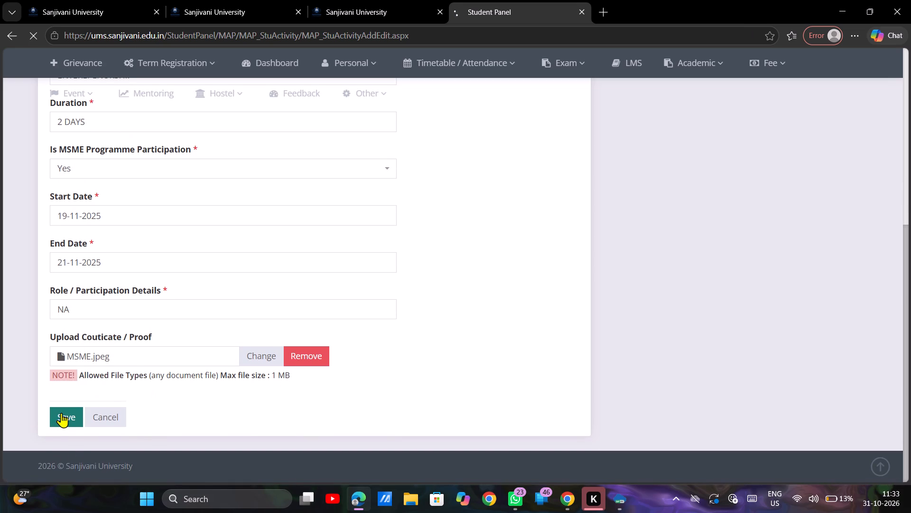
Save the MSME Programme activity entry with its attached MSME.jpeg proof.
{"action": "left_click", "coordinate": [61, 413]}
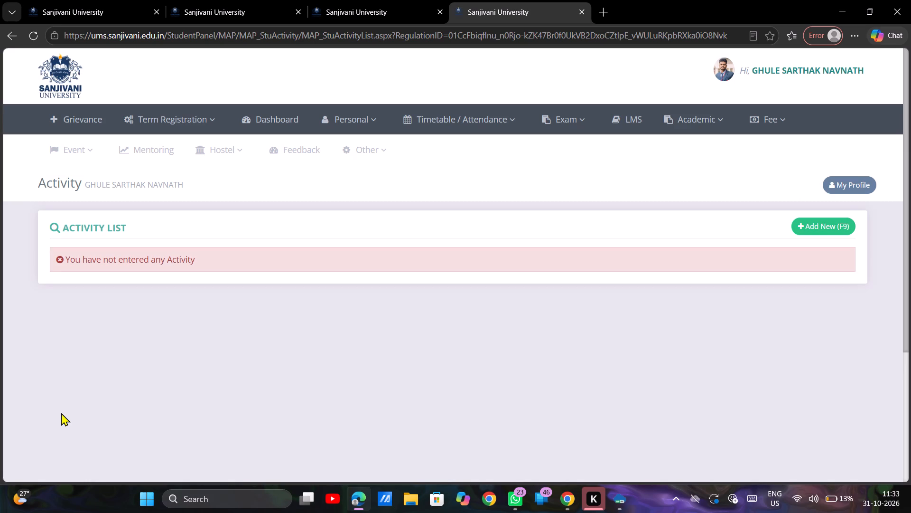
Start a new activity entry from the Activity List and open the Activity Type choices.
{"action": "scroll", "coordinate": [61, 413], "scroll_direction": "up", "scroll_amount": 1}
{"action": "left_click", "coordinate": [828, 226]}
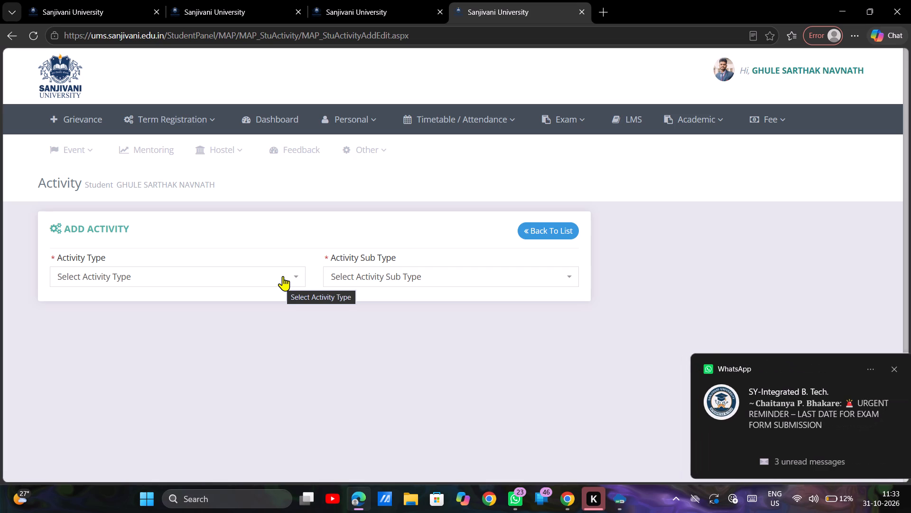
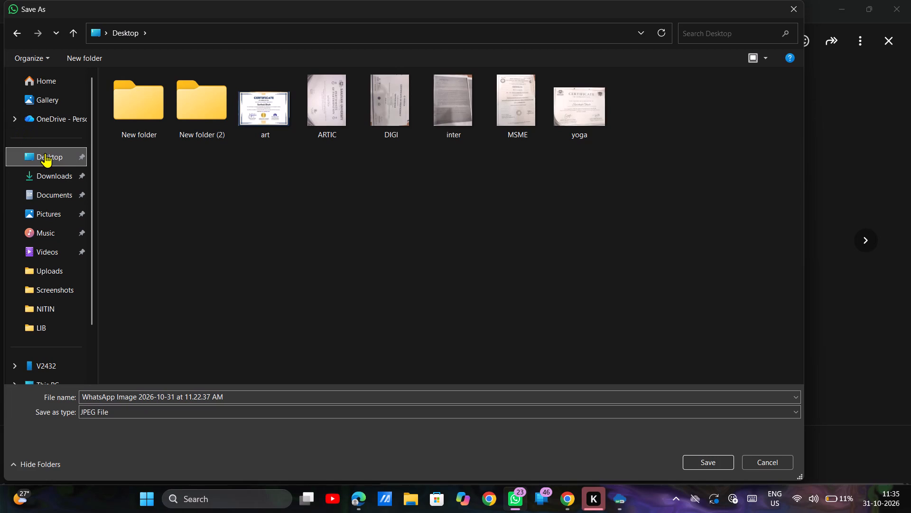
Save the WhatsApp image to the Desktop as a JPEG file named BUSINESS.
{"action": "left_click", "coordinate": [233, 397]}
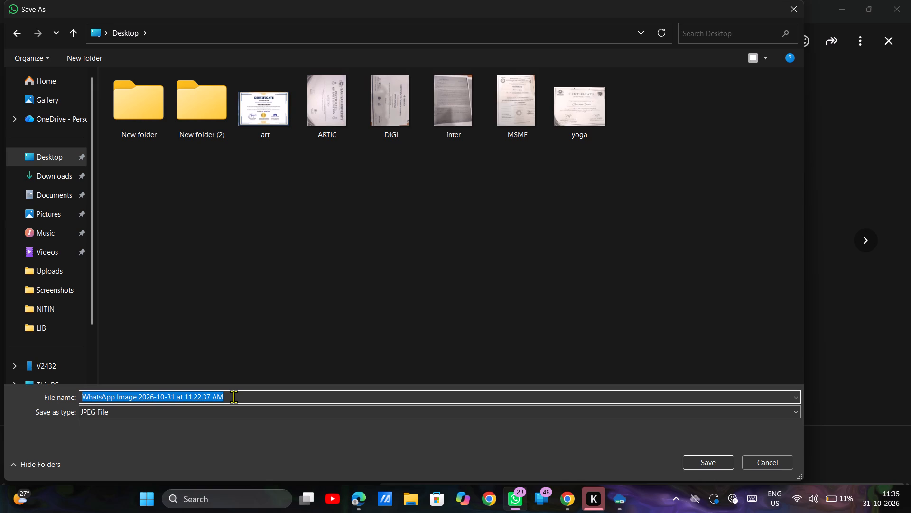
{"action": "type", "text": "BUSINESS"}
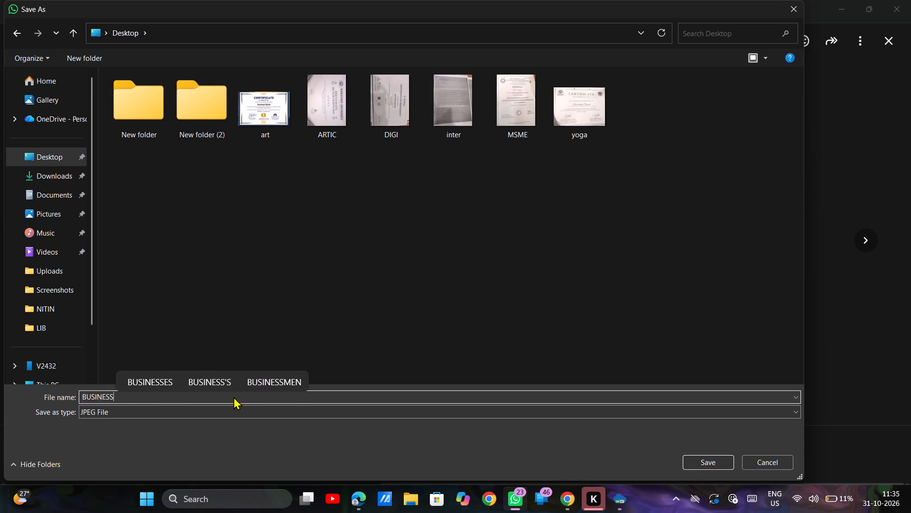
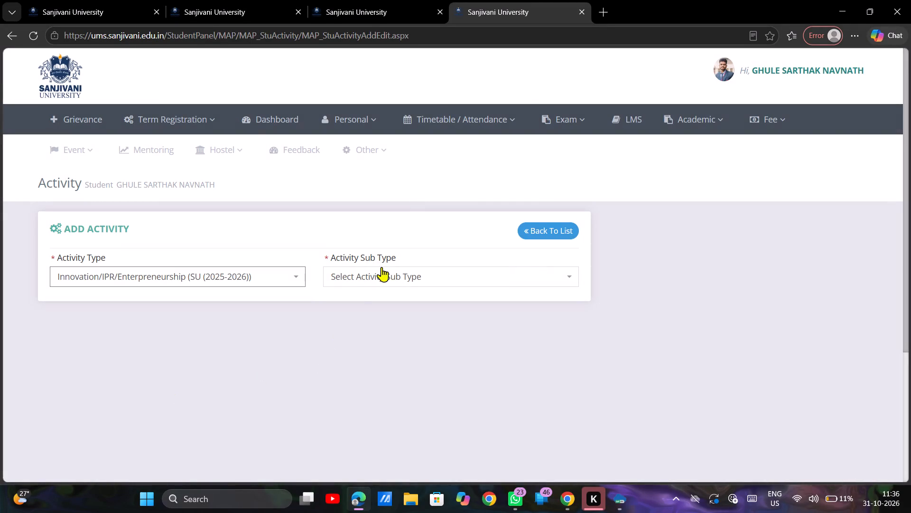
Examine the available activity sub types under Innovation/IPR/Enterpreneurship (SU (2025-2026)) for another activity to claim.
{"action": "left_click", "coordinate": [381, 267]}
{"action": "left_click_drag", "start_coordinate": [578, 315], "coordinate": [578, 334]}
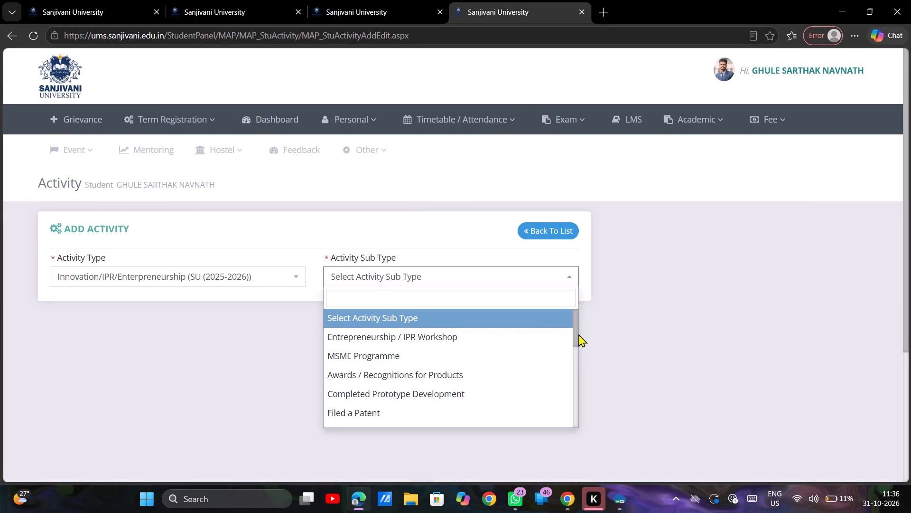
{"action": "left_click_drag", "start_coordinate": [578, 334], "coordinate": [576, 336]}
{"action": "left_click_drag", "start_coordinate": [576, 336], "coordinate": [578, 372]}
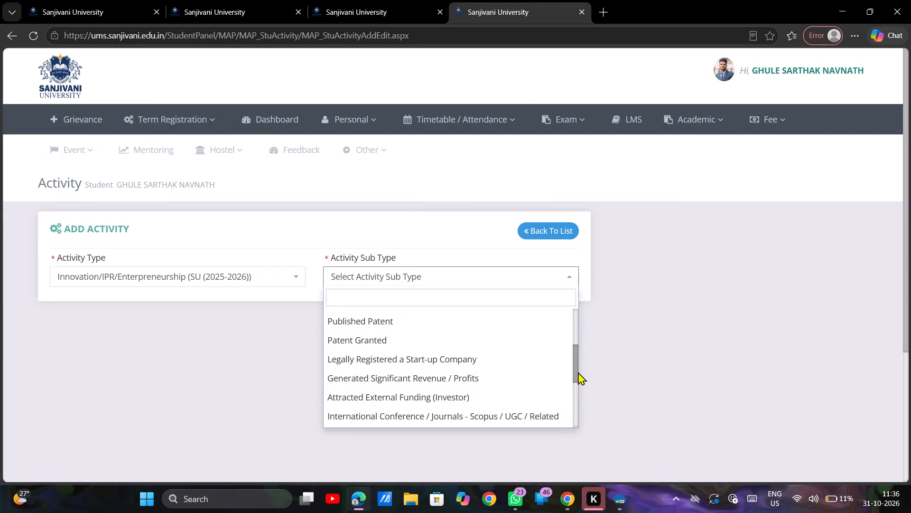
{"action": "left_click_drag", "start_coordinate": [578, 372], "coordinate": [580, 402]}
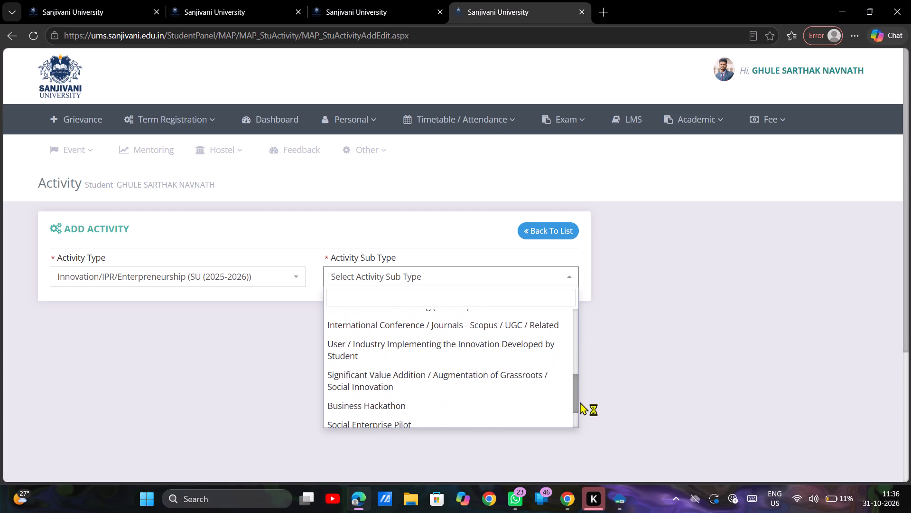
{"action": "left_click_drag", "start_coordinate": [580, 402], "coordinate": [579, 416]}
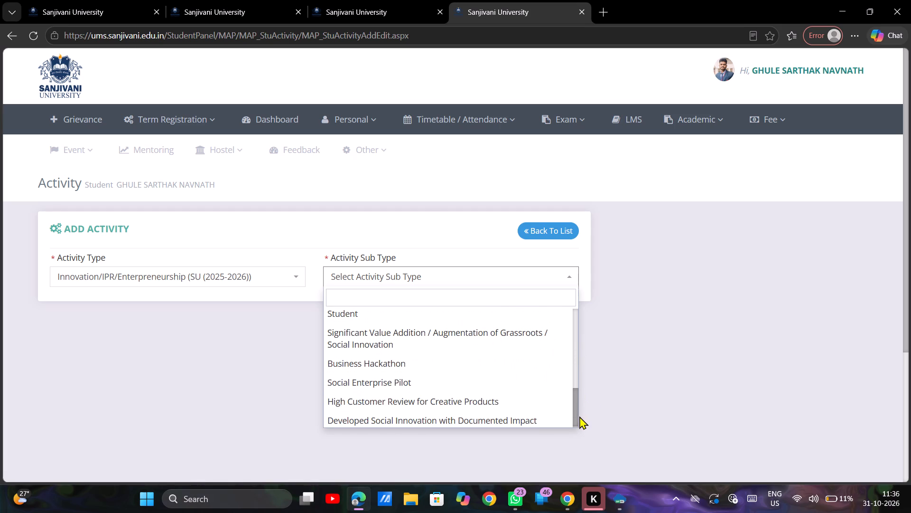
{"action": "left_click_drag", "start_coordinate": [579, 416], "coordinate": [580, 429]}
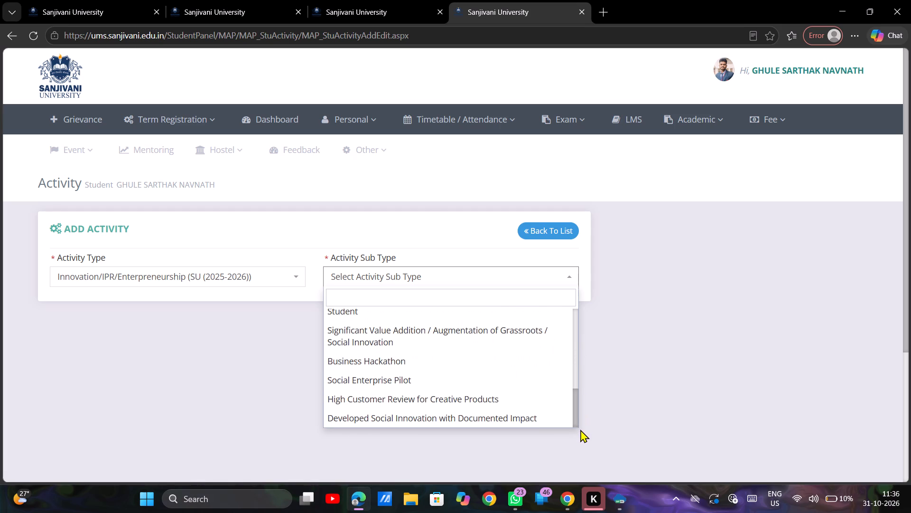
{"action": "left_click_drag", "start_coordinate": [576, 414], "coordinate": [570, 379]}
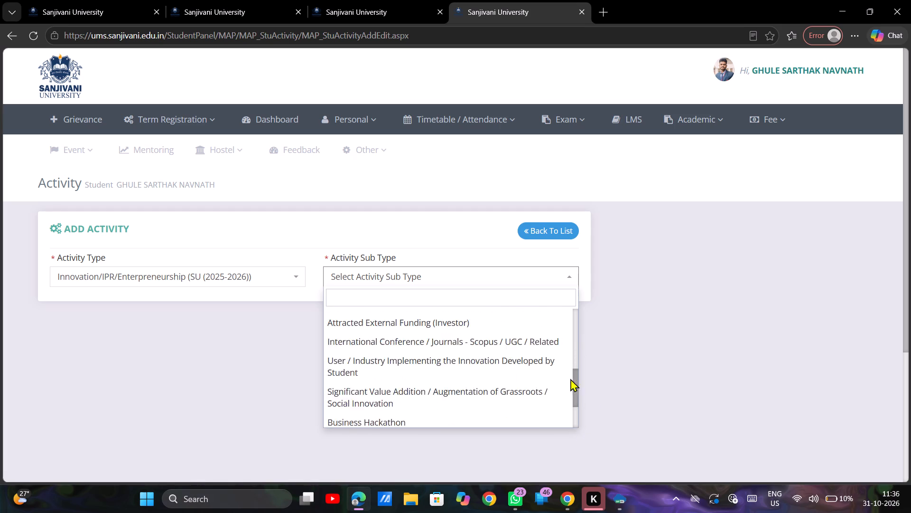
{"action": "left_click_drag", "start_coordinate": [570, 379], "coordinate": [572, 305]}
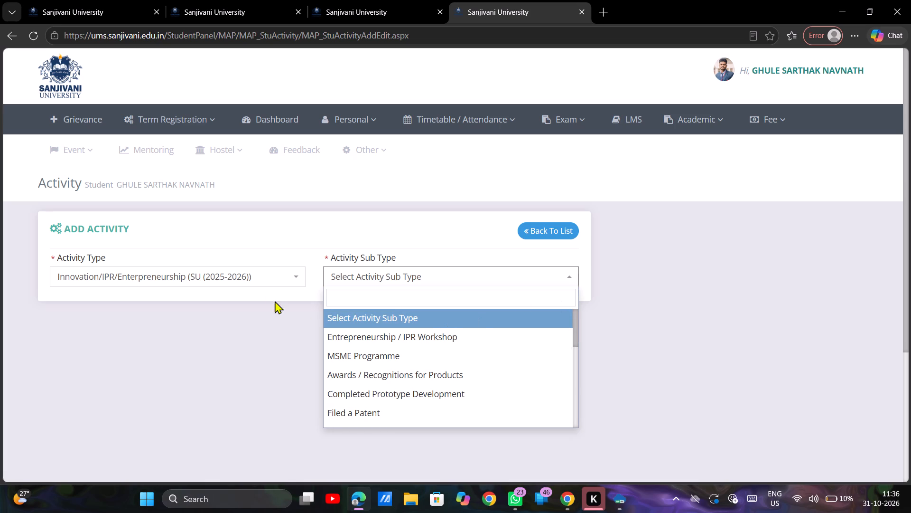
Change the activity type to Technical (SU (2025-2026)) and look through its activity sub types for one to claim.
{"action": "left_click", "coordinate": [249, 279]}
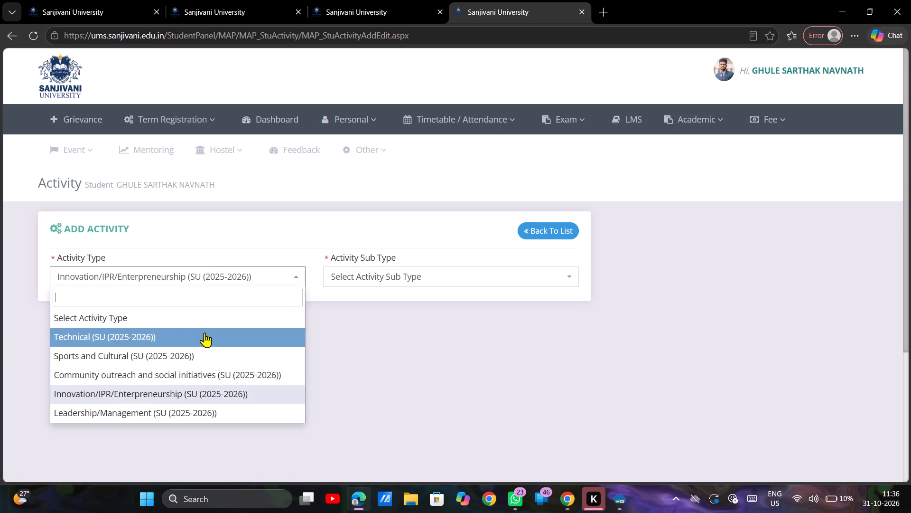
{"action": "left_click", "coordinate": [205, 332]}
{"action": "left_click", "coordinate": [413, 273]}
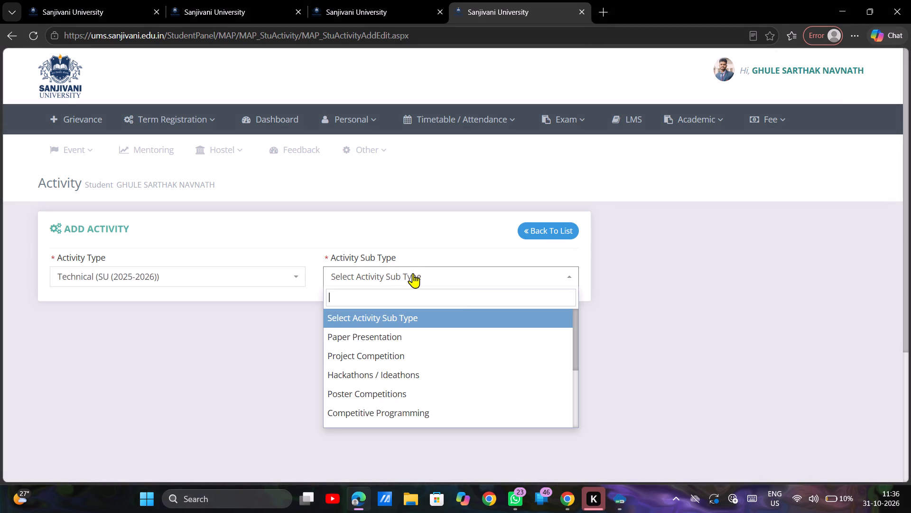
{"action": "left_click_drag", "start_coordinate": [577, 331], "coordinate": [577, 353]}
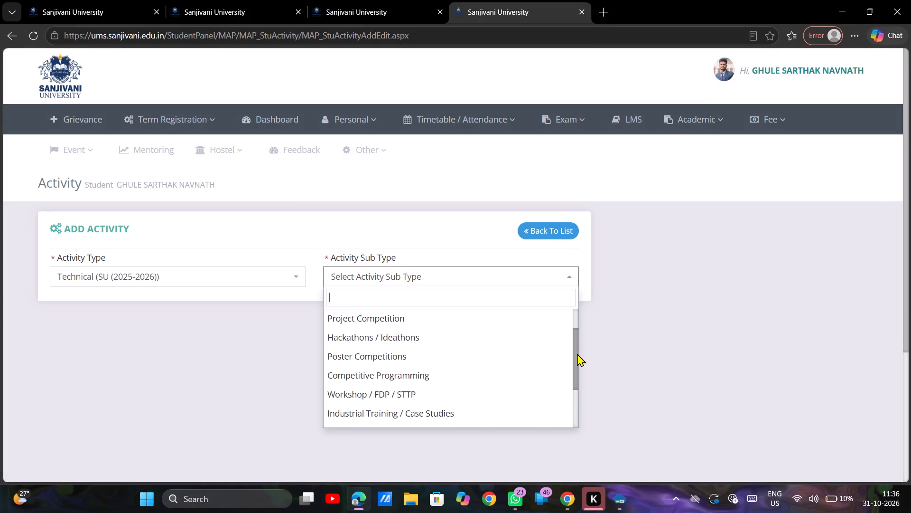
{"action": "left_click_drag", "start_coordinate": [577, 353], "coordinate": [578, 418]}
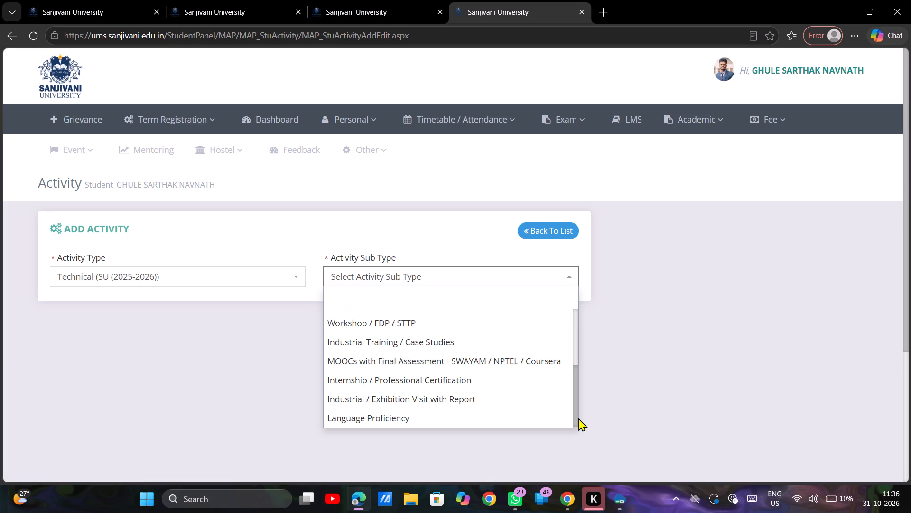
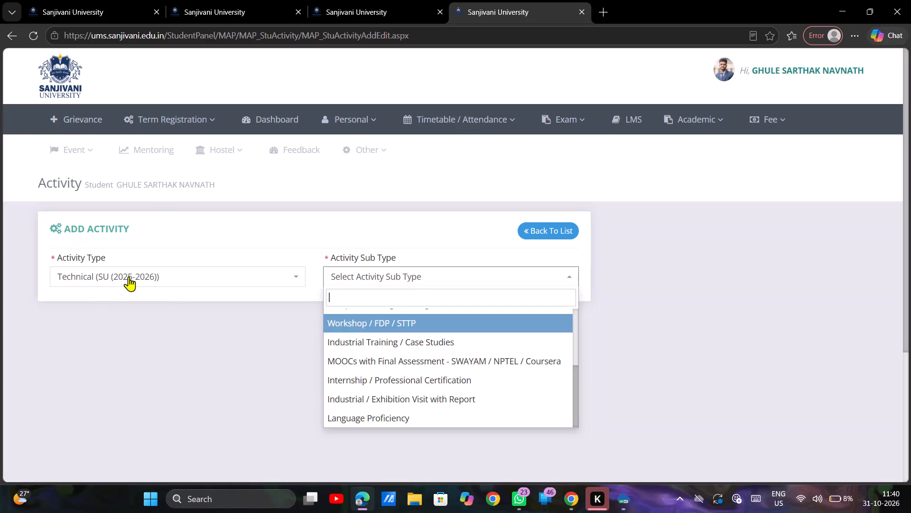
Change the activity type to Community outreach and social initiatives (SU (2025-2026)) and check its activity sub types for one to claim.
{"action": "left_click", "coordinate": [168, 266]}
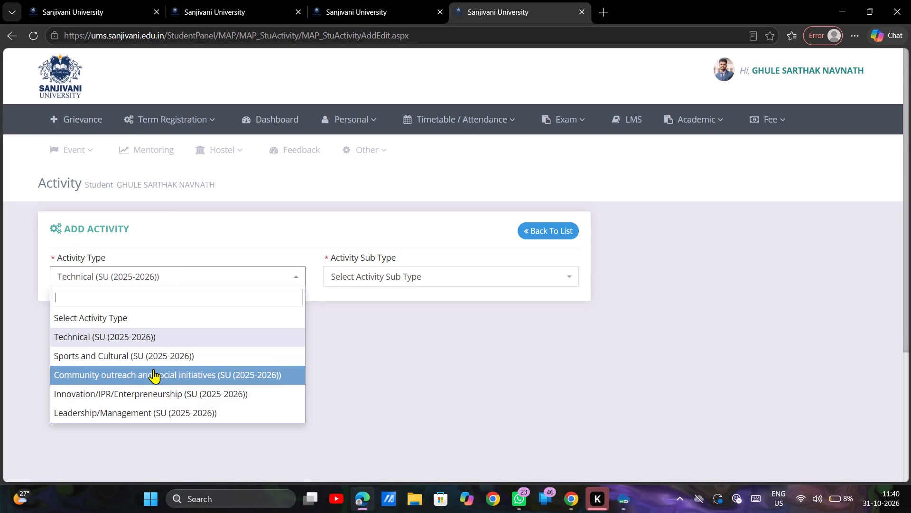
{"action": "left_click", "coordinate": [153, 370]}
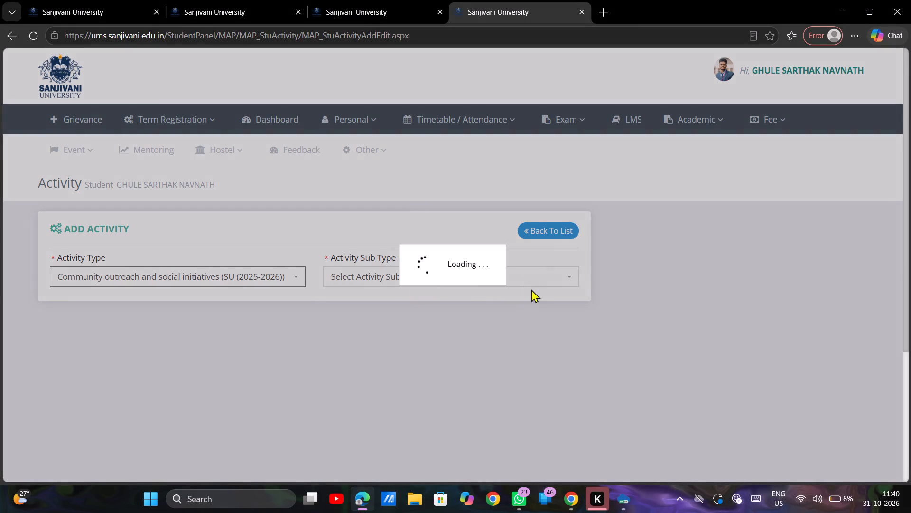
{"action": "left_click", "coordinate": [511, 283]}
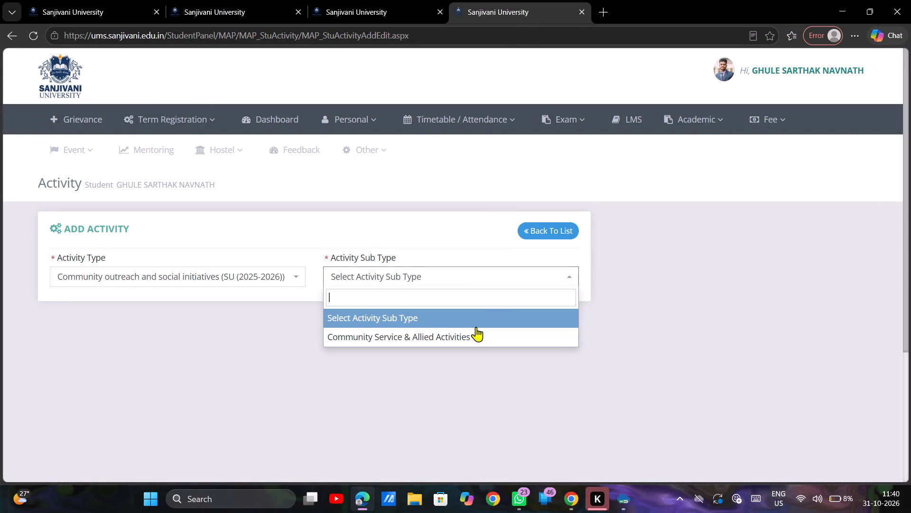
Change the activity type to Leadership/Management (SU (2025-2026)) and look through its activity sub types for one to claim.
{"action": "left_click", "coordinate": [213, 278]}
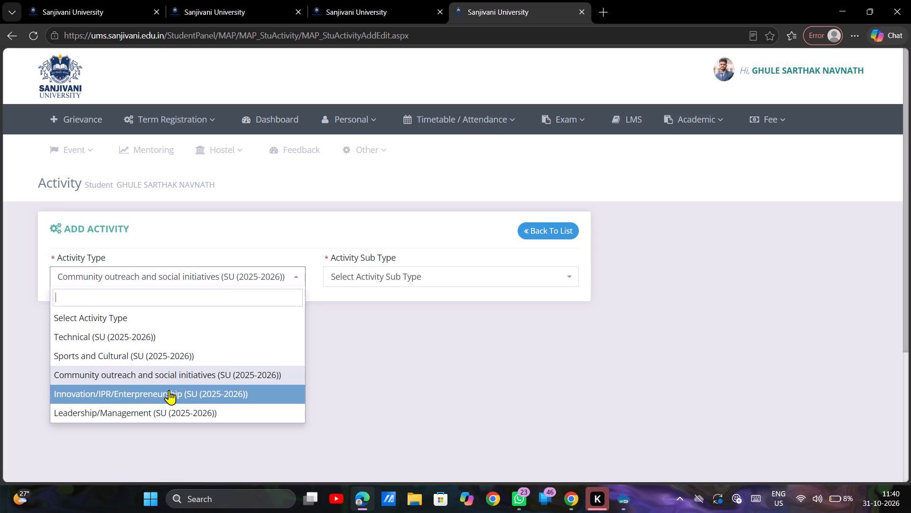
{"action": "left_click", "coordinate": [167, 409]}
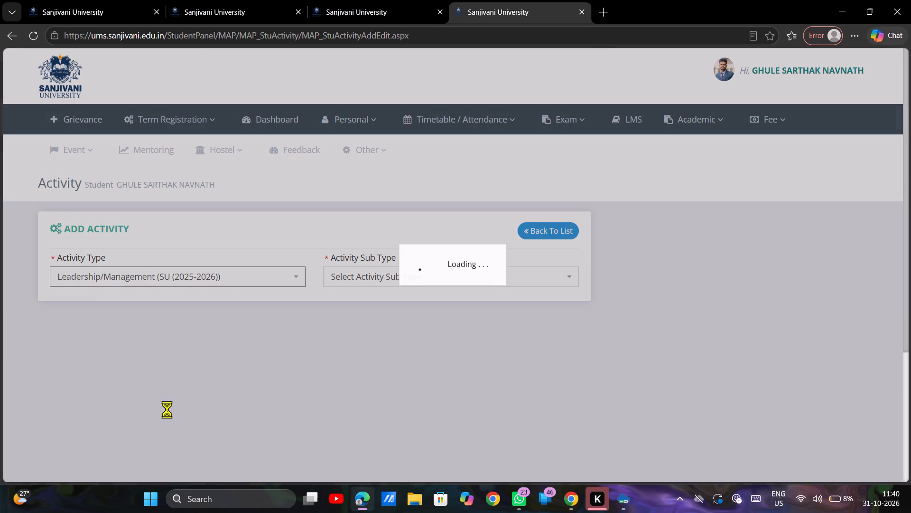
{"action": "left_click", "coordinate": [442, 282]}
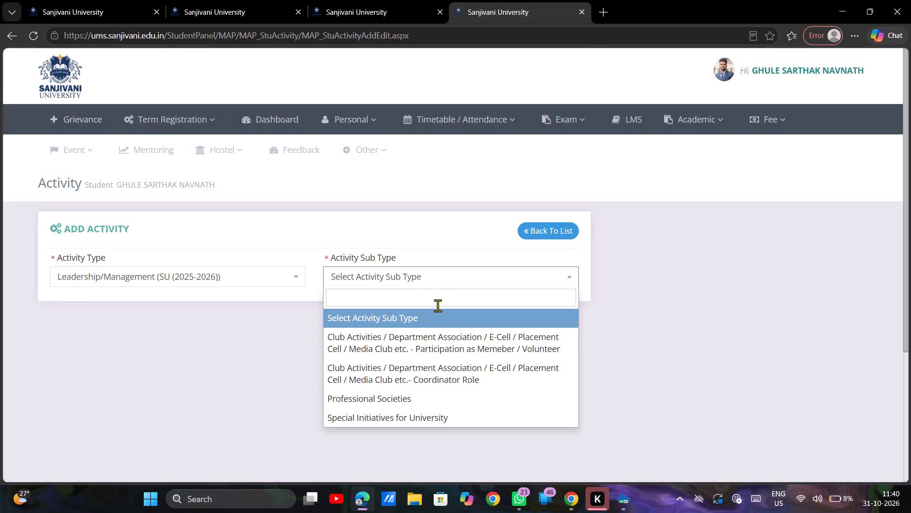
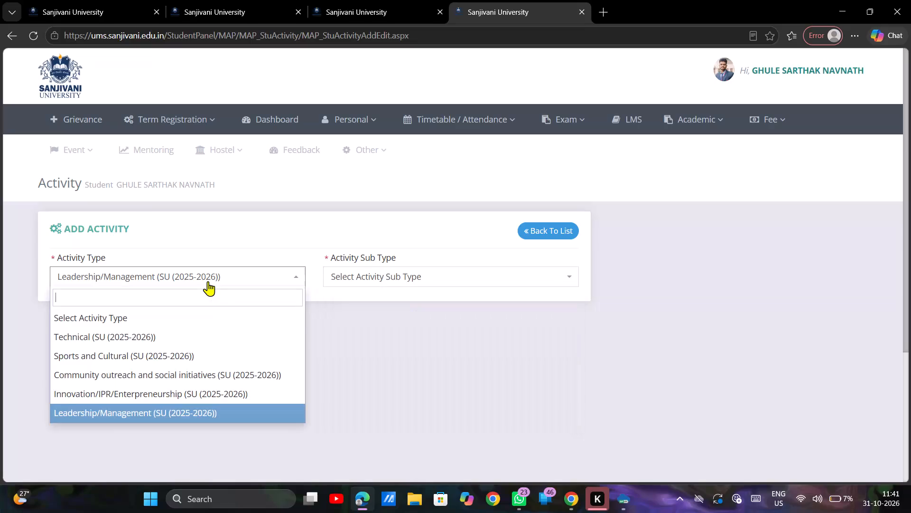
Set the activity type to Technical (SU (2025-2026)), the sub type to Project Competition and the competition level to National Level.
{"action": "left_click", "coordinate": [168, 342]}
{"action": "left_click", "coordinate": [419, 281]}
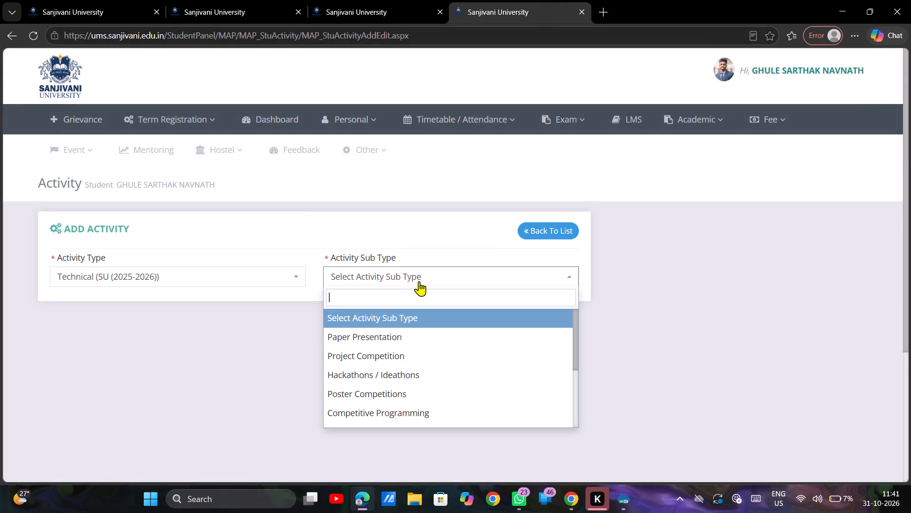
{"action": "left_click", "coordinate": [391, 353]}
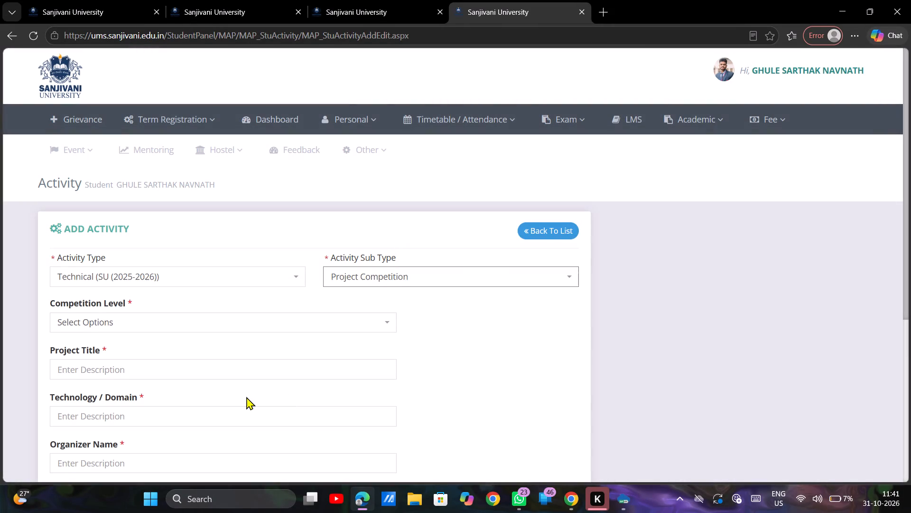
{"action": "left_click", "coordinate": [208, 322]}
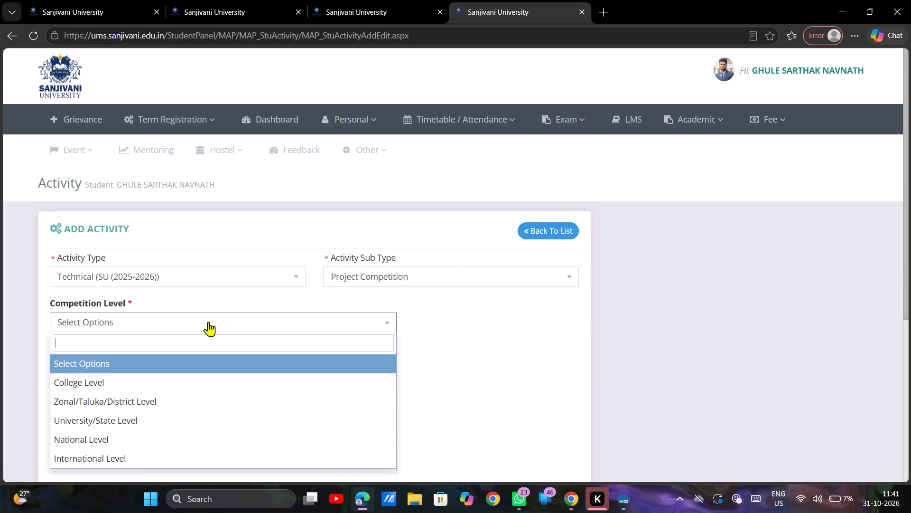
{"action": "left_click", "coordinate": [92, 436]}
Enter OUT SKILLS as the project title of the project competition activity.
{"action": "scroll", "coordinate": [125, 410], "scroll_direction": "down", "scroll_amount": 1}
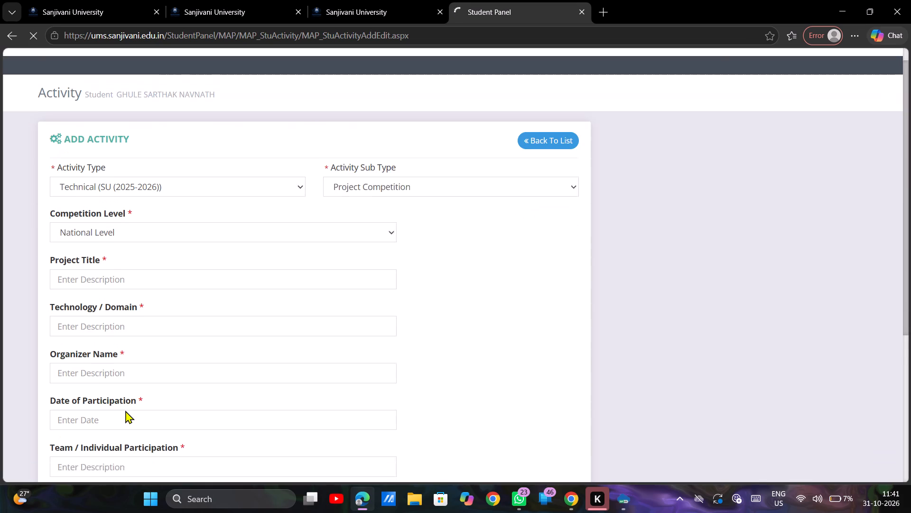
{"action": "scroll", "coordinate": [125, 410], "scroll_direction": "down", "scroll_amount": 1}
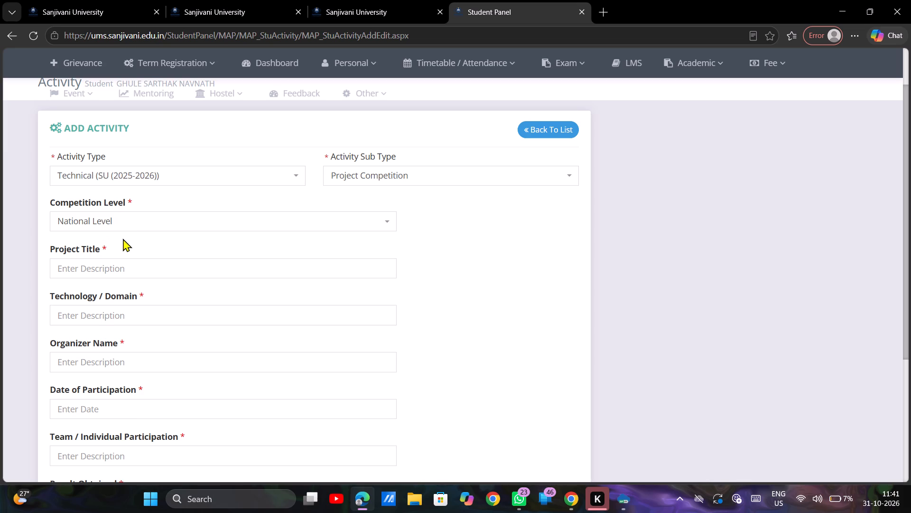
{"action": "left_click", "coordinate": [123, 268]}
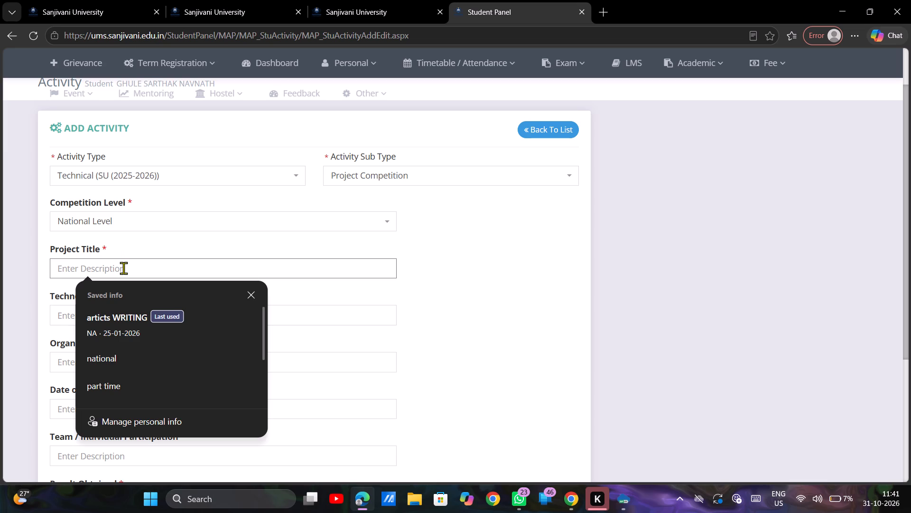
{"action": "type", "text": "OU"}
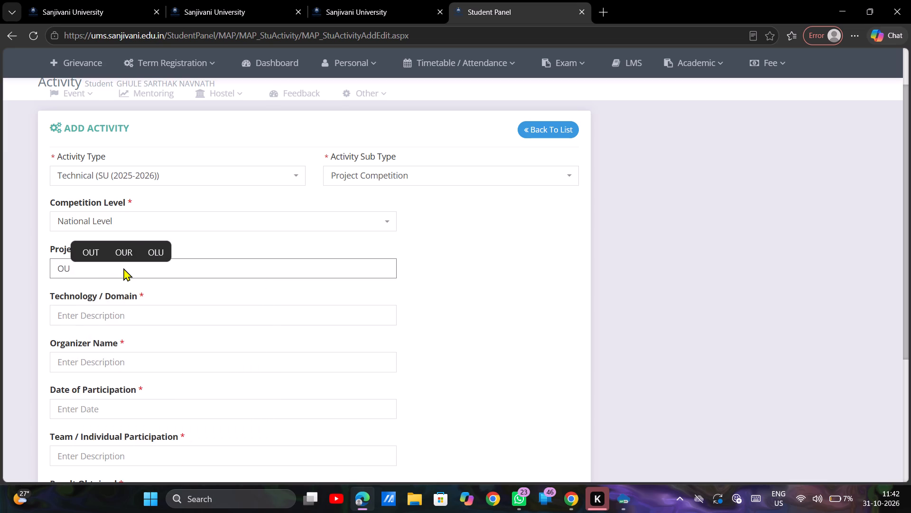
{"action": "type", "text": "T SK"}
{"action": "type", "text": "ILLS"}
{"action": "key", "text": "space"}
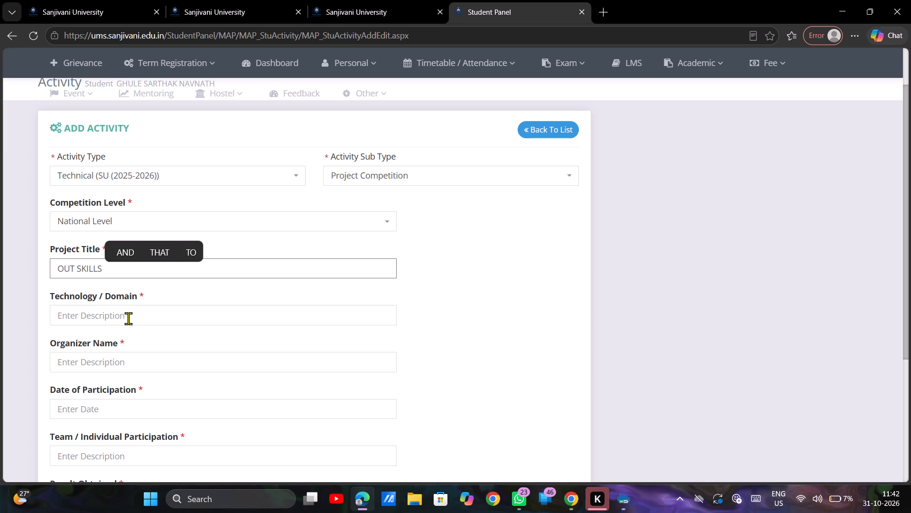
{"action": "key", "text": "a"}
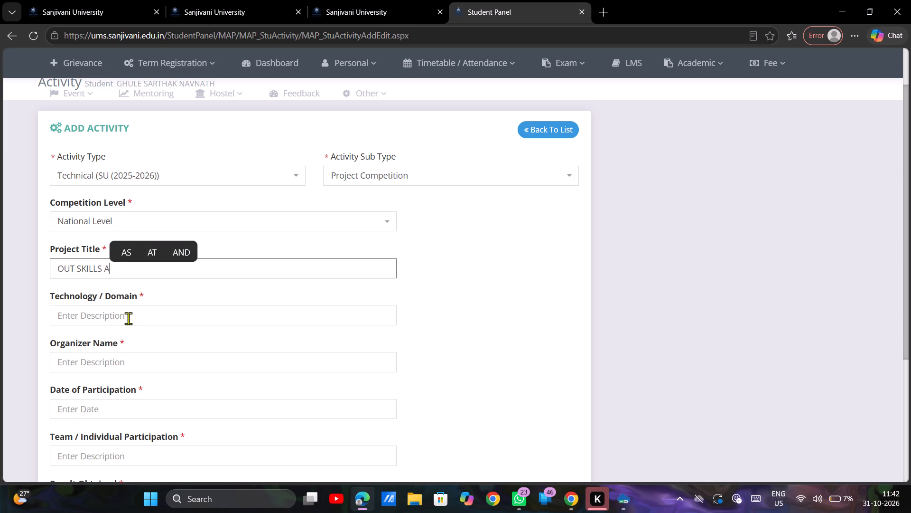
{"action": "type", "text": "I"}
{"action": "key", "text": "space"}
{"action": "key", "text": "BackSpace"}
{"action": "key", "text": "BackSpace"}
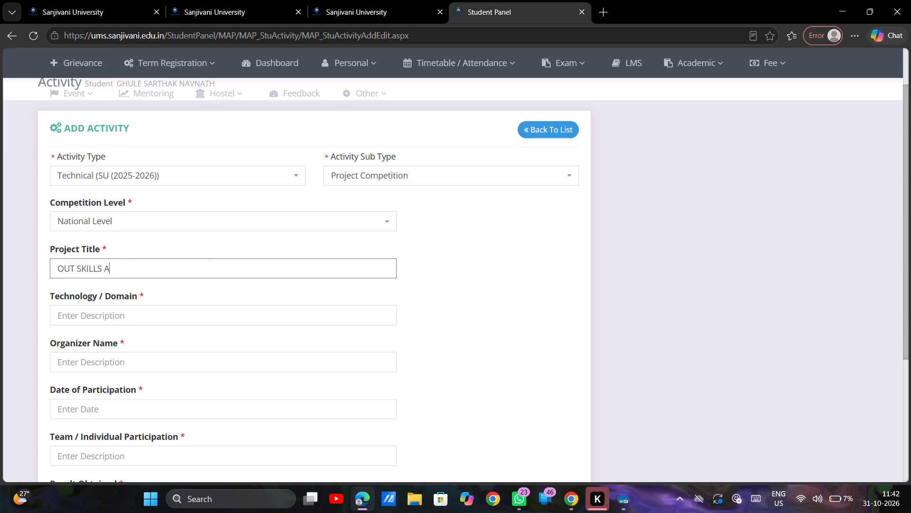
{"action": "key", "text": "BackSpace"}
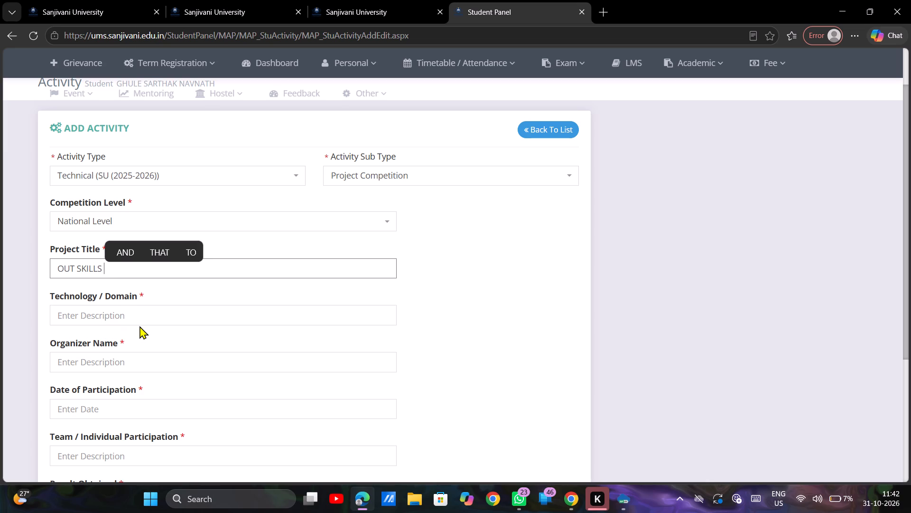
Fill in AI as the technology/domain and OUT SKILLS as the organizer name.
{"action": "left_click", "coordinate": [114, 312]}
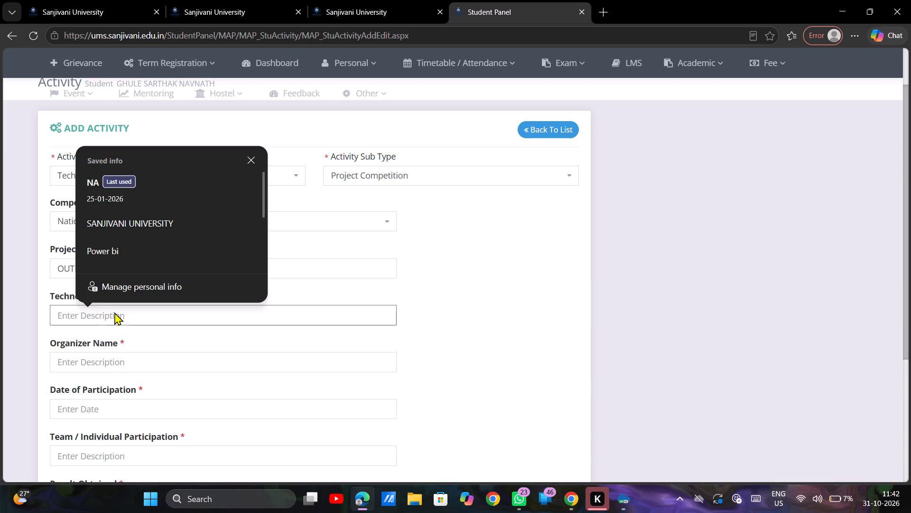
{"action": "type", "text": "AL"}
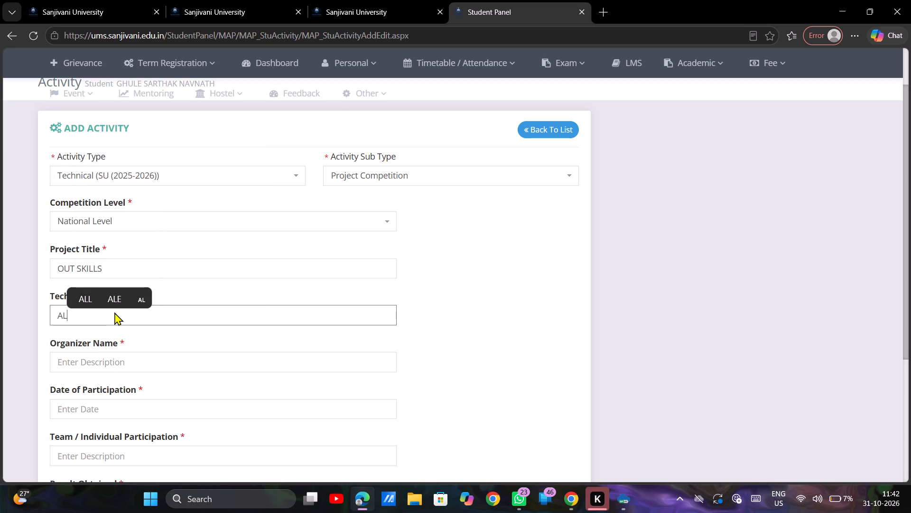
{"action": "key", "text": "BackSpace"}
{"action": "key", "text": "i"}
{"action": "scroll", "coordinate": [114, 312], "scroll_direction": "down", "scroll_amount": 1}
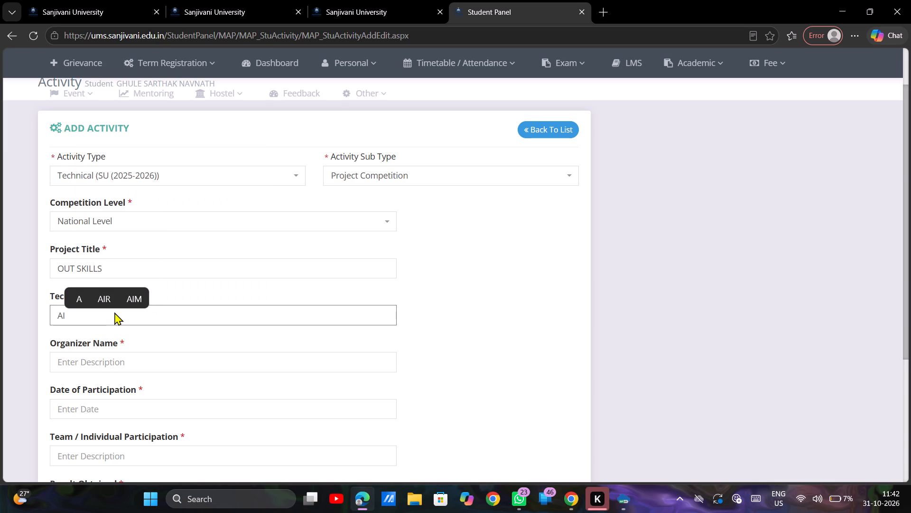
{"action": "left_click", "coordinate": [131, 361]}
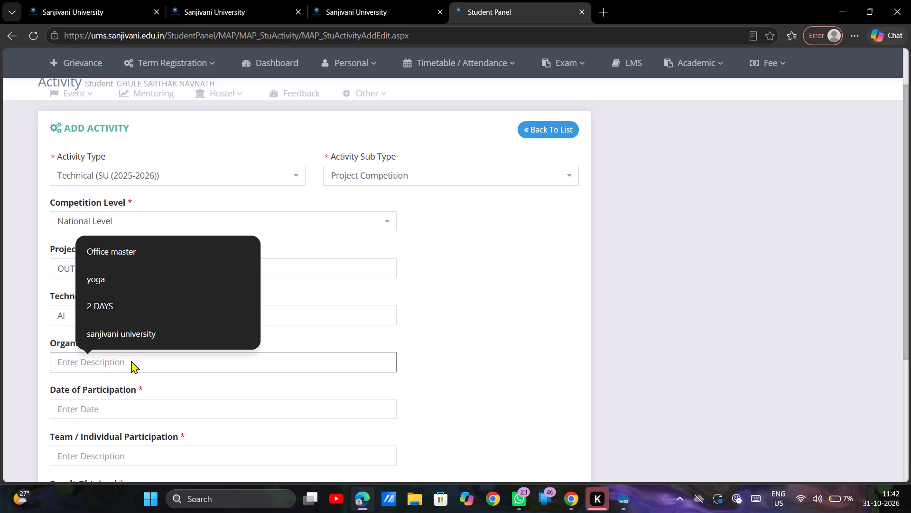
{"action": "type", "text": "OUT S"}
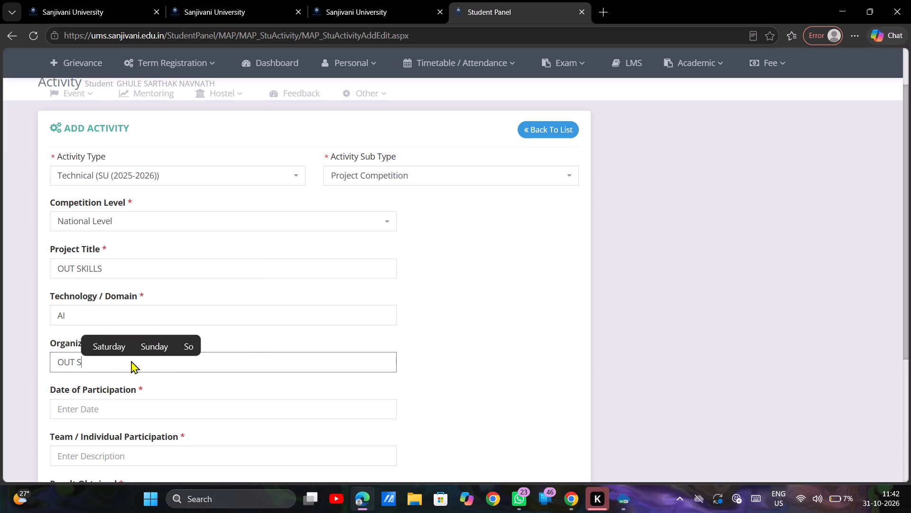
{"action": "type", "text": "KILLS"}
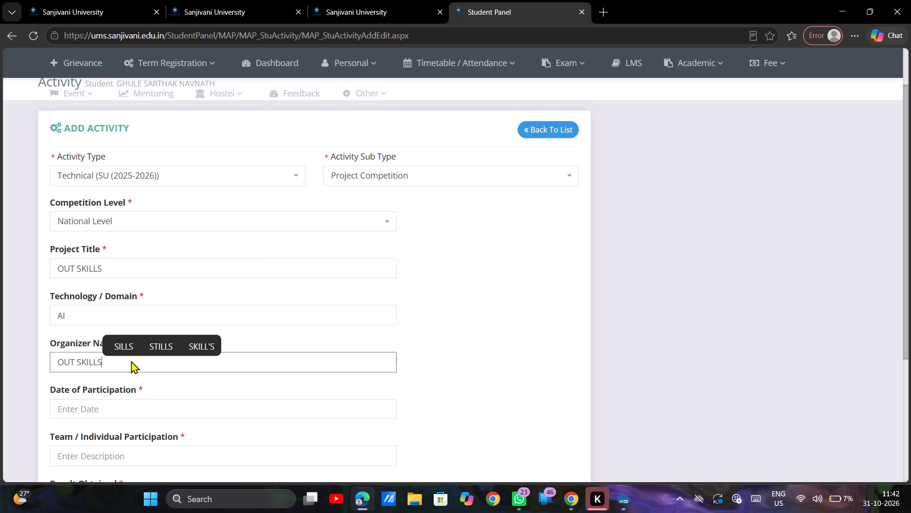
Set the date of participation to 20-08-2025, dismissing the low battery notice.
{"action": "left_click", "coordinate": [137, 408]}
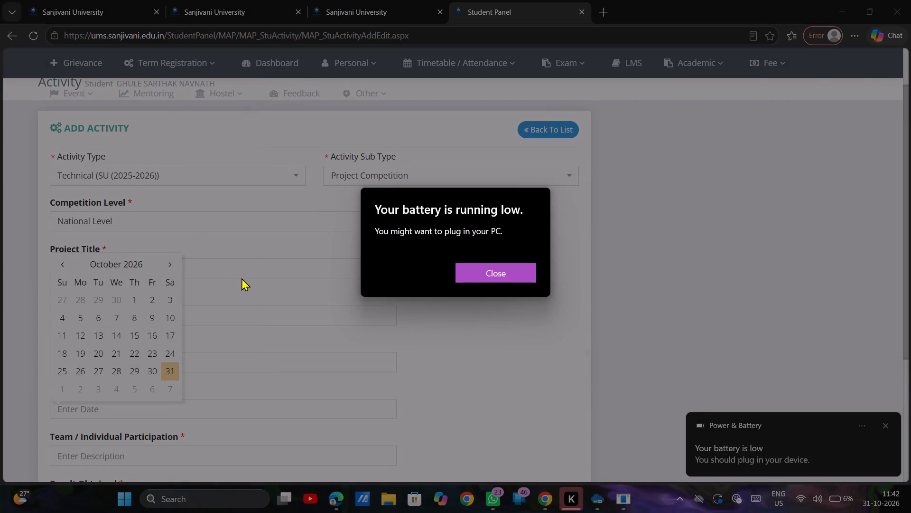
{"action": "left_click", "coordinate": [488, 277]}
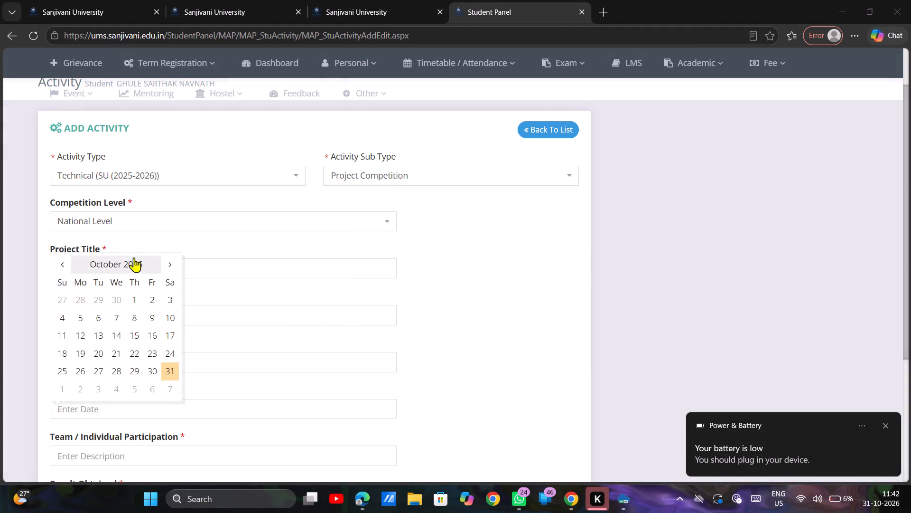
{"action": "left_click", "coordinate": [127, 265]}
{"action": "left_click", "coordinate": [122, 281]}
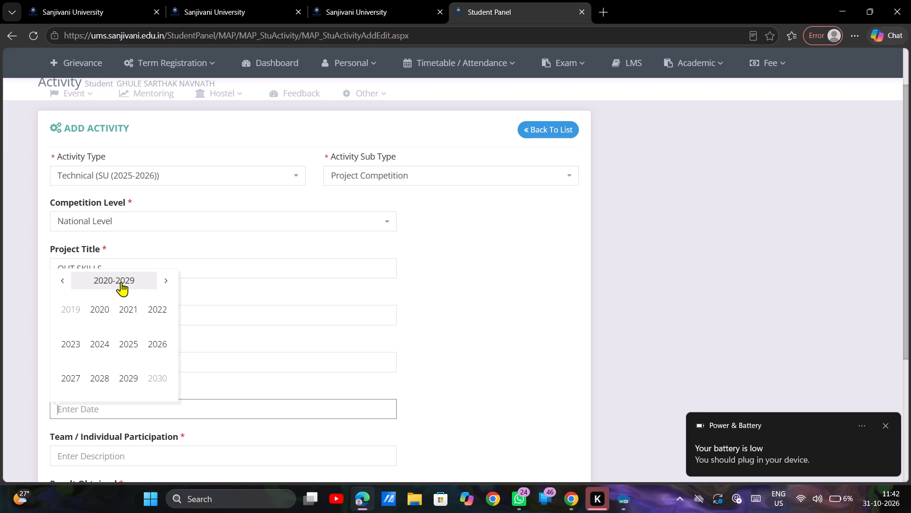
{"action": "left_click", "coordinate": [58, 282]}
{"action": "left_click", "coordinate": [167, 282]}
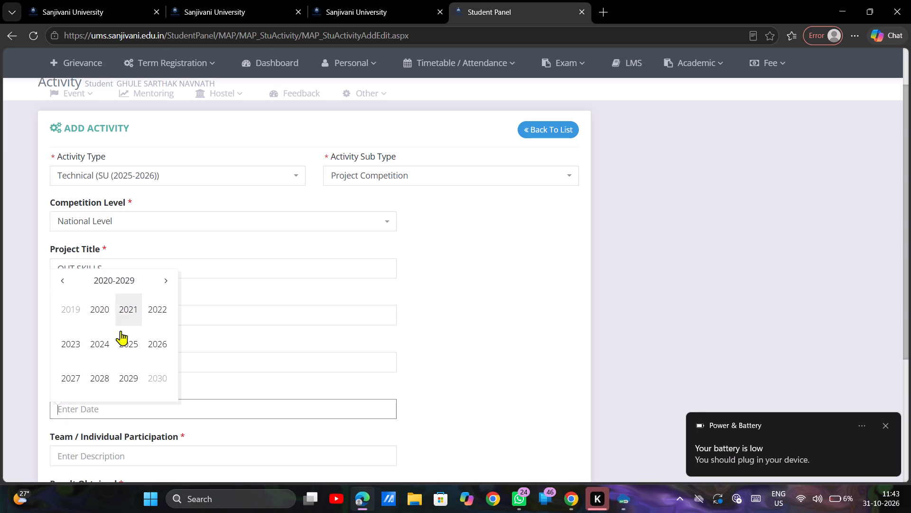
{"action": "left_click", "coordinate": [119, 346]}
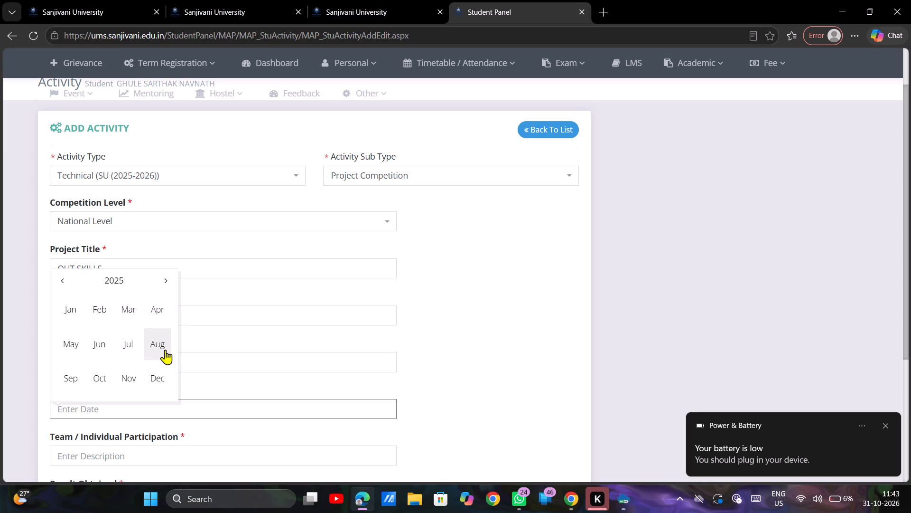
{"action": "left_click", "coordinate": [165, 349]}
{"action": "left_click", "coordinate": [122, 355]}
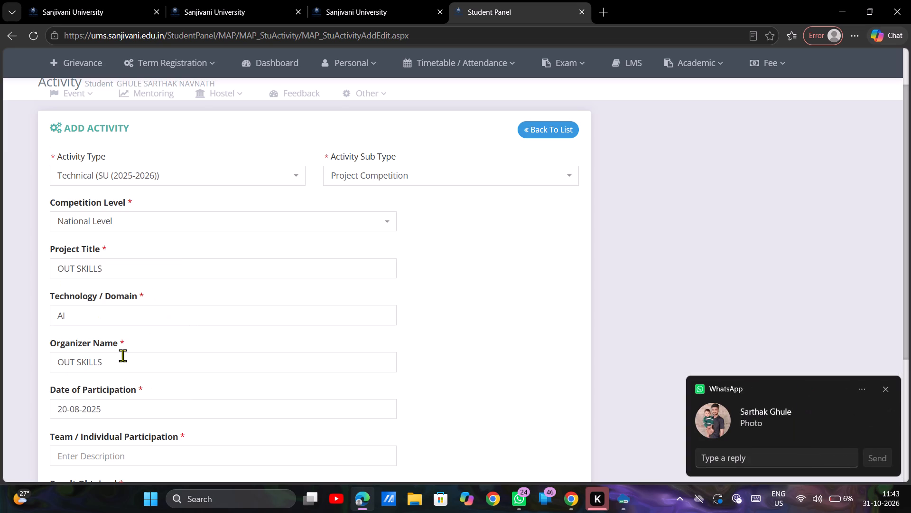
Enter TEAM as the team/individual participation.
{"action": "scroll", "coordinate": [113, 409], "scroll_direction": "down", "scroll_amount": 2}
{"action": "left_click", "coordinate": [110, 390]}
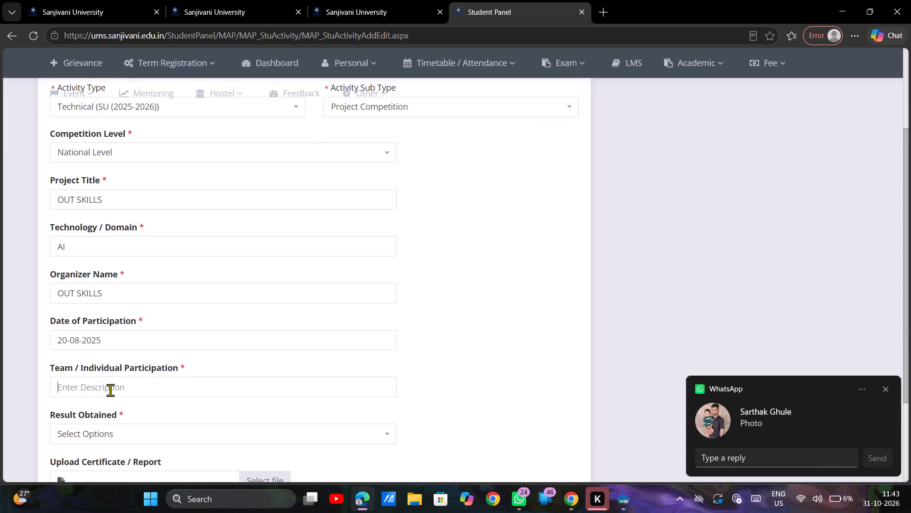
{"action": "type", "text": "TEAM"}
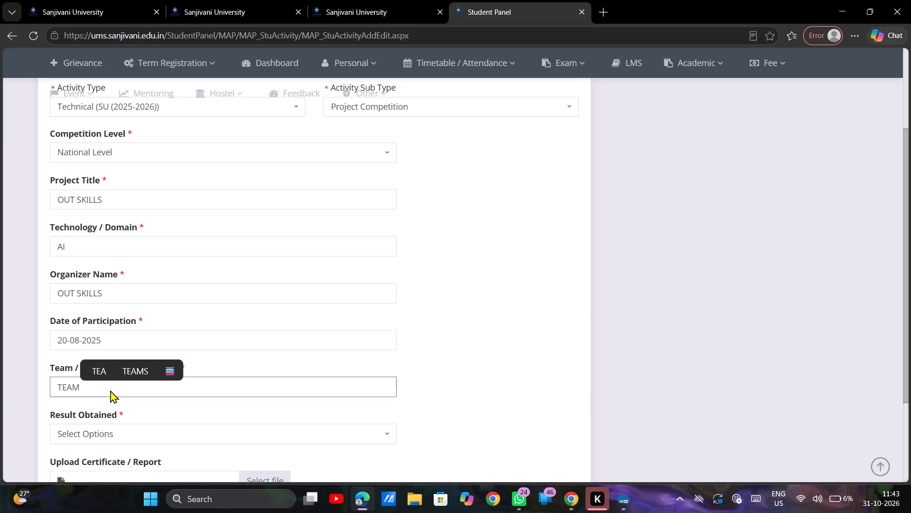
{"action": "scroll", "coordinate": [110, 390], "scroll_direction": "down", "scroll_amount": 3}
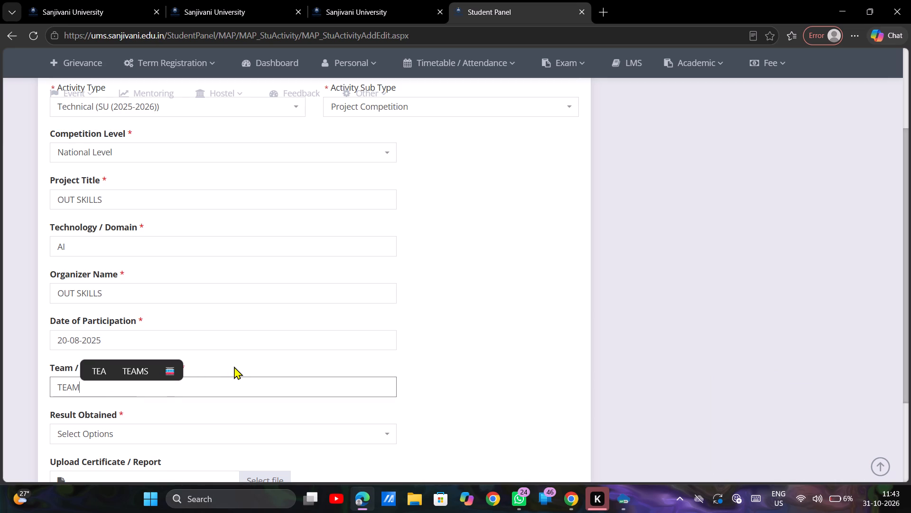
Set the result obtained of the project competition activity to Participation.
{"action": "left_click", "coordinate": [234, 366]}
{"action": "scroll", "coordinate": [234, 366], "scroll_direction": "down", "scroll_amount": 3}
{"action": "left_click_drag", "start_coordinate": [127, 304], "coordinate": [100, 390]}
{"action": "left_click", "coordinate": [100, 390]}
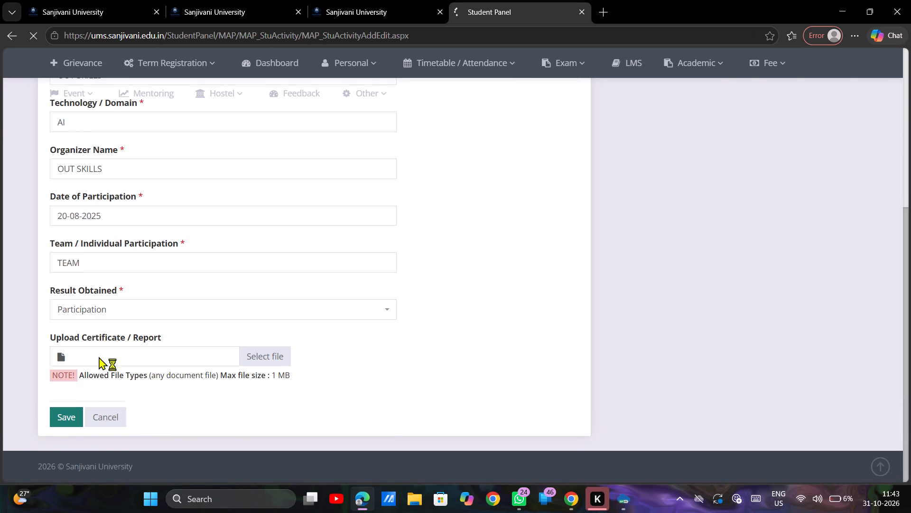
{"action": "scroll", "coordinate": [107, 367], "scroll_direction": "down", "scroll_amount": 4}
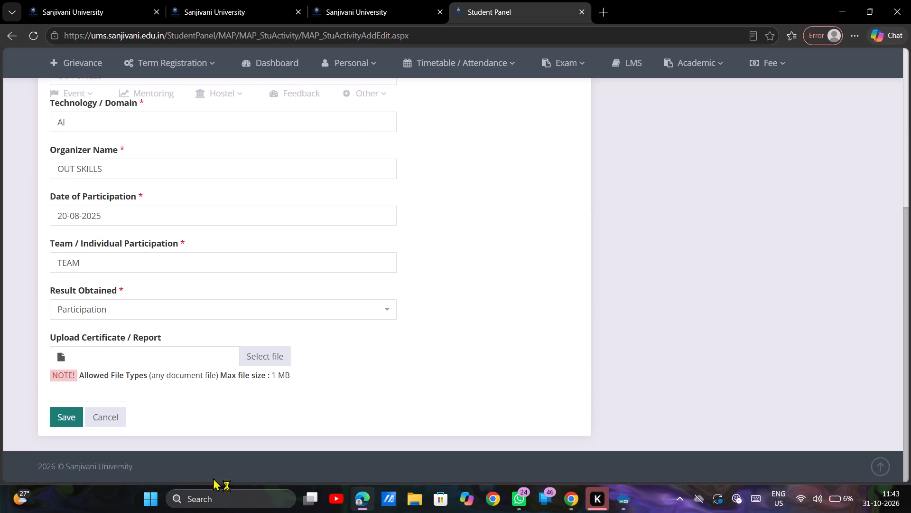
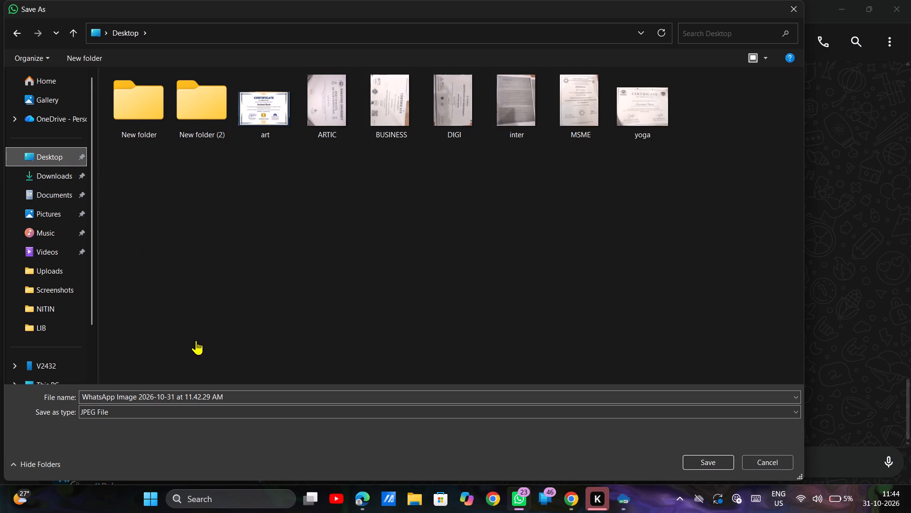
Name the WhatsApp certificate image OUT for saving as a JPEG file on the Desktop.
{"action": "left_click", "coordinate": [232, 391]}
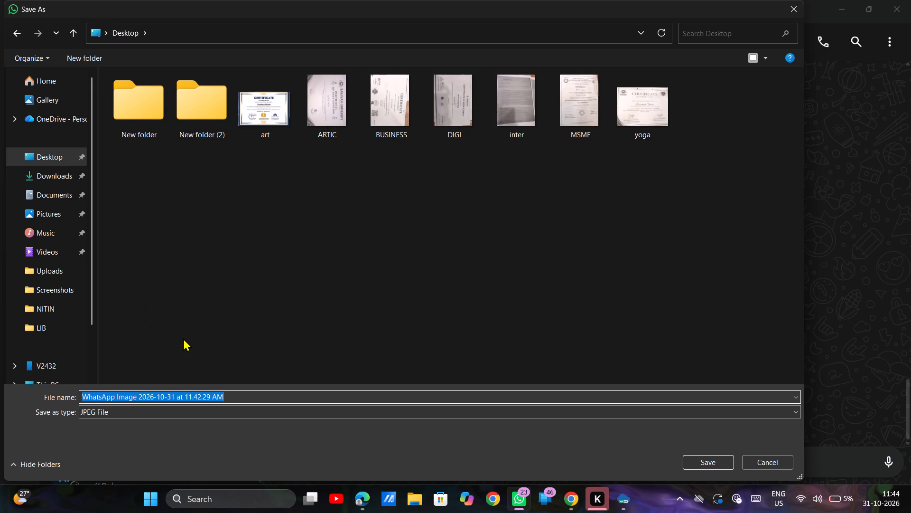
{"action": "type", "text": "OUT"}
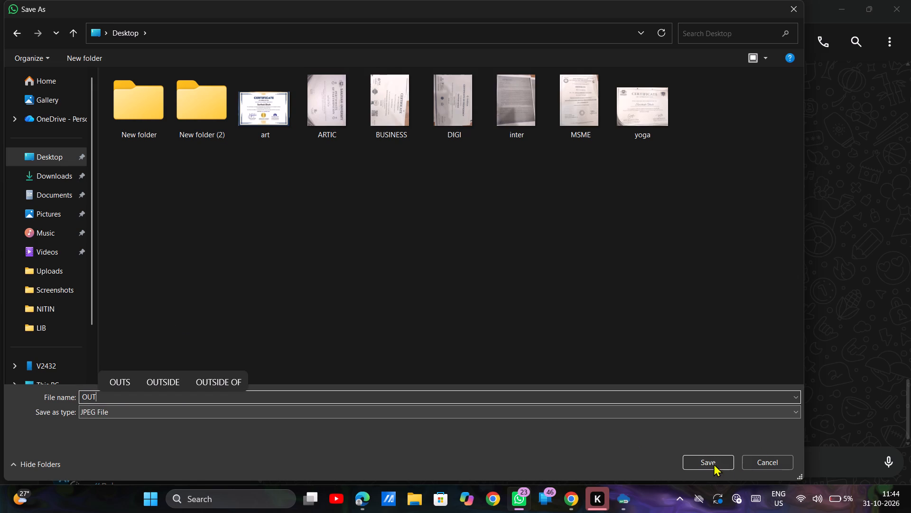
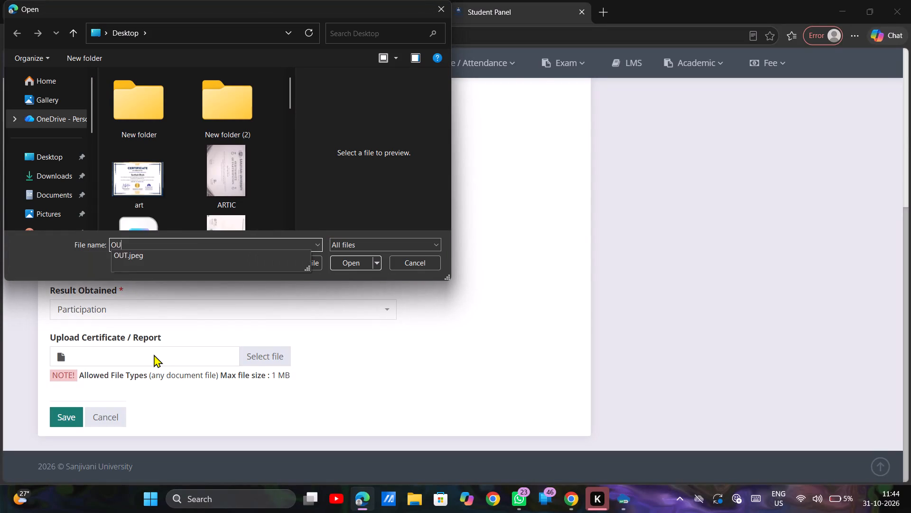
Attach the OUT.jpeg image from the Desktop as the certificate/report of the project competition activity.
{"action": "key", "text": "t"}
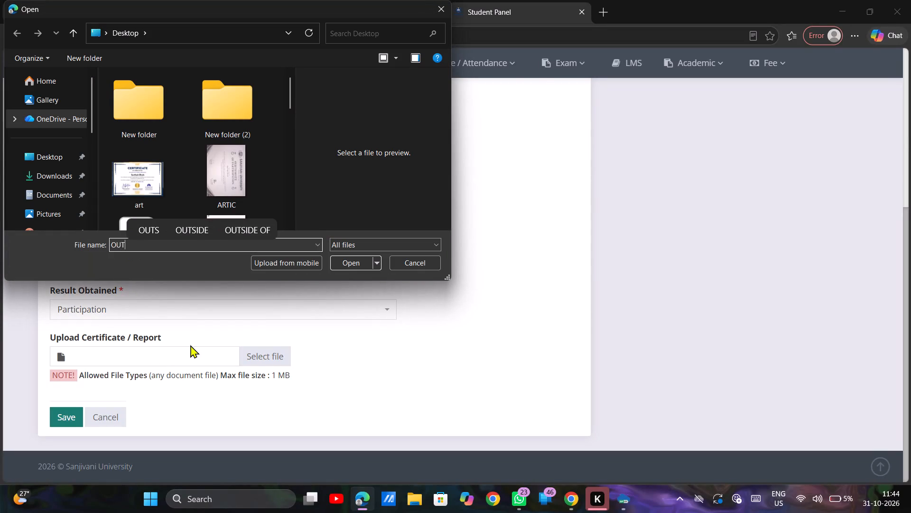
{"action": "scroll", "coordinate": [129, 191], "scroll_direction": "down", "scroll_amount": 1}
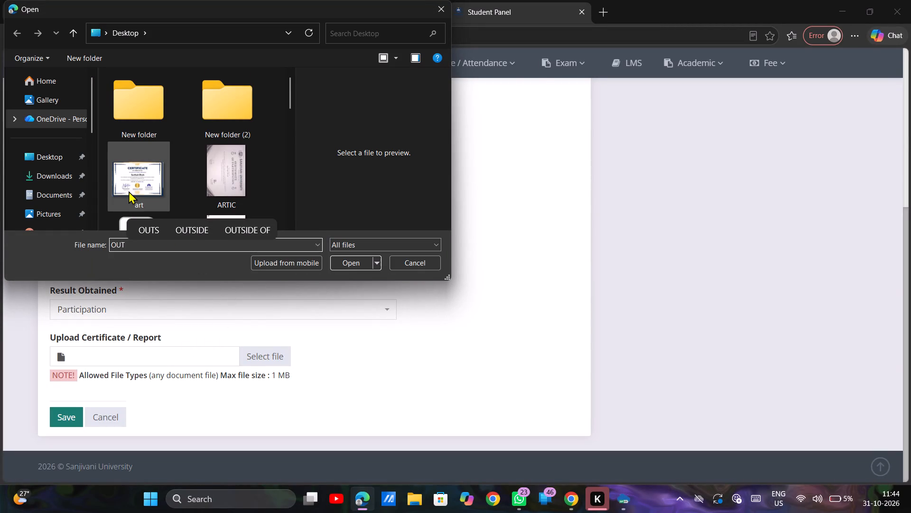
{"action": "scroll", "coordinate": [129, 191], "scroll_direction": "down", "scroll_amount": 4}
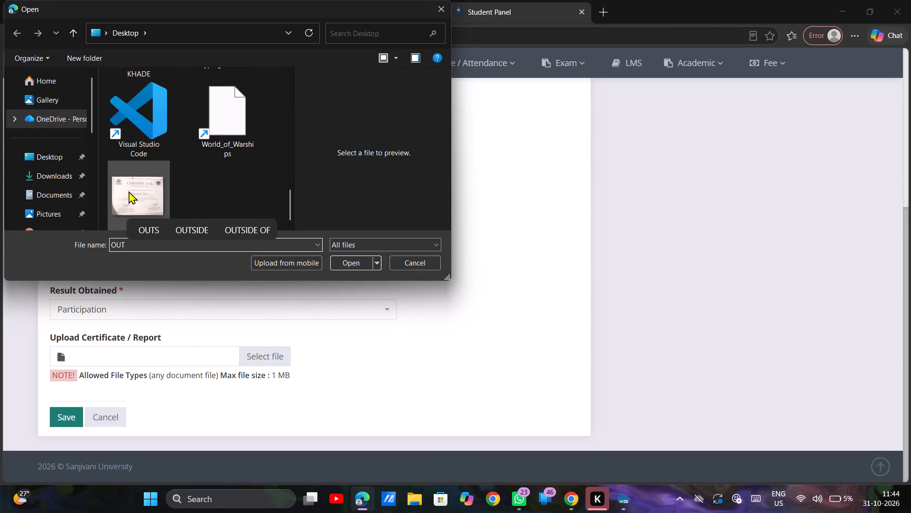
{"action": "scroll", "coordinate": [129, 191], "scroll_direction": "up", "scroll_amount": 2}
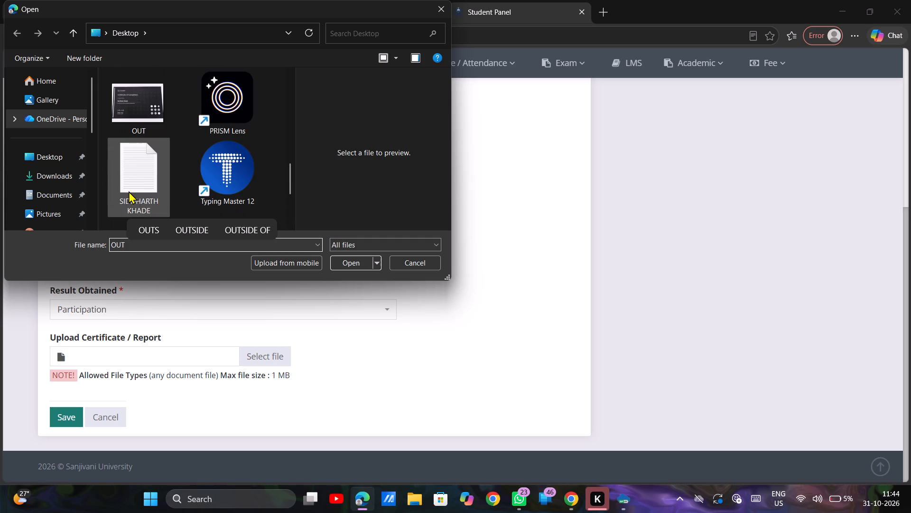
{"action": "left_click", "coordinate": [137, 97]}
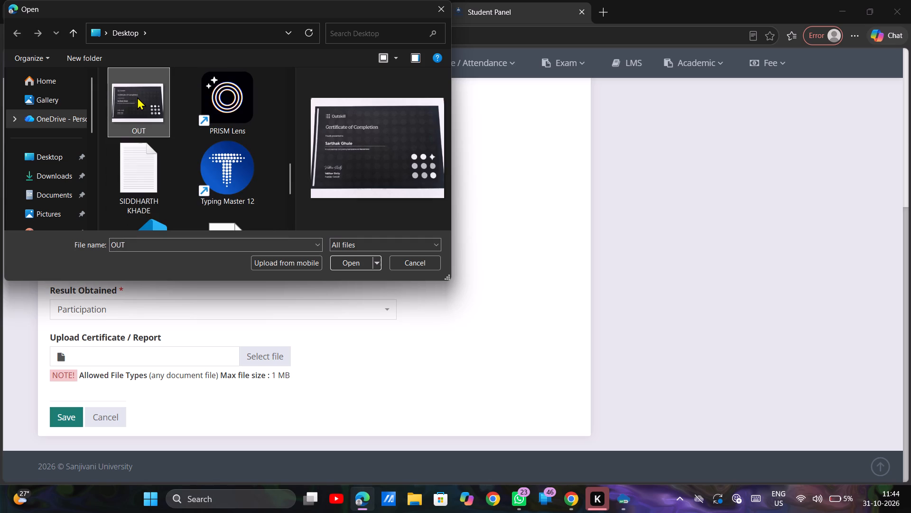
{"action": "left_click", "coordinate": [342, 259]}
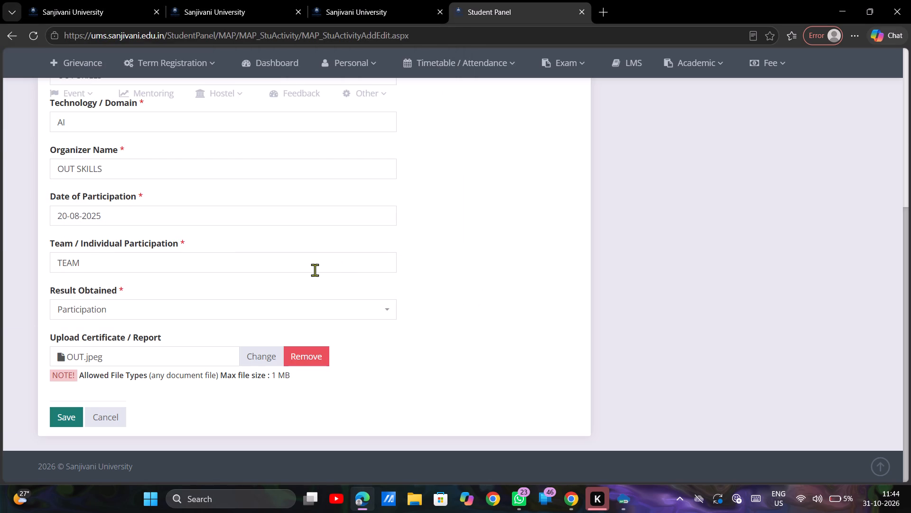
Save the project competition activity, close its page and refresh the MAP form list.
{"action": "left_click", "coordinate": [64, 418]}
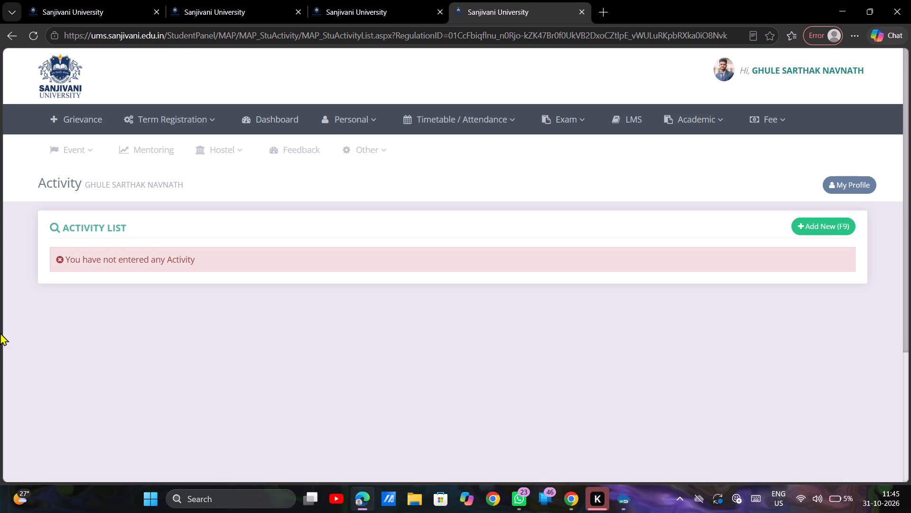
{"action": "left_click", "coordinate": [579, 10]}
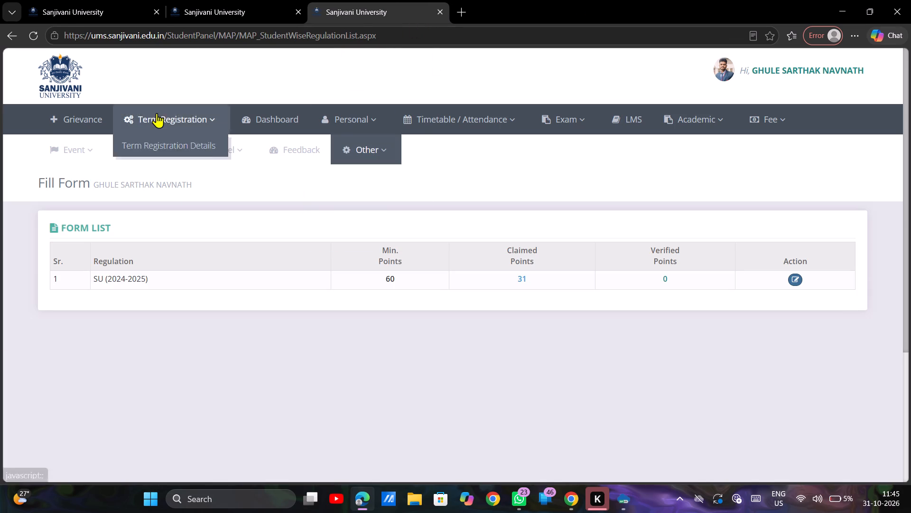
{"action": "left_click", "coordinate": [31, 41]}
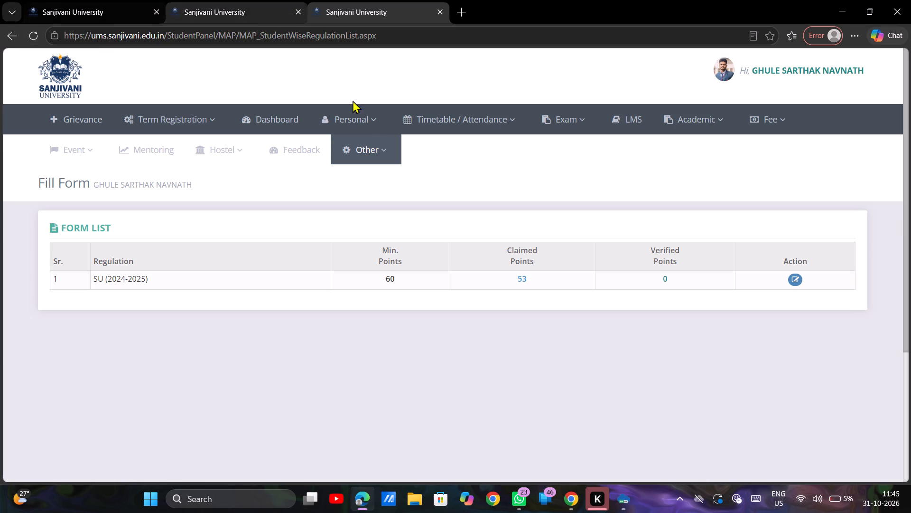
Start a new activity of type Technical (SU (2025-2026)), sub type Hackathons / Ideathons, with event level International Level.
{"action": "left_click", "coordinate": [792, 279]}
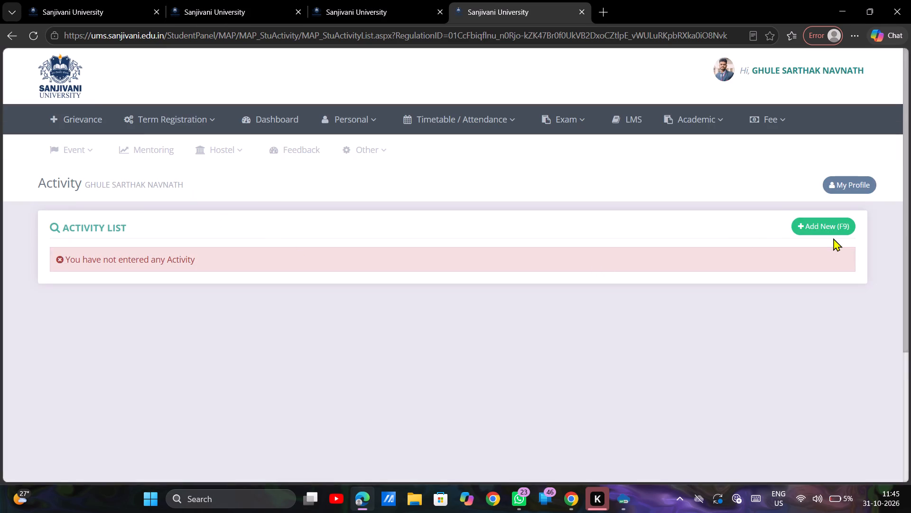
{"action": "left_click", "coordinate": [836, 224]}
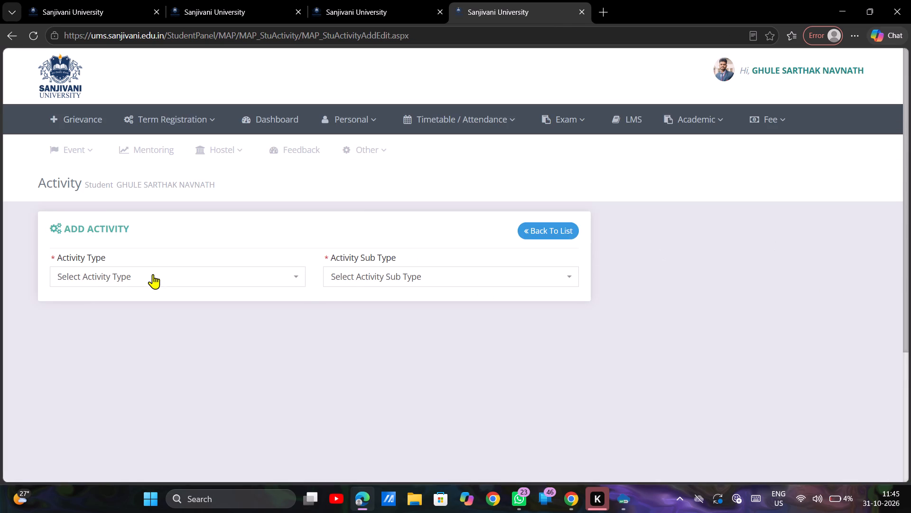
{"action": "left_click", "coordinate": [153, 274]}
{"action": "left_click", "coordinate": [143, 339]}
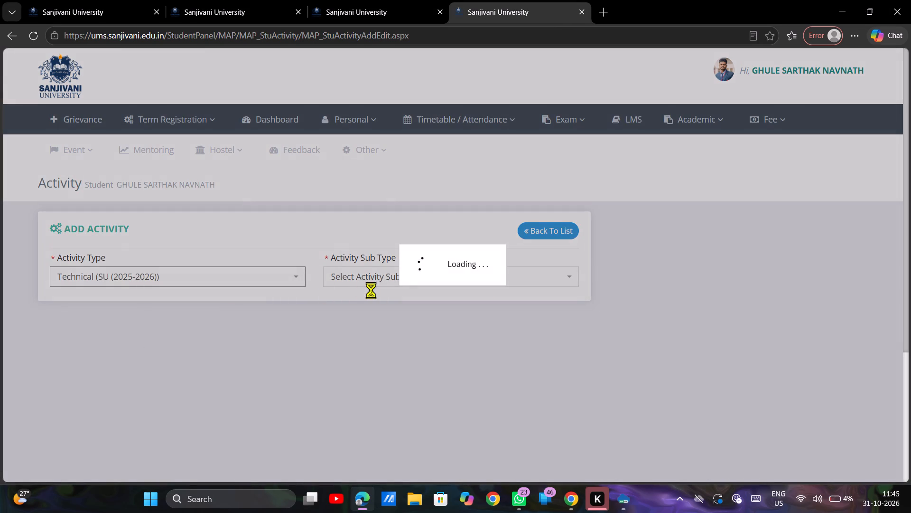
{"action": "left_click", "coordinate": [383, 277]}
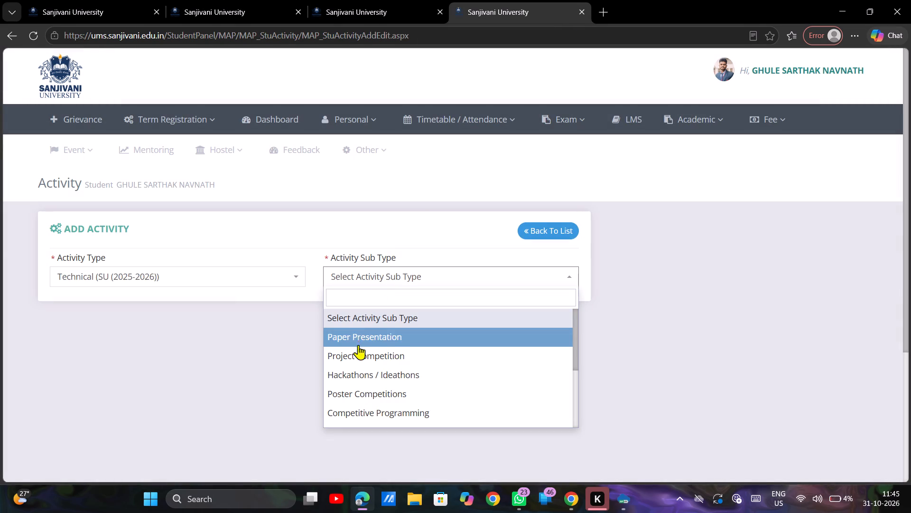
{"action": "left_click", "coordinate": [359, 367]}
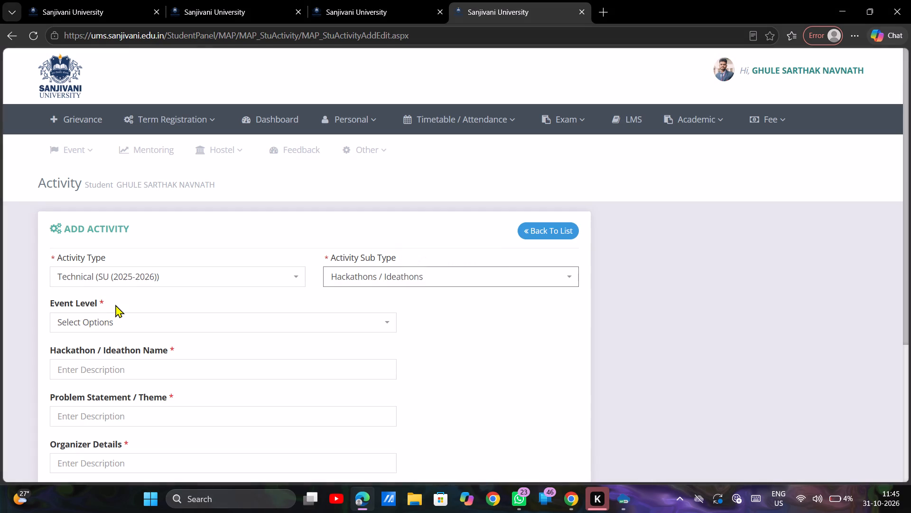
{"action": "left_click", "coordinate": [115, 323]}
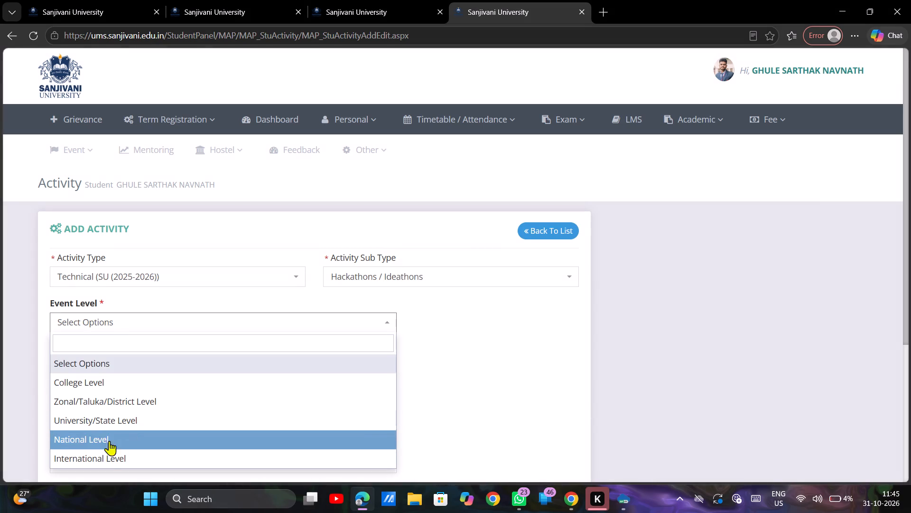
{"action": "left_click", "coordinate": [114, 452]}
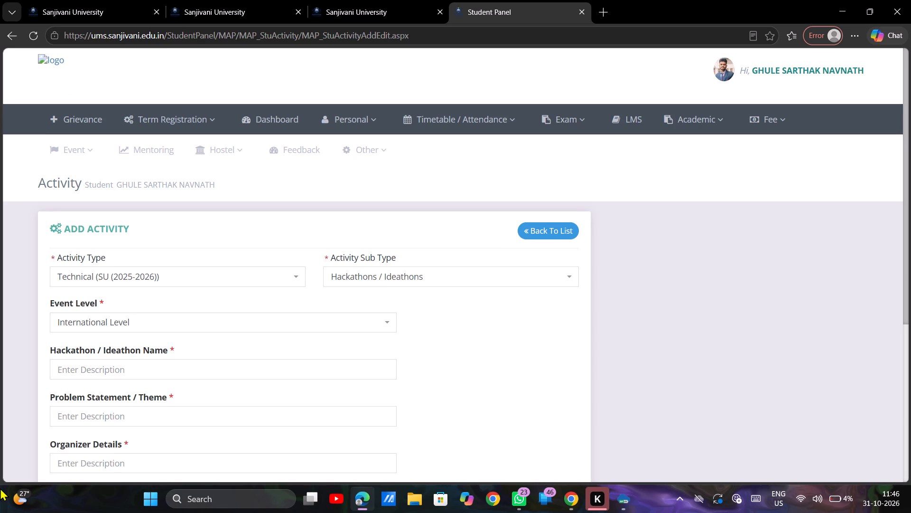
Enter ONE ERATH as the hackathon/ideathon name.
{"action": "left_click", "coordinate": [86, 374]}
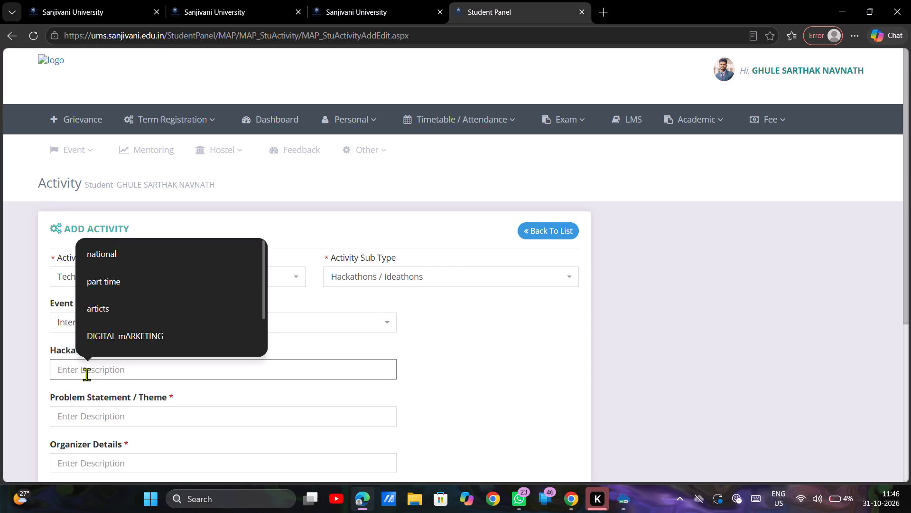
{"action": "type", "text": "ONE ERATH"}
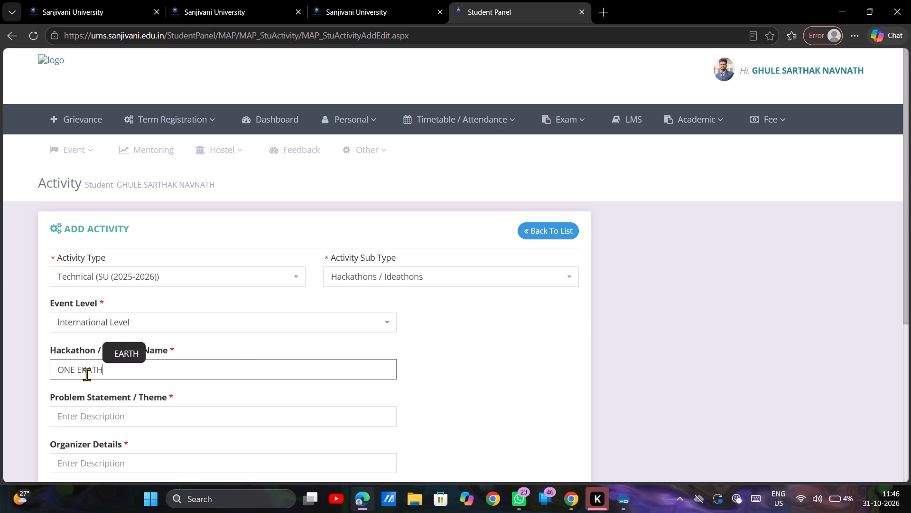
Enter GREEN PLANNERS as the problem statement/theme of the hackathon activity.
{"action": "left_click", "coordinate": [128, 416]}
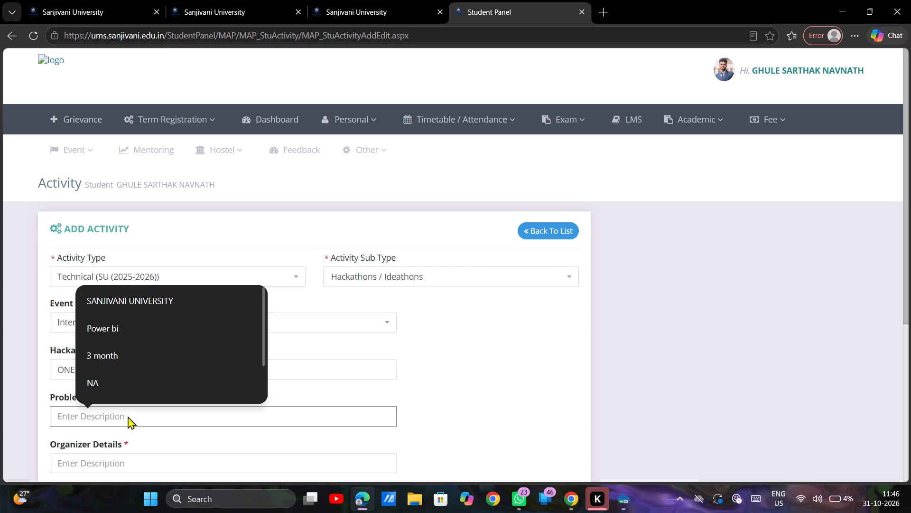
{"action": "type", "text": "GR"}
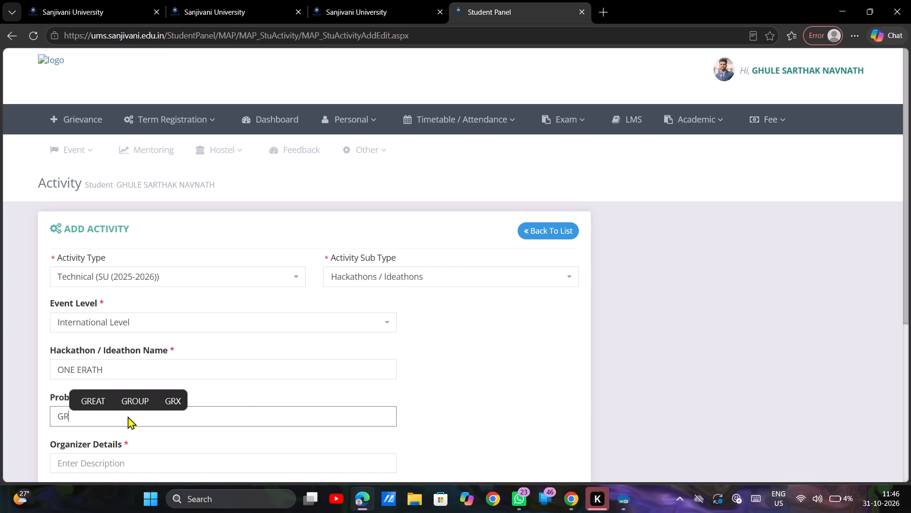
{"action": "type", "text": "EEN"}
{"action": "key", "text": "space"}
{"action": "type", "text": "PLANNERW"}
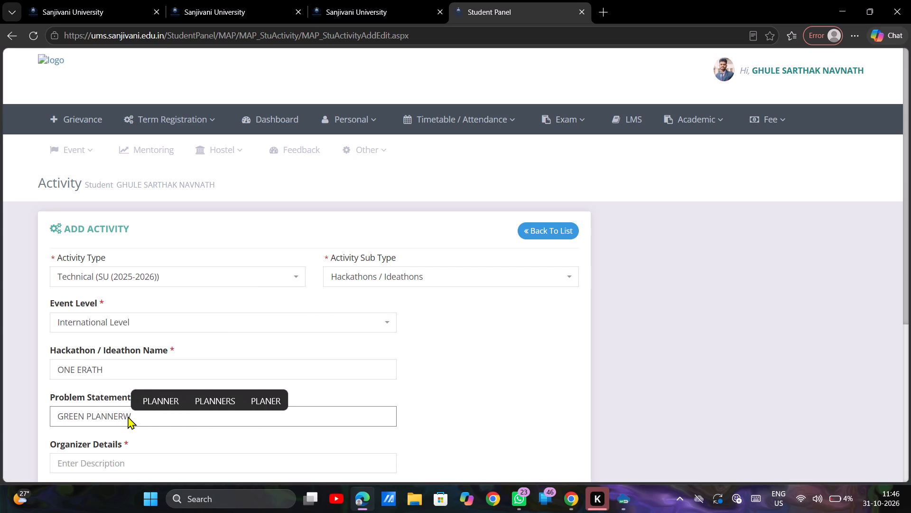
{"action": "key", "text": "BackSpace"}
{"action": "key", "text": "BackSpace"}
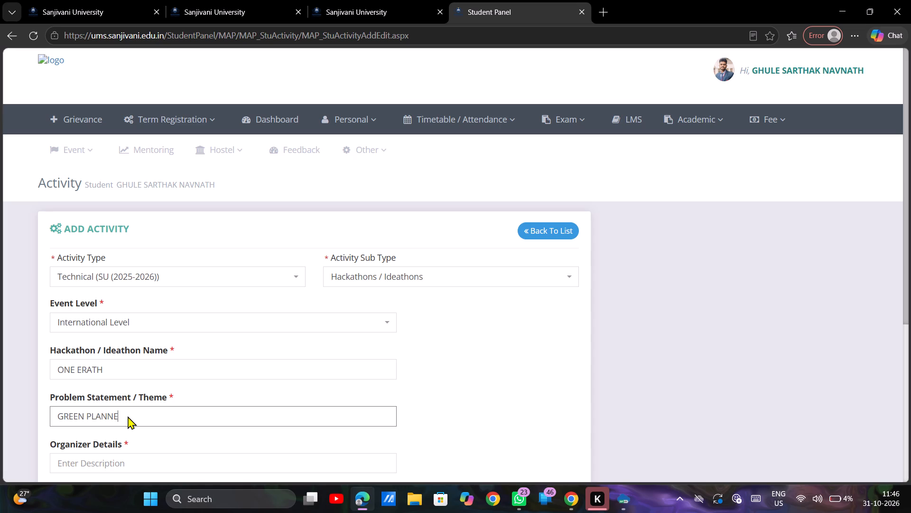
{"action": "type", "text": "RE"}
{"action": "key", "text": "BackSpace"}
{"action": "key", "text": "s"}
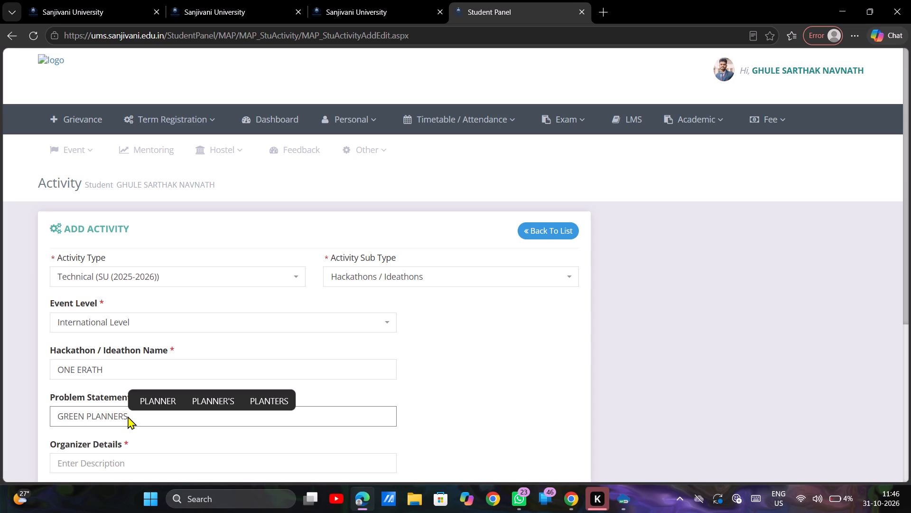
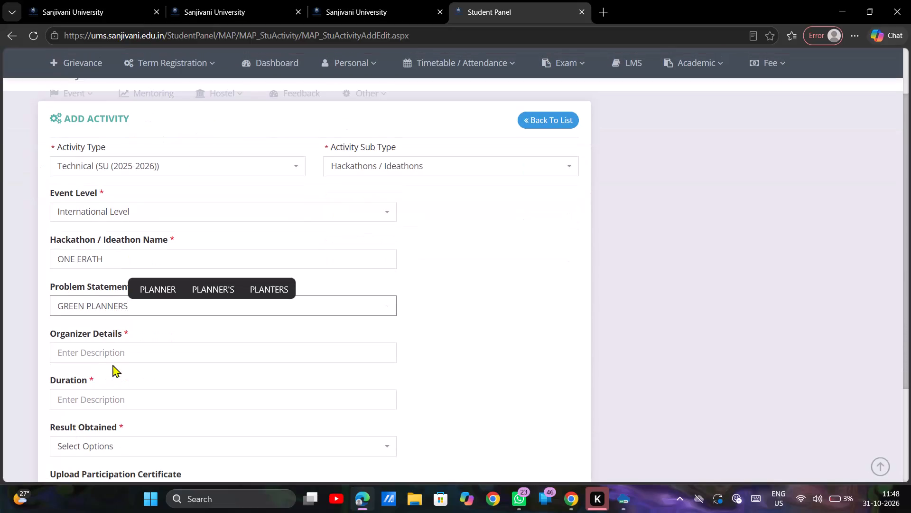
Enter SANJIVANI in the organizer details of the hackathon activity.
{"action": "left_click", "coordinate": [114, 350]}
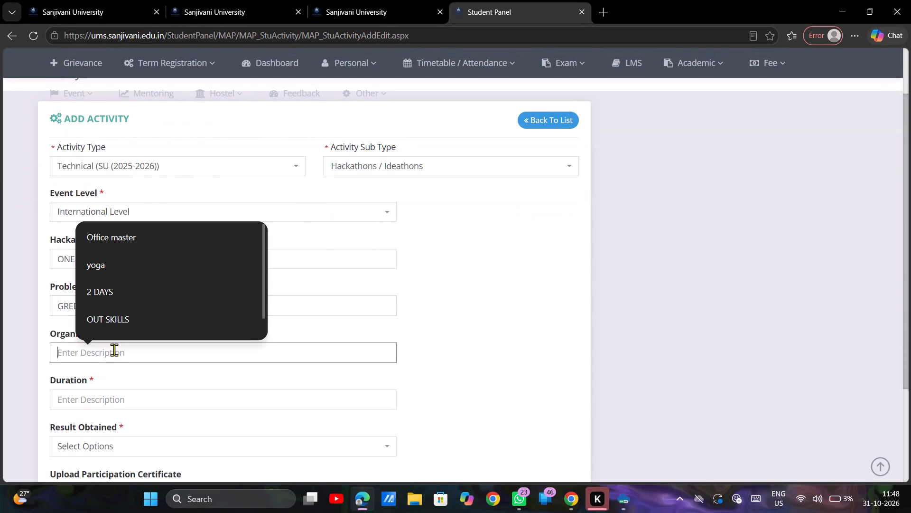
{"action": "type", "text": "SANJIVANI"}
{"action": "key", "text": "space"}
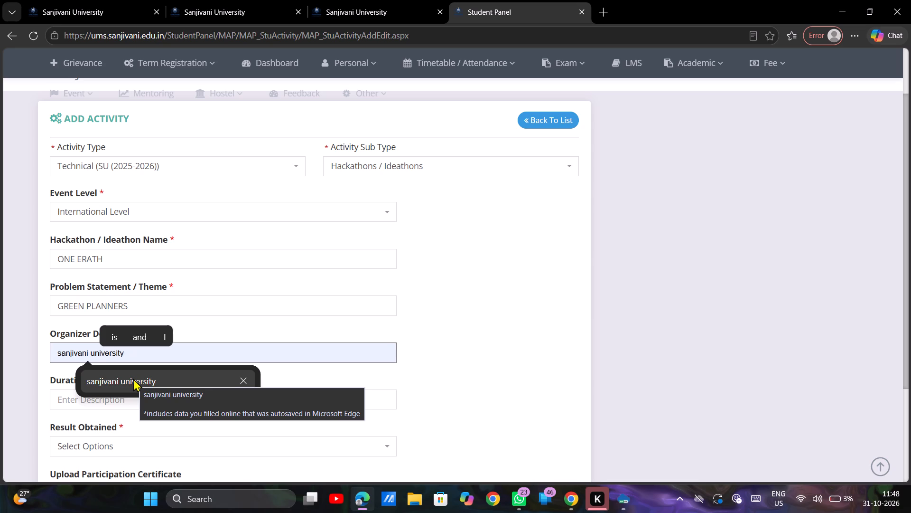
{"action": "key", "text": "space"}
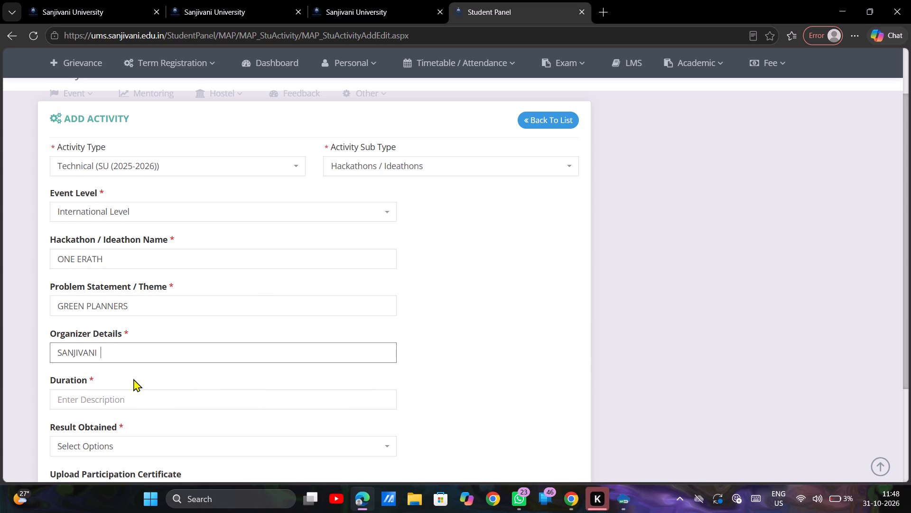
Enter 2 DYAS as the duration of the hackathon activity.
{"action": "left_click", "coordinate": [123, 399]}
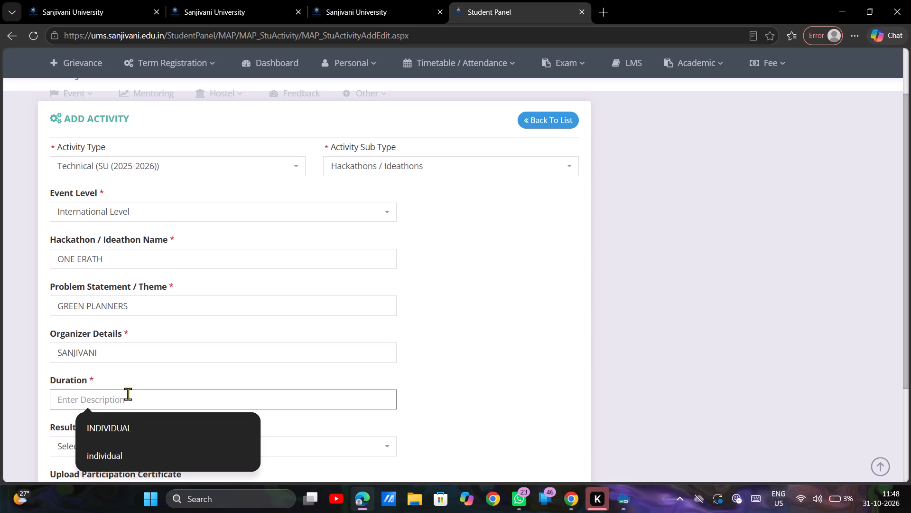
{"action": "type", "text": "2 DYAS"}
Set the result obtained for the hackathon activity to Participation.
{"action": "scroll", "coordinate": [128, 394], "scroll_direction": "down", "scroll_amount": 1}
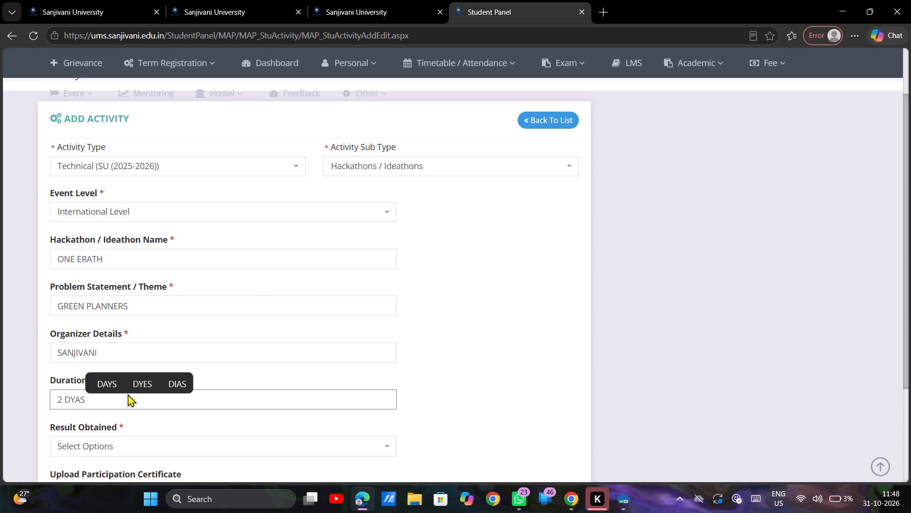
{"action": "scroll", "coordinate": [128, 394], "scroll_direction": "down", "scroll_amount": 1}
{"action": "left_click", "coordinate": [144, 441]}
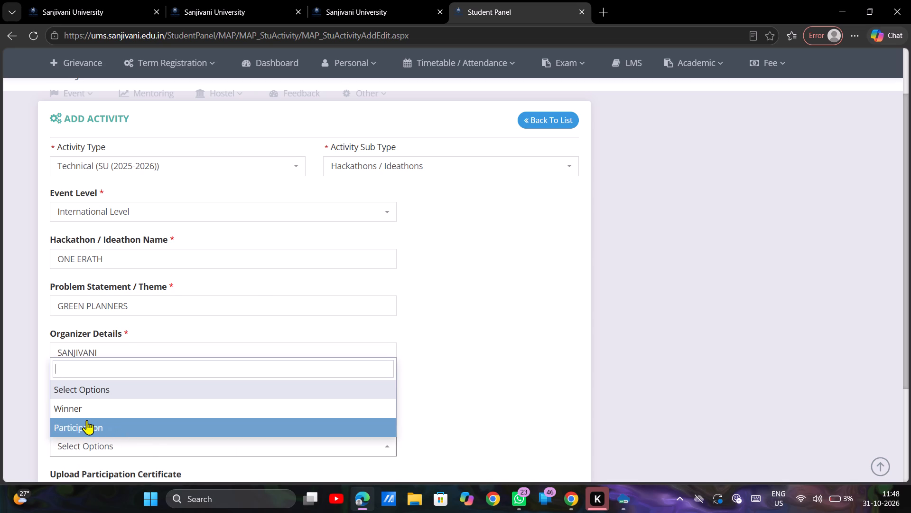
{"action": "left_click", "coordinate": [89, 420]}
Switch to WhatsApp from the hackathon activity form.
{"action": "scroll", "coordinate": [131, 384], "scroll_direction": "down", "scroll_amount": 2}
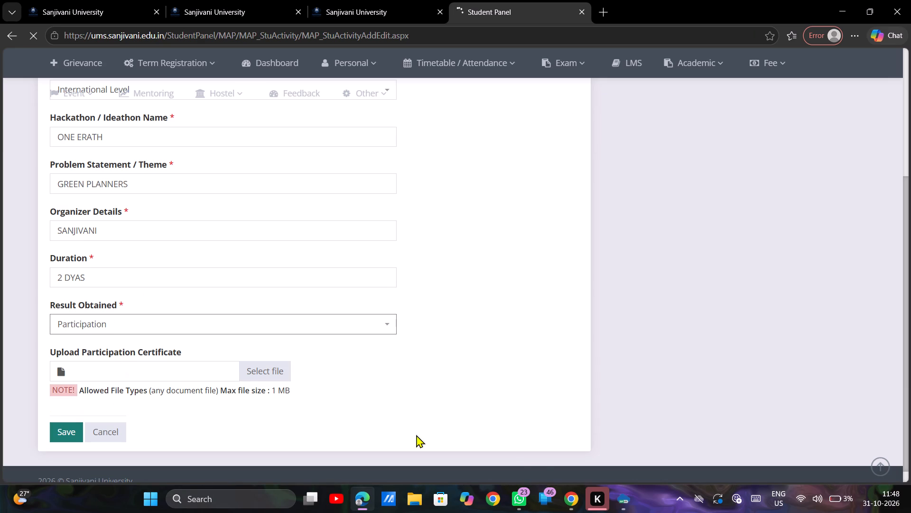
{"action": "left_click", "coordinate": [520, 498]}
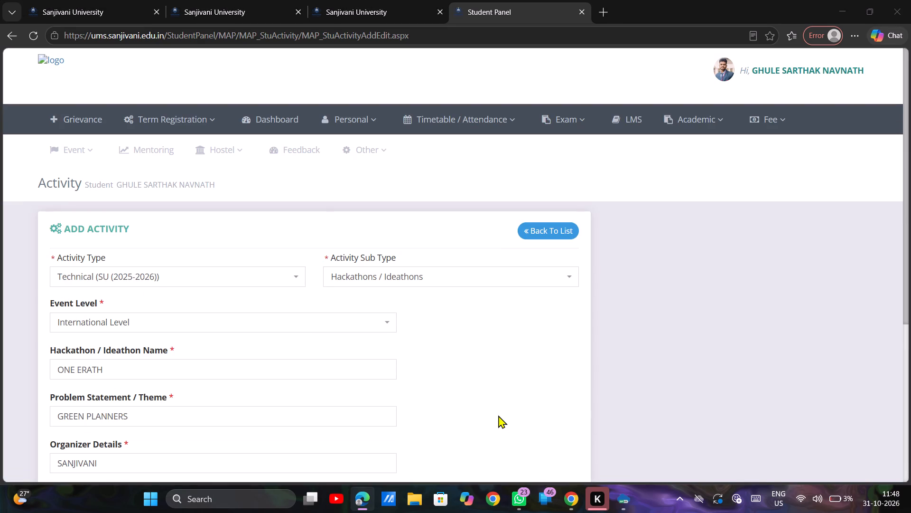